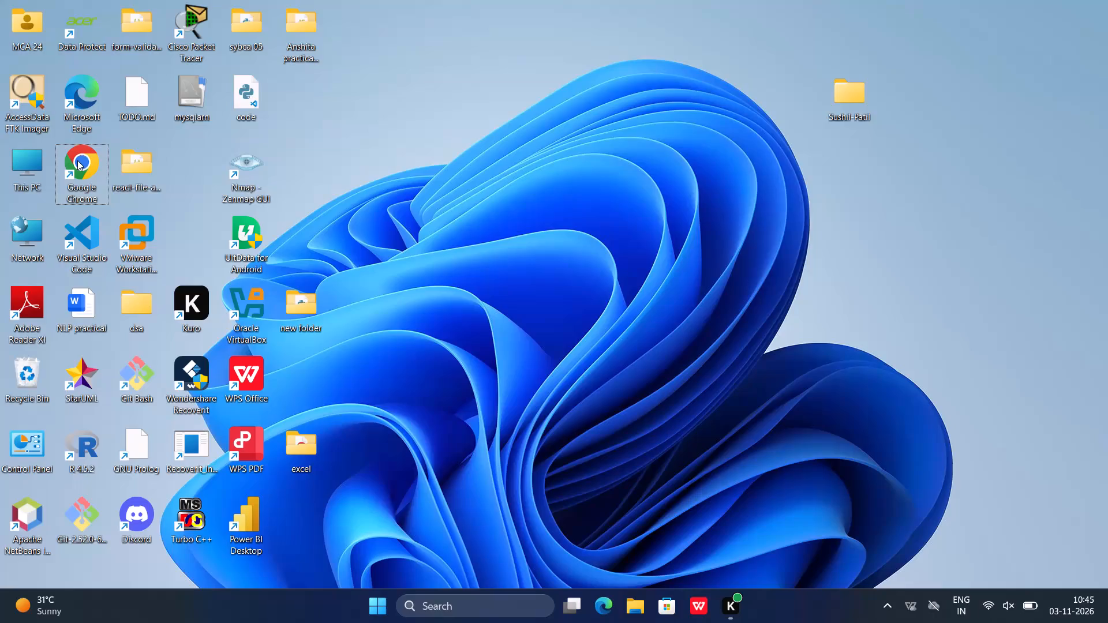
left_click(77, 160)
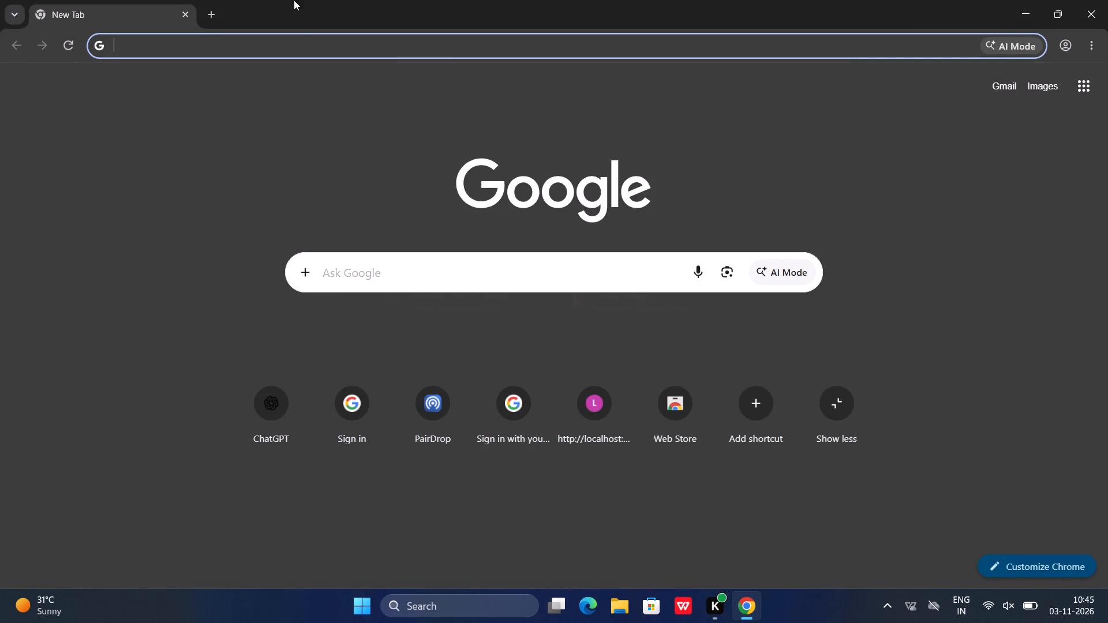
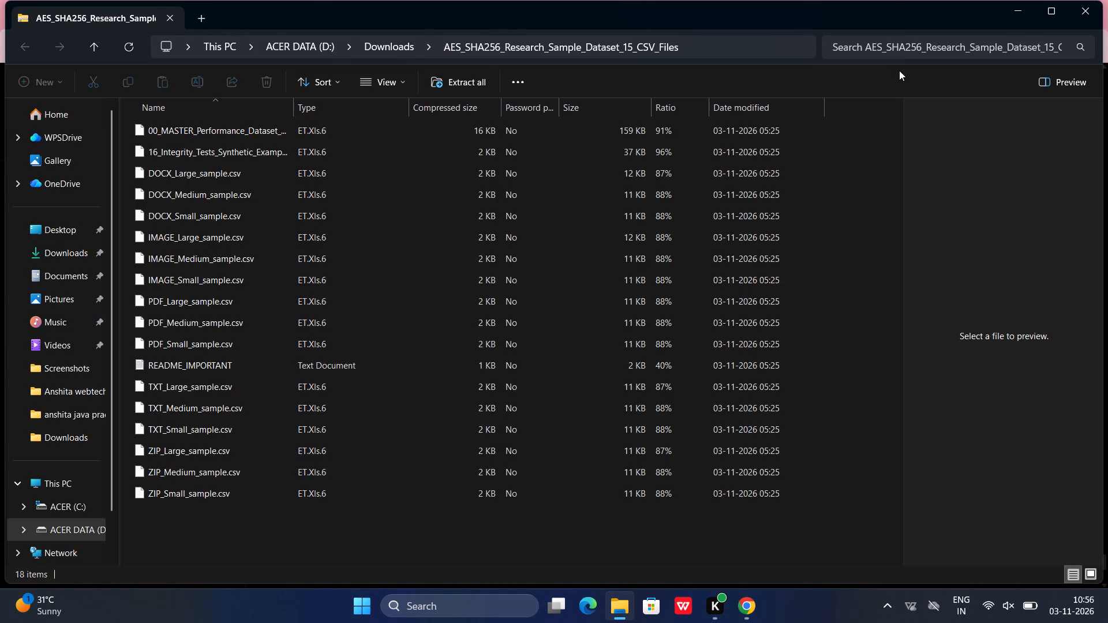
left_click(473, 76)
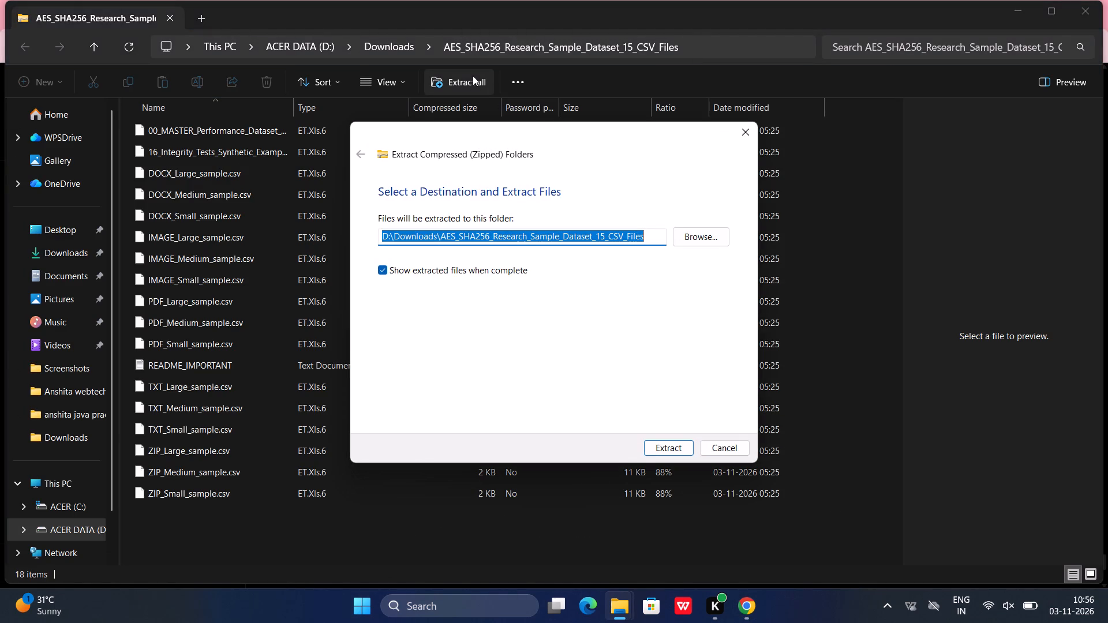
left_click(665, 444)
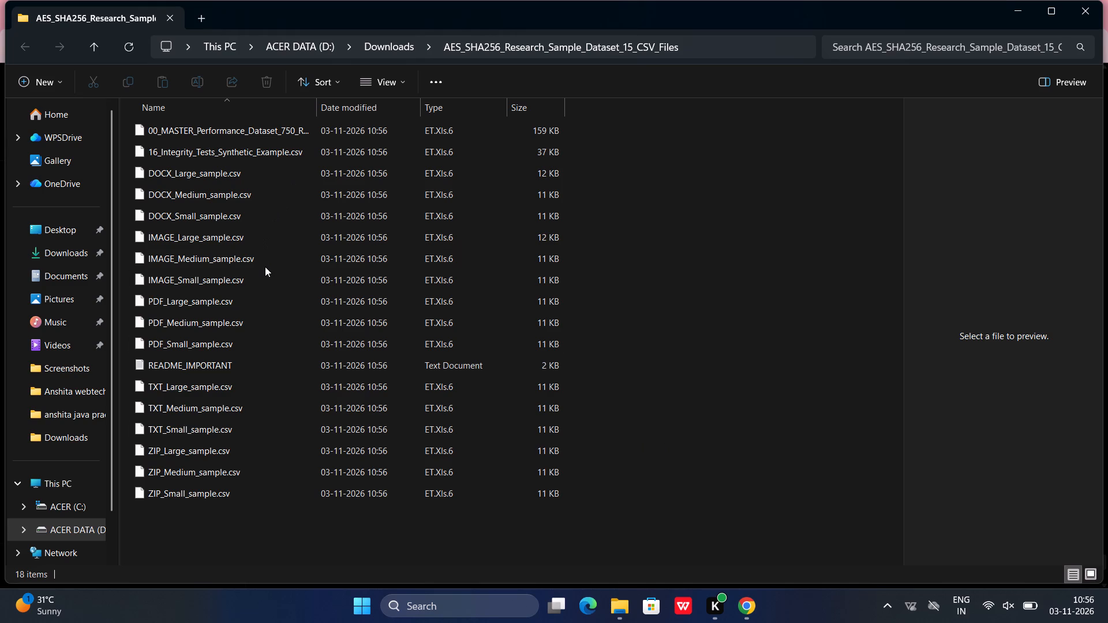
Open the 00_MASTER_Performance_Dataset CSV file with Excel, using that app just once.
double_click(283, 134)
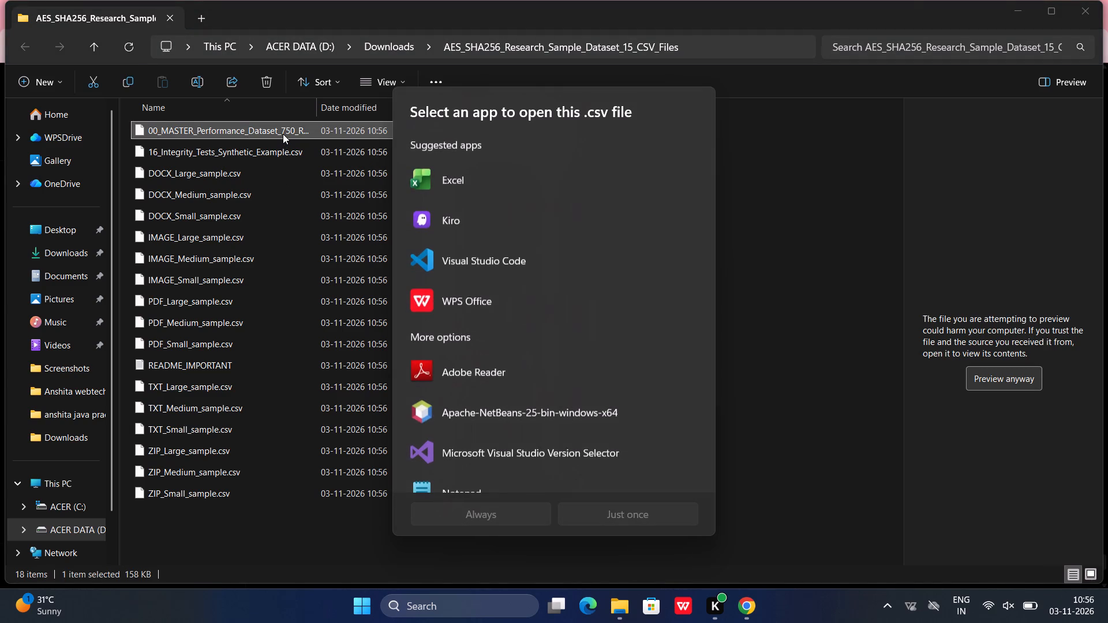
left_click(500, 180)
left_click(500, 180)
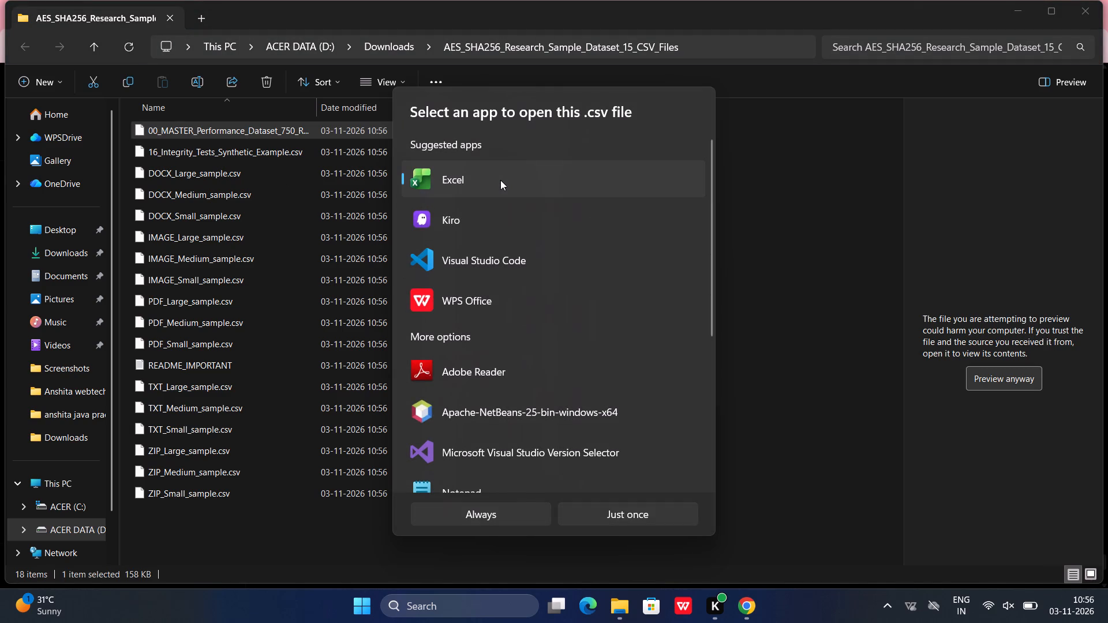
left_click(606, 508)
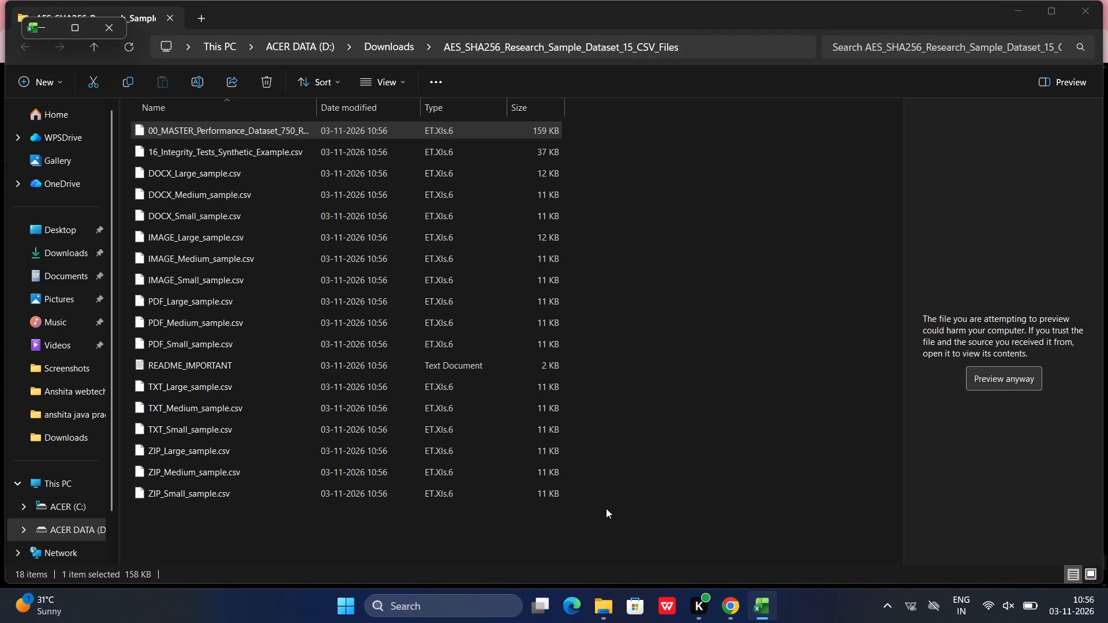
left_click(464, 509)
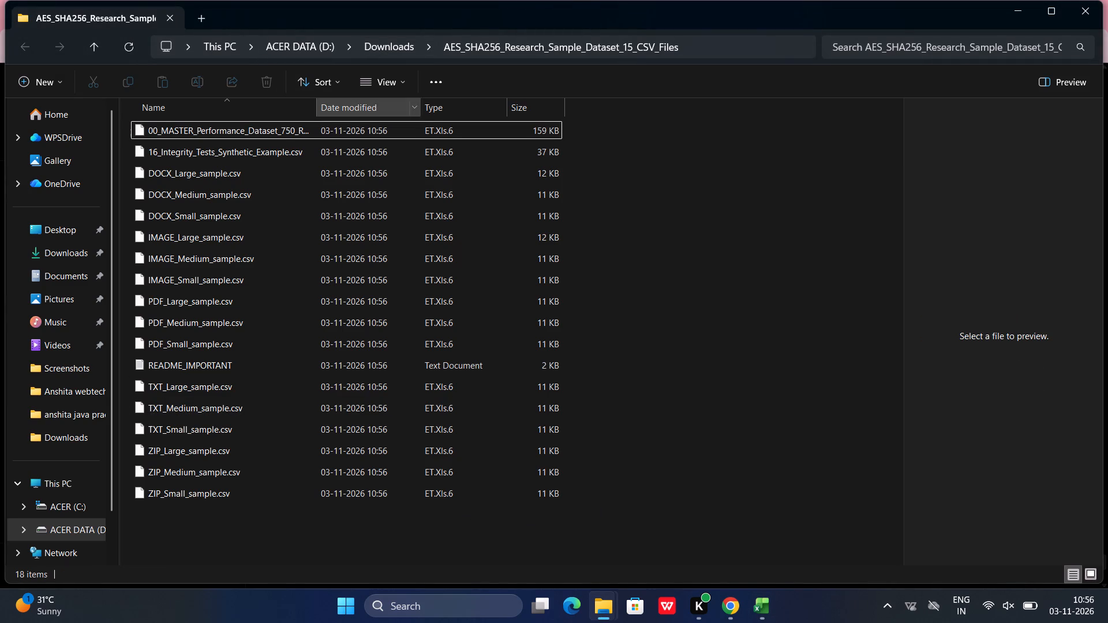
double_click(350, 129)
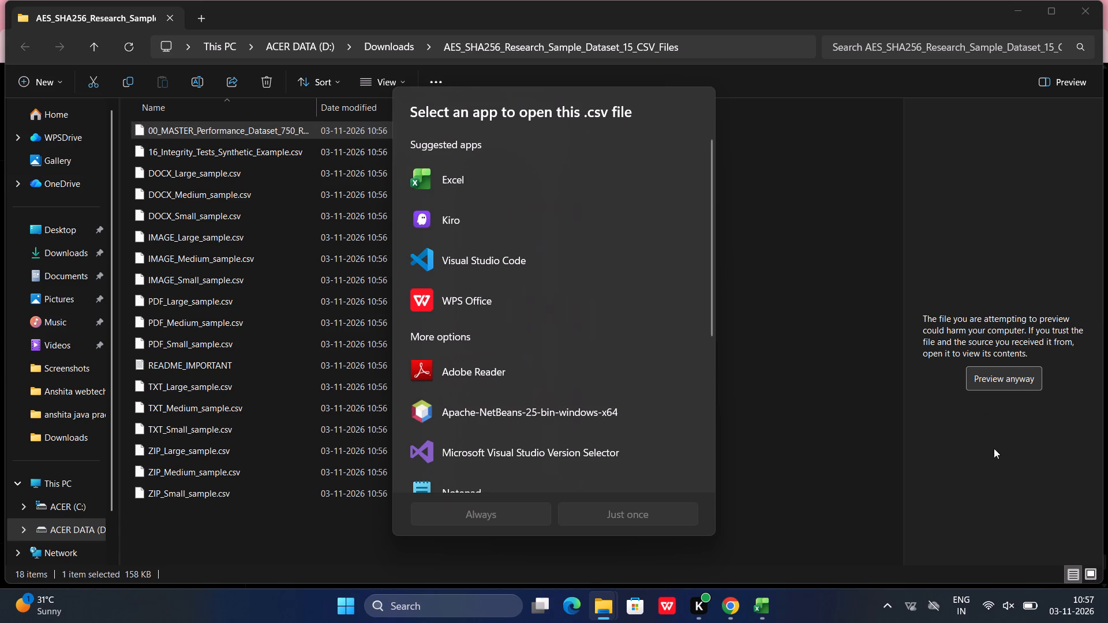
left_click(494, 174)
left_click(655, 512)
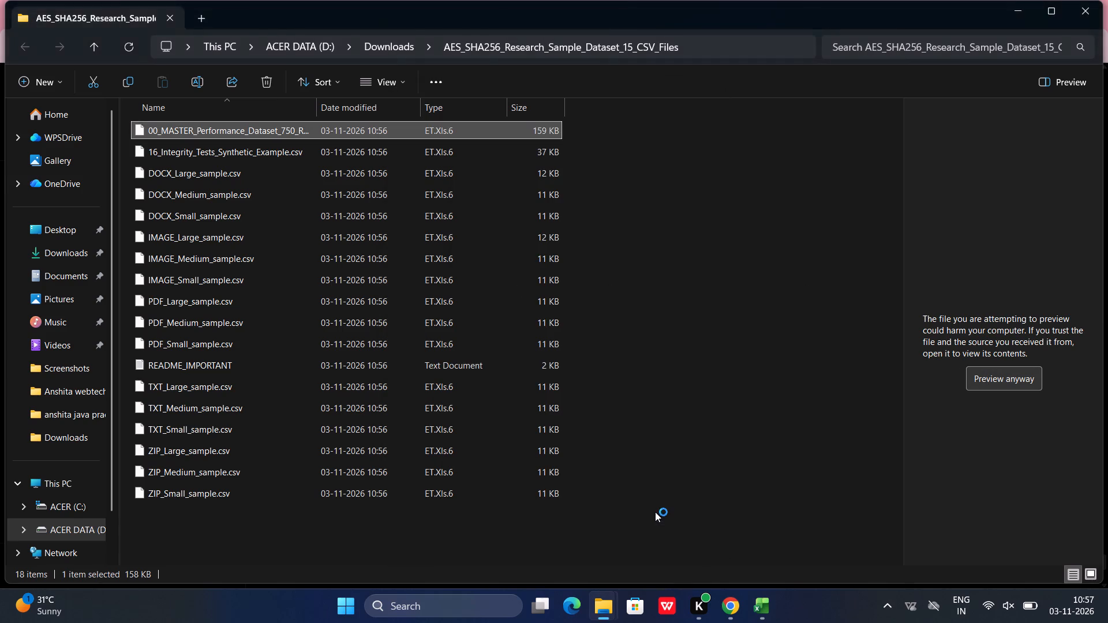
Display the preview of the 00_MASTER_Performance_Dataset CSV file in File Explorer.
left_click(996, 378)
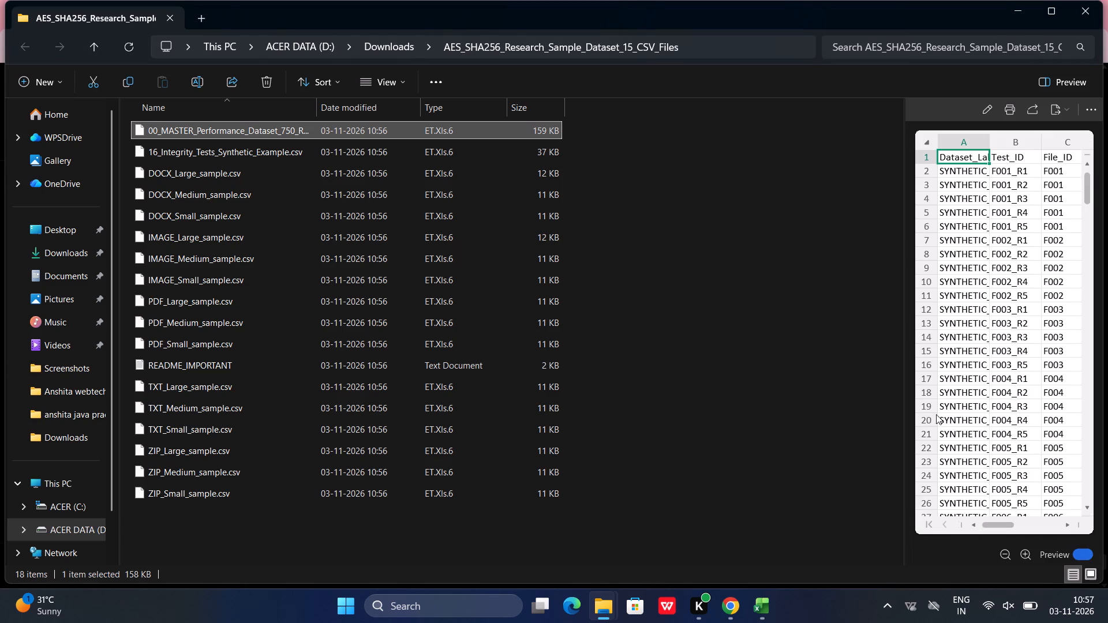
left_click(1091, 110)
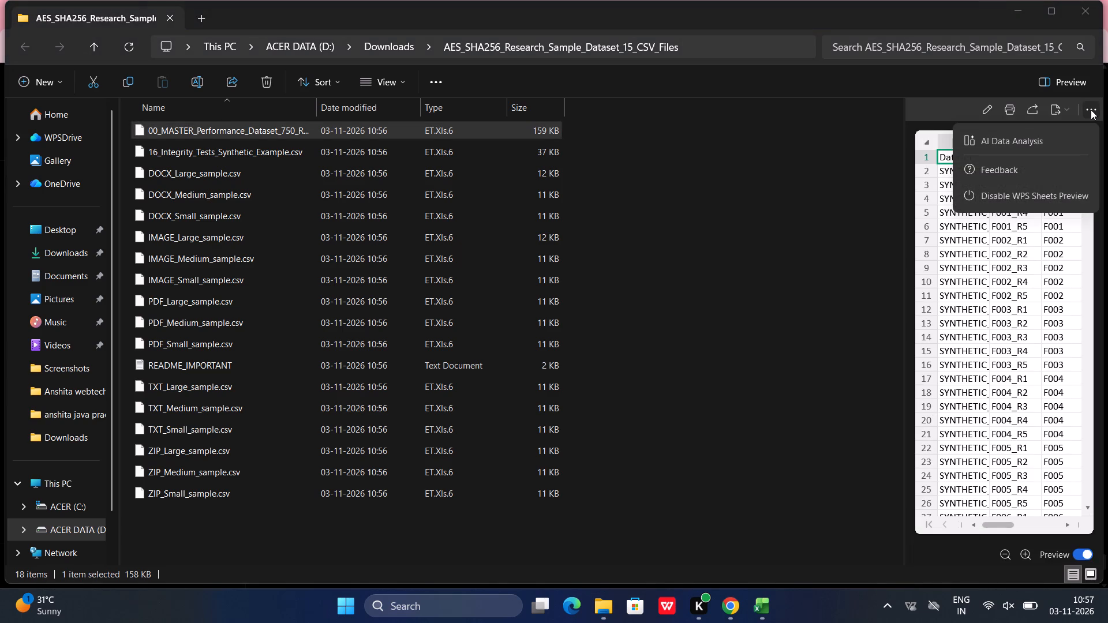
left_click(1091, 110)
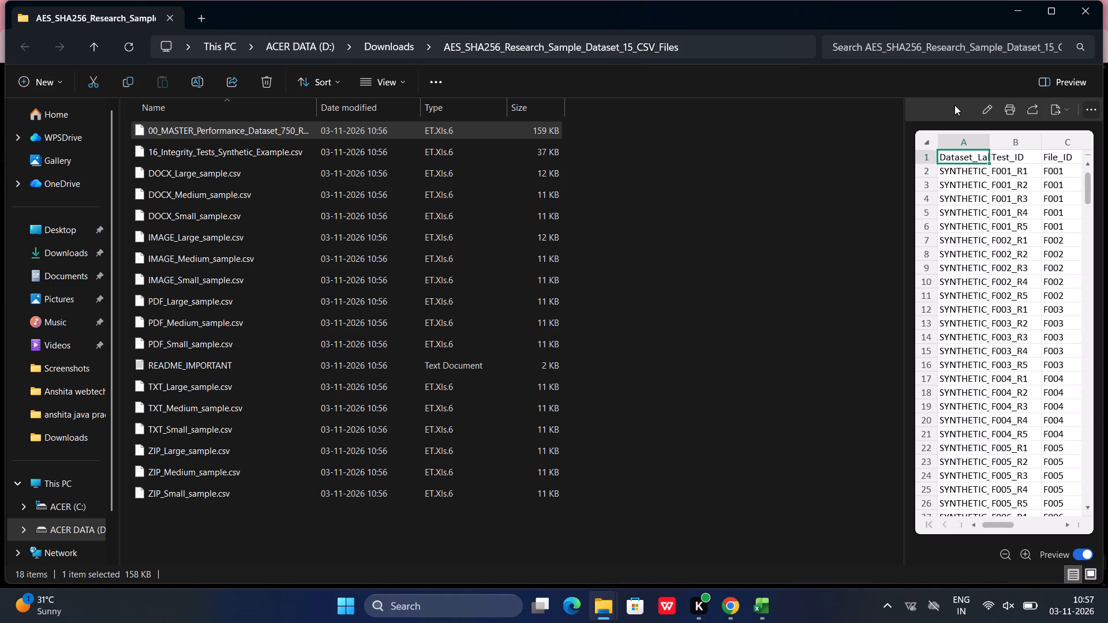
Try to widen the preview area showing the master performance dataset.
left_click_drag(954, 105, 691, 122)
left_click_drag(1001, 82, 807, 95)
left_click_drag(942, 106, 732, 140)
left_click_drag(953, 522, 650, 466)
Examine the columns of the master performance dataset in the preview, from the notes back to the file names and types.
scroll(1069, 211, "left", 9)
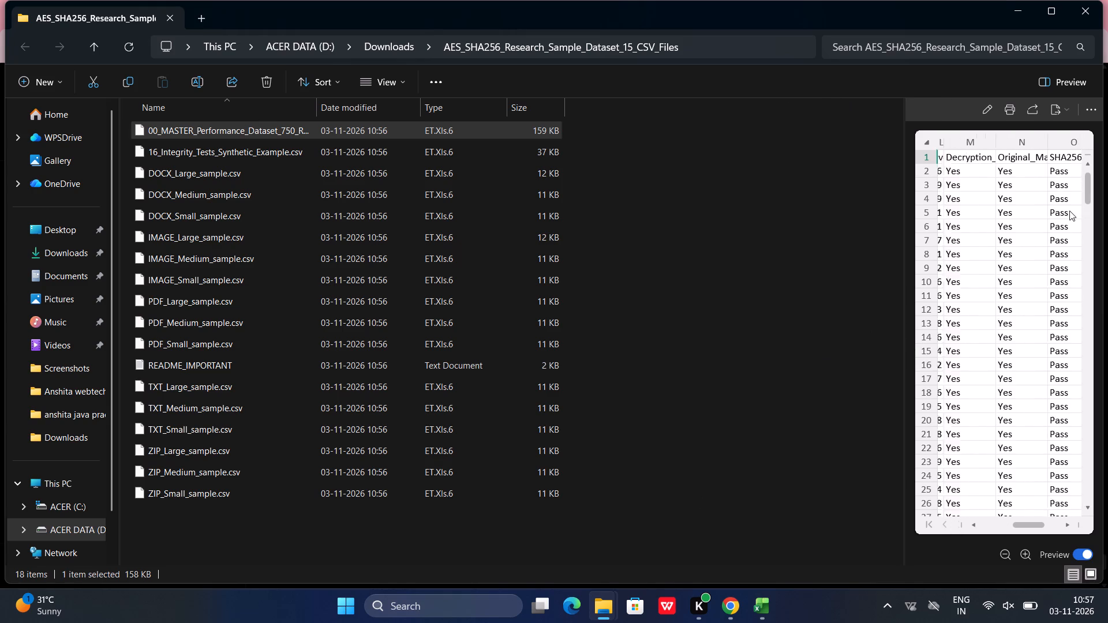
scroll(1069, 211, "left", 6)
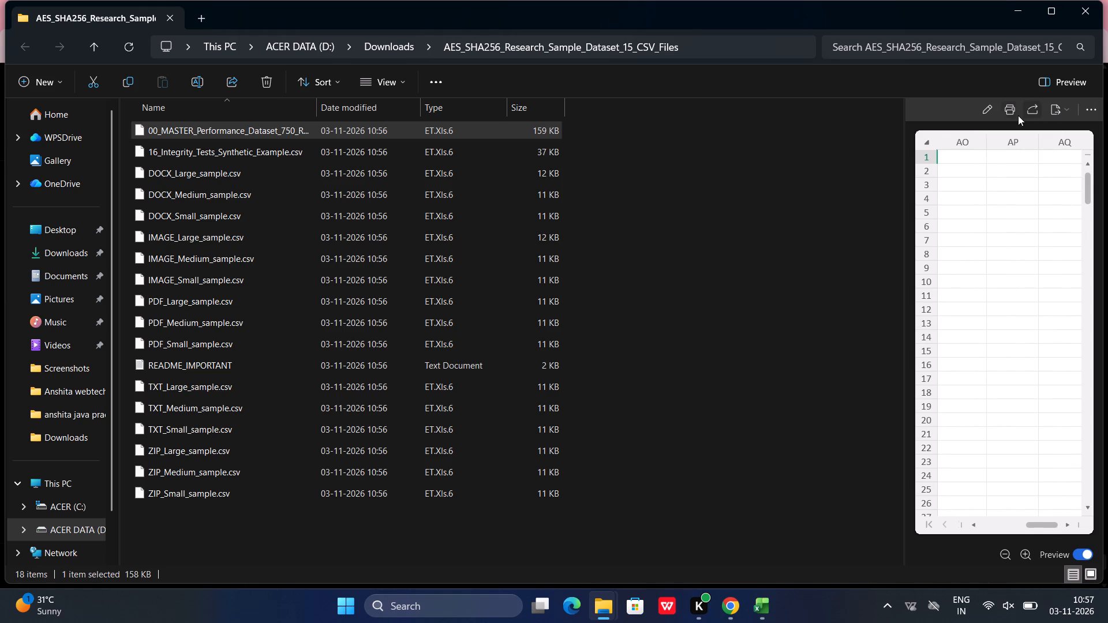
double_click(940, 112)
left_click_drag(1057, 239, 971, 260)
scroll(978, 258, "right", 5)
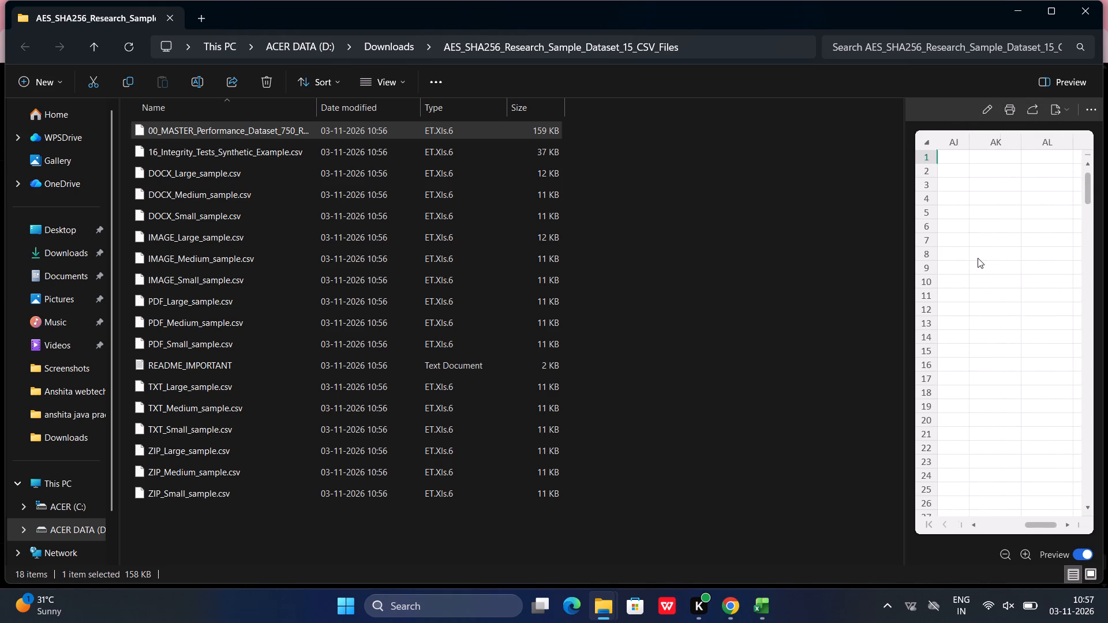
scroll(978, 258, "right", 11)
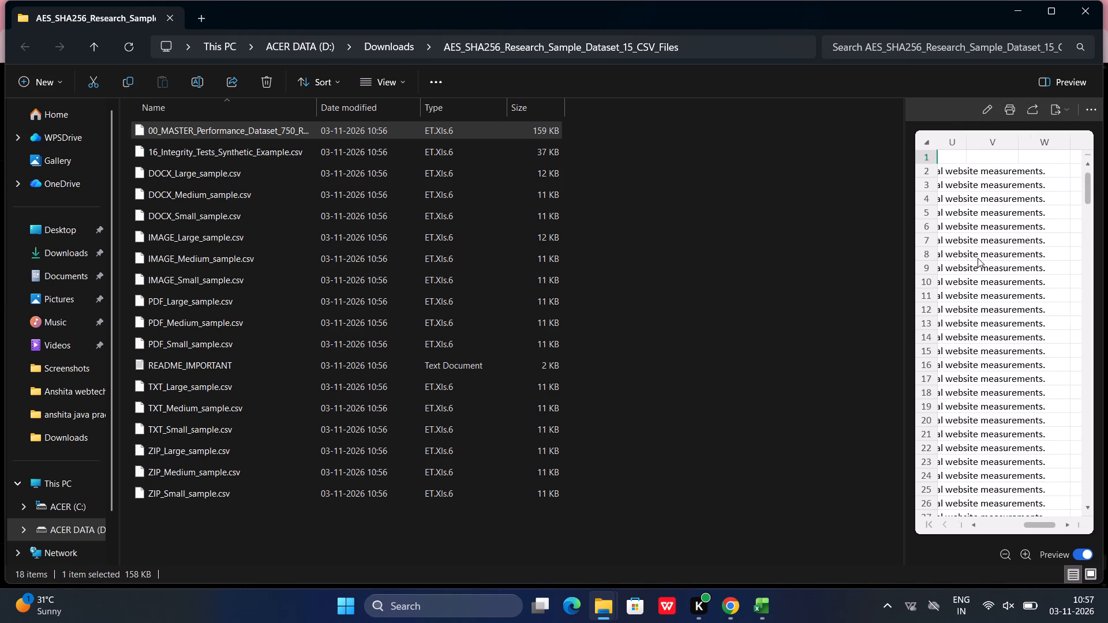
scroll(978, 258, "right", 7)
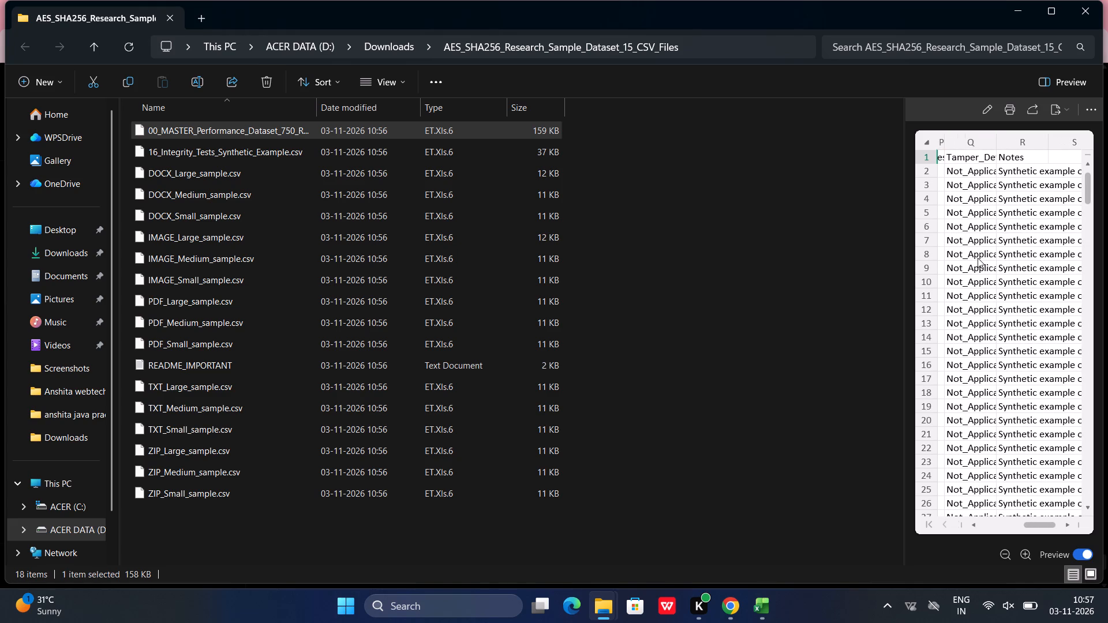
scroll(978, 258, "up", 1)
scroll(978, 258, "right", 1)
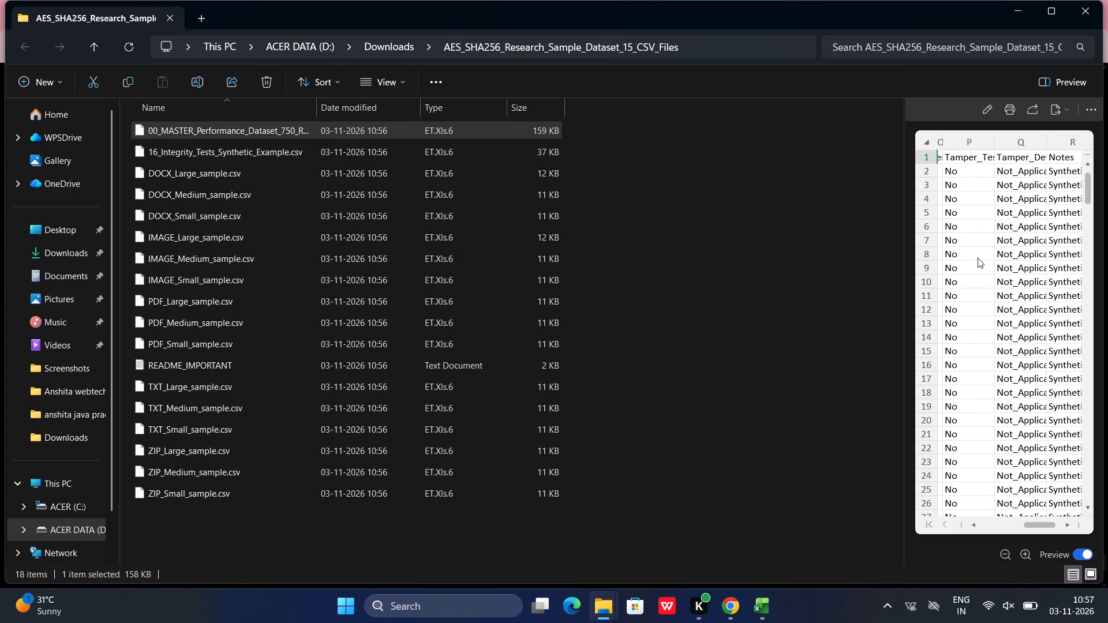
scroll(978, 258, "right", 3)
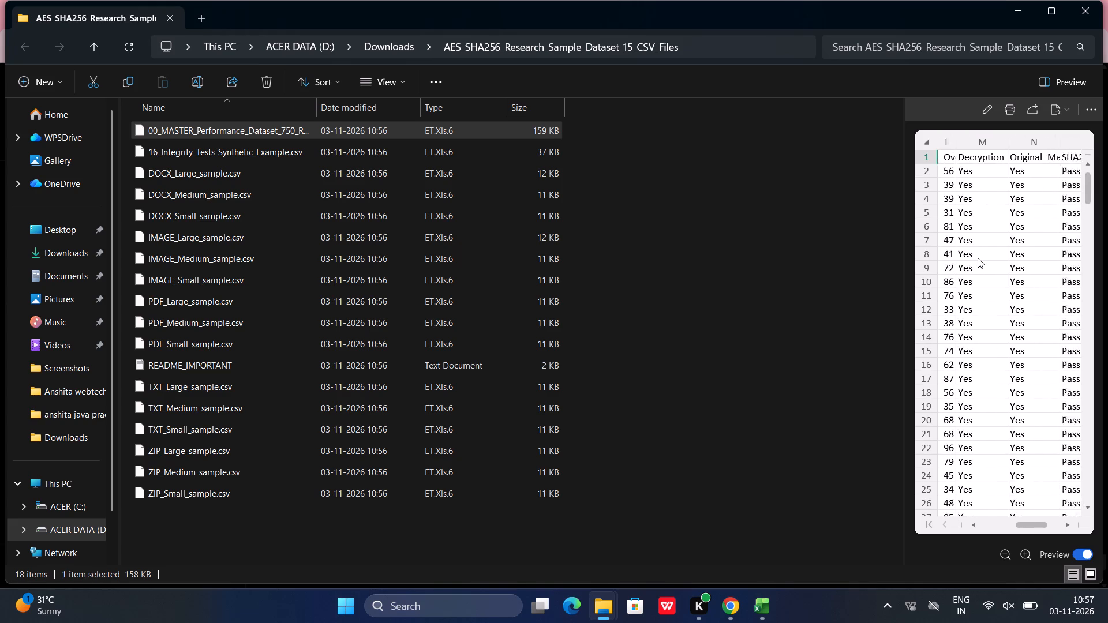
scroll(978, 258, "right", 2)
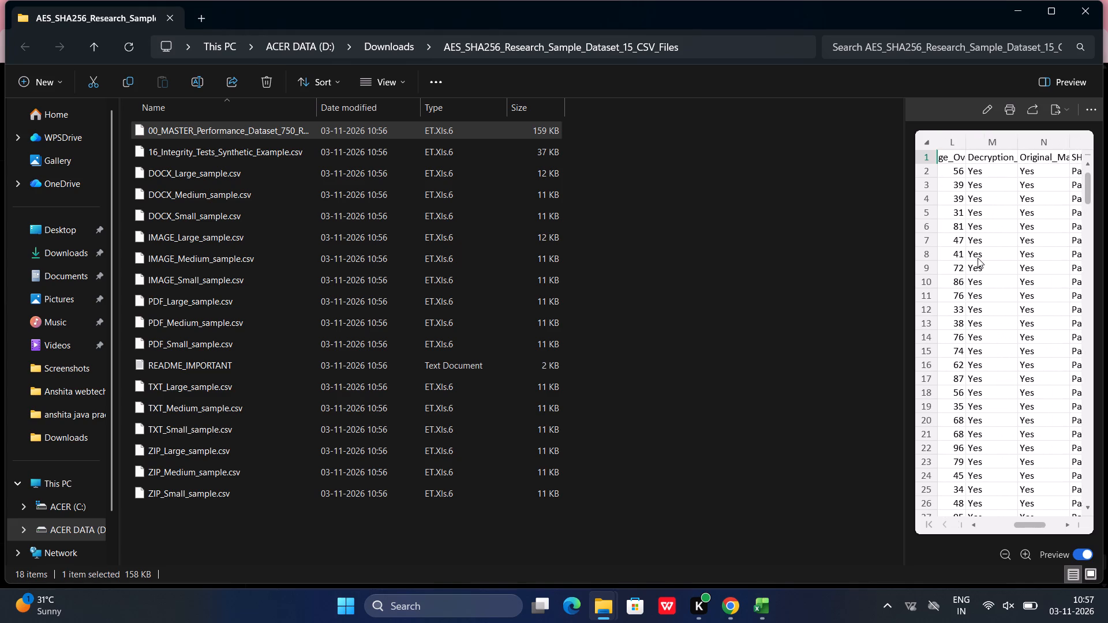
scroll(978, 258, "right", 3)
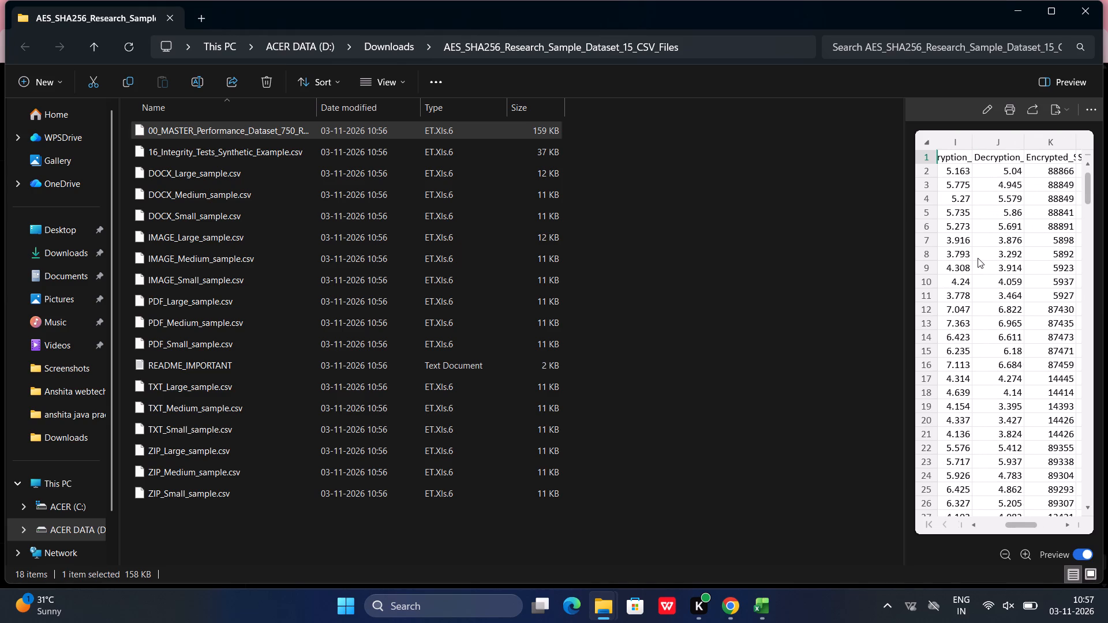
scroll(978, 258, "right", 10)
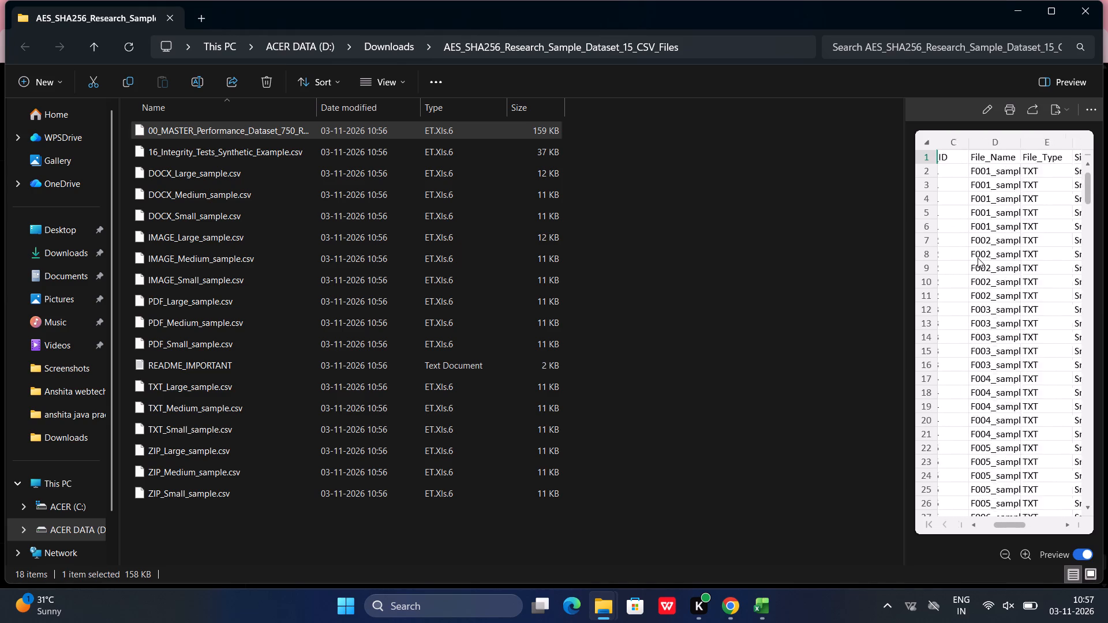
Examine the rows of the master performance dataset in the preview, starting from its first columns.
scroll(978, 258, "right", 1)
scroll(978, 258, "down", 7)
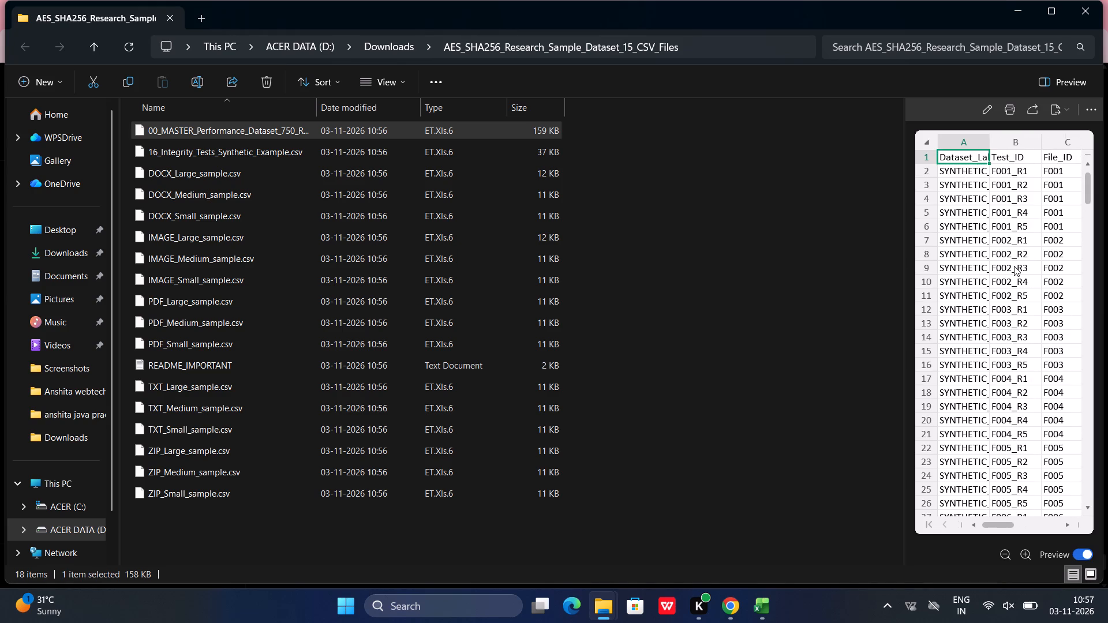
scroll(1014, 266, "down", 20)
scroll(1014, 266, "down", 9)
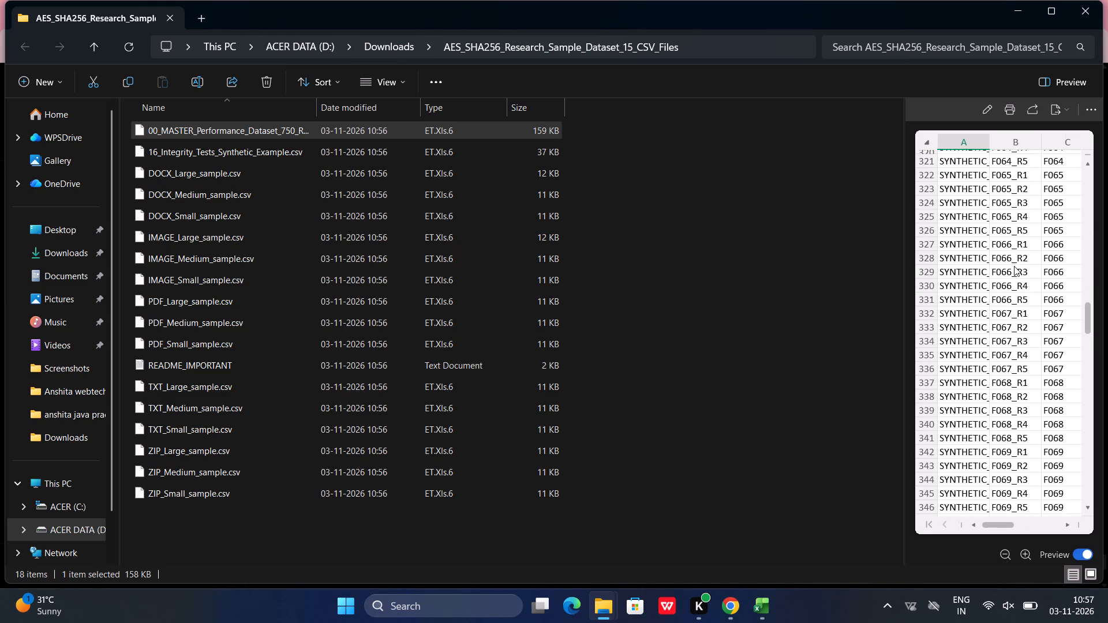
scroll(1014, 266, "down", 8)
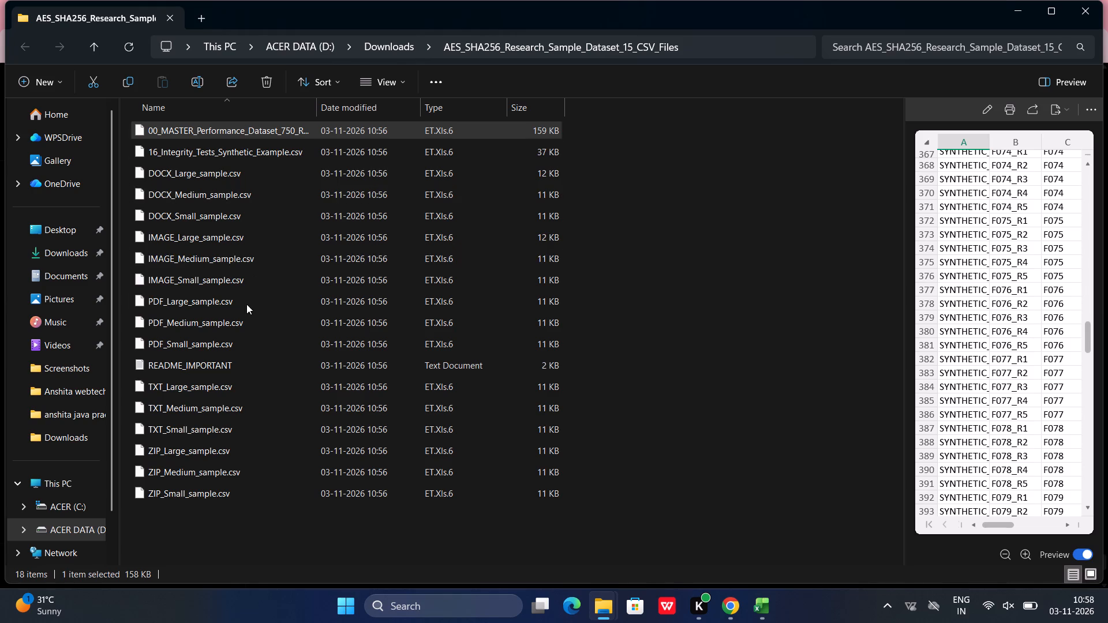
Open the DOCX_Large_sample CSV file with Excel, using that app just once.
double_click(242, 180)
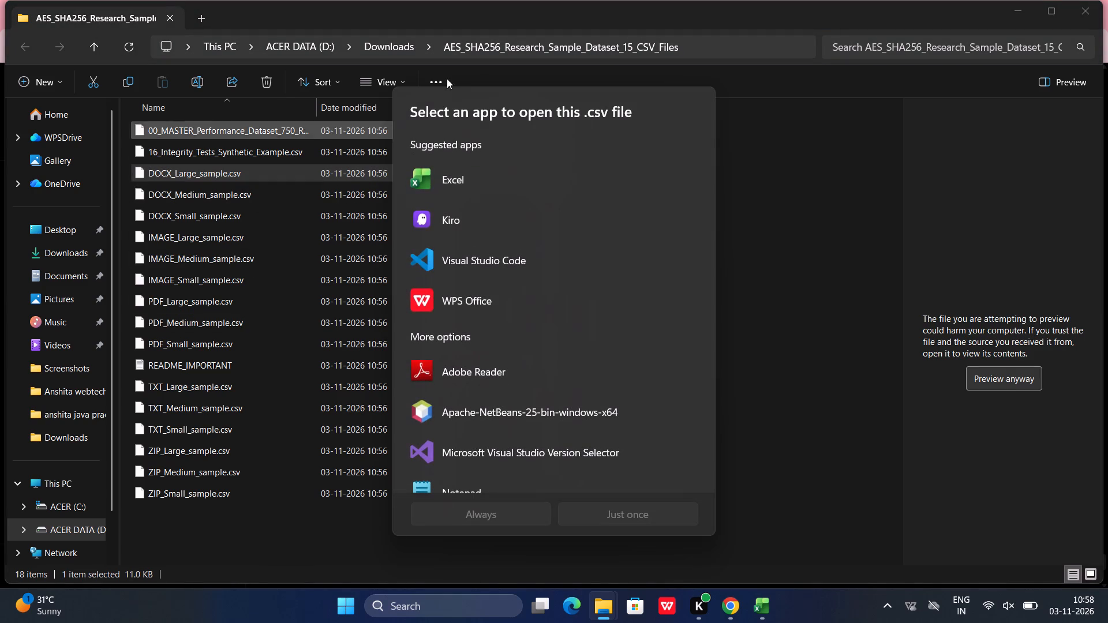
left_click(522, 172)
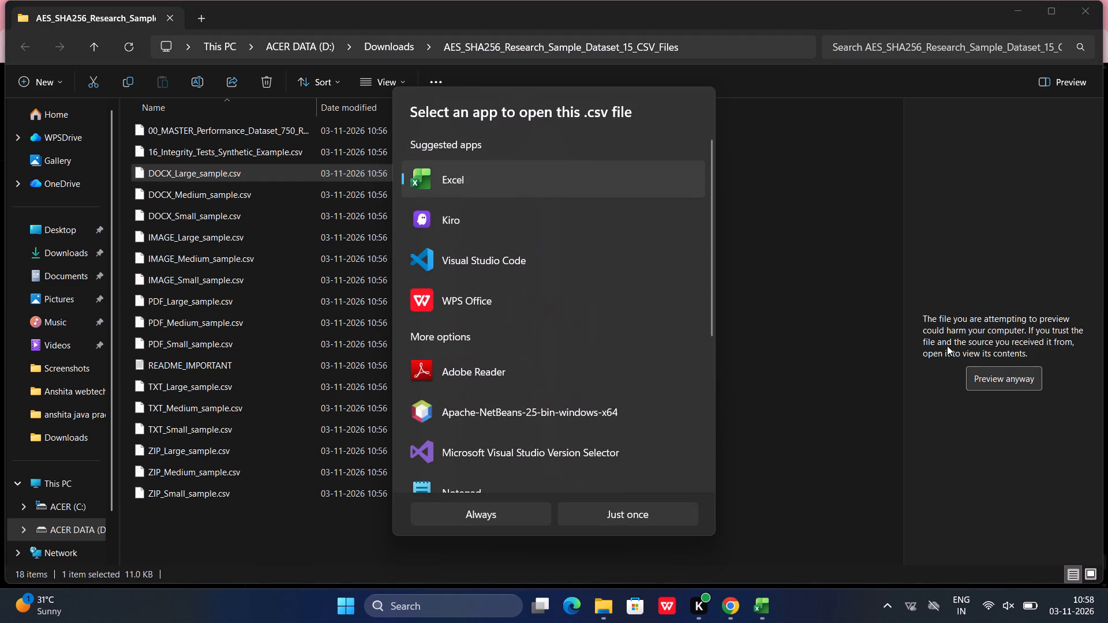
left_click(654, 518)
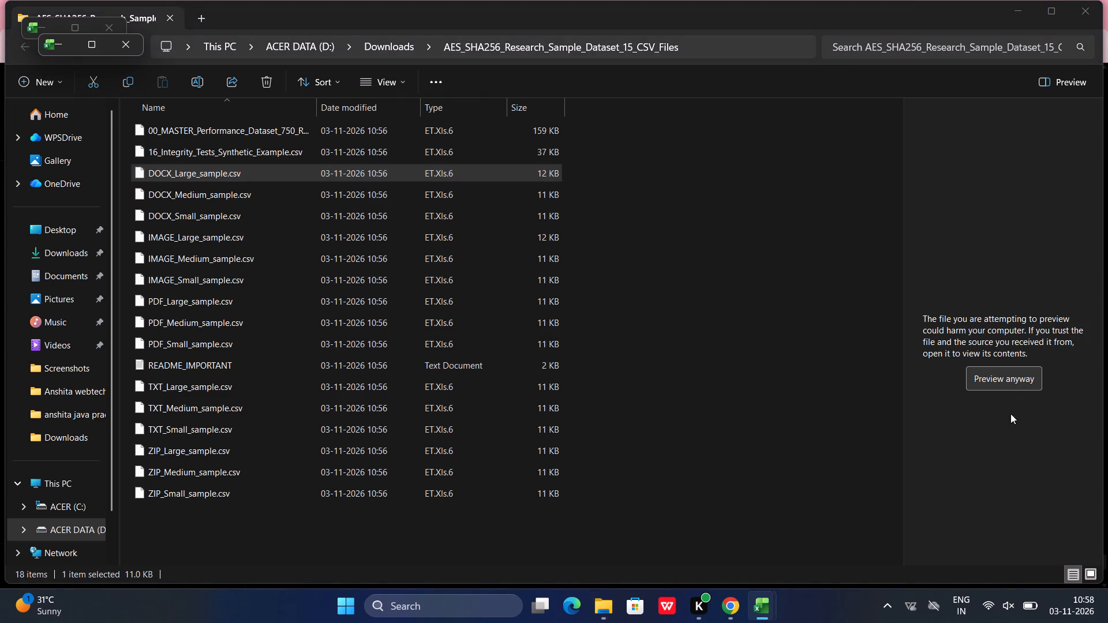
Display the preview of the DOCX_Large_sample CSV file in File Explorer.
left_click(999, 377)
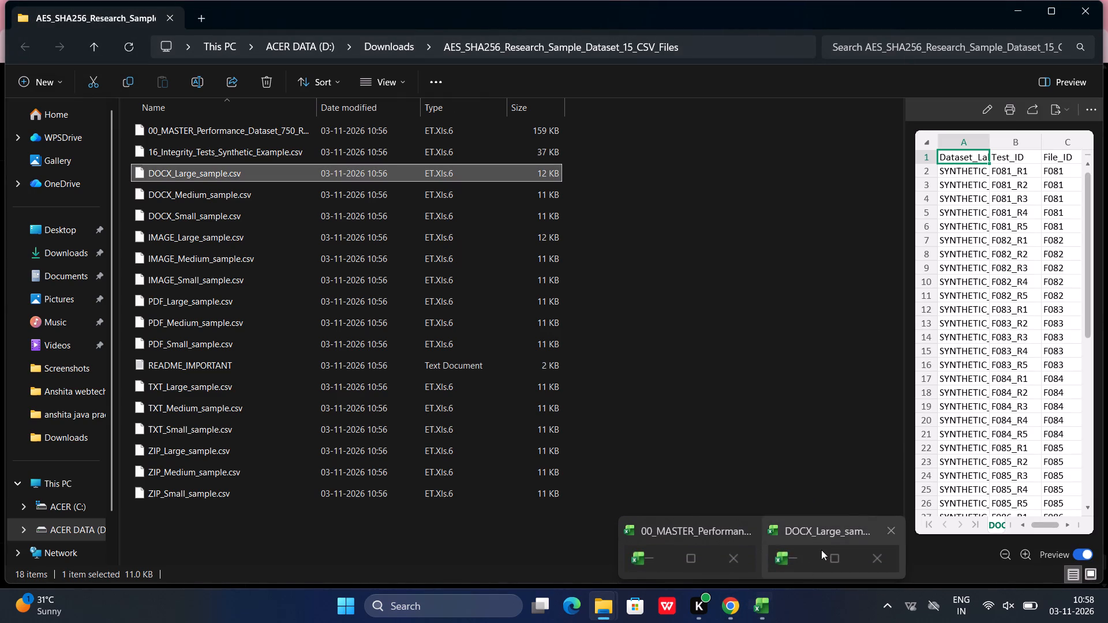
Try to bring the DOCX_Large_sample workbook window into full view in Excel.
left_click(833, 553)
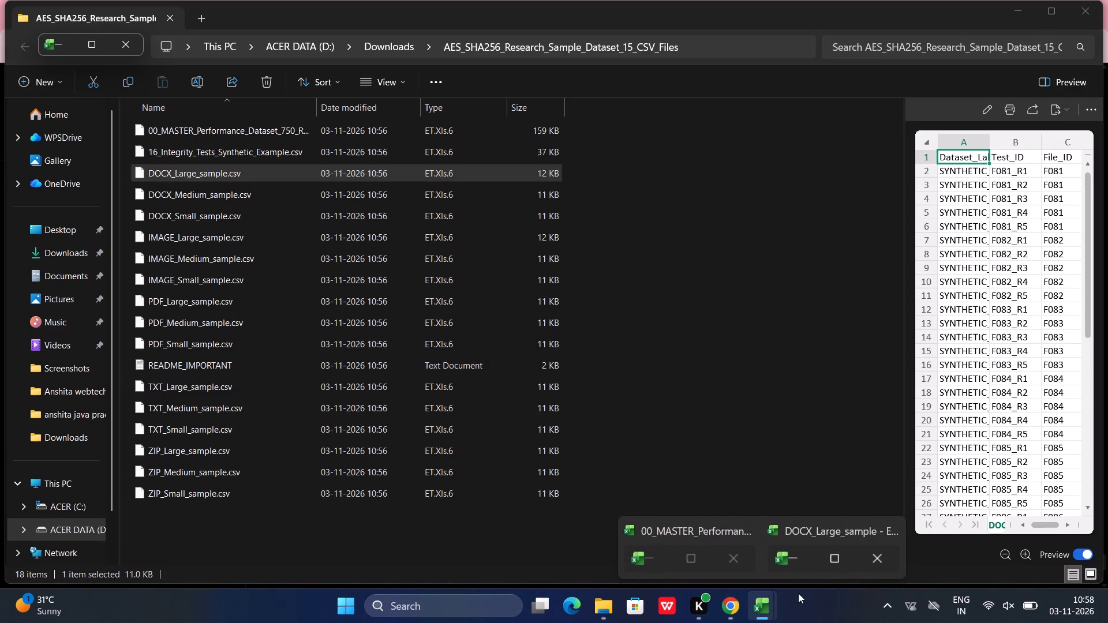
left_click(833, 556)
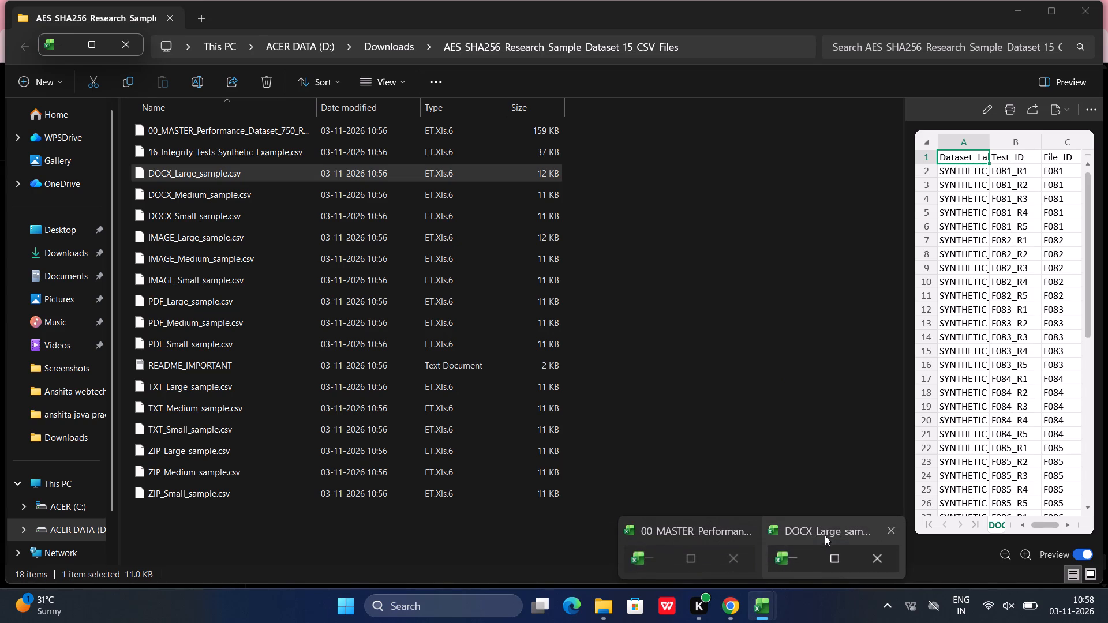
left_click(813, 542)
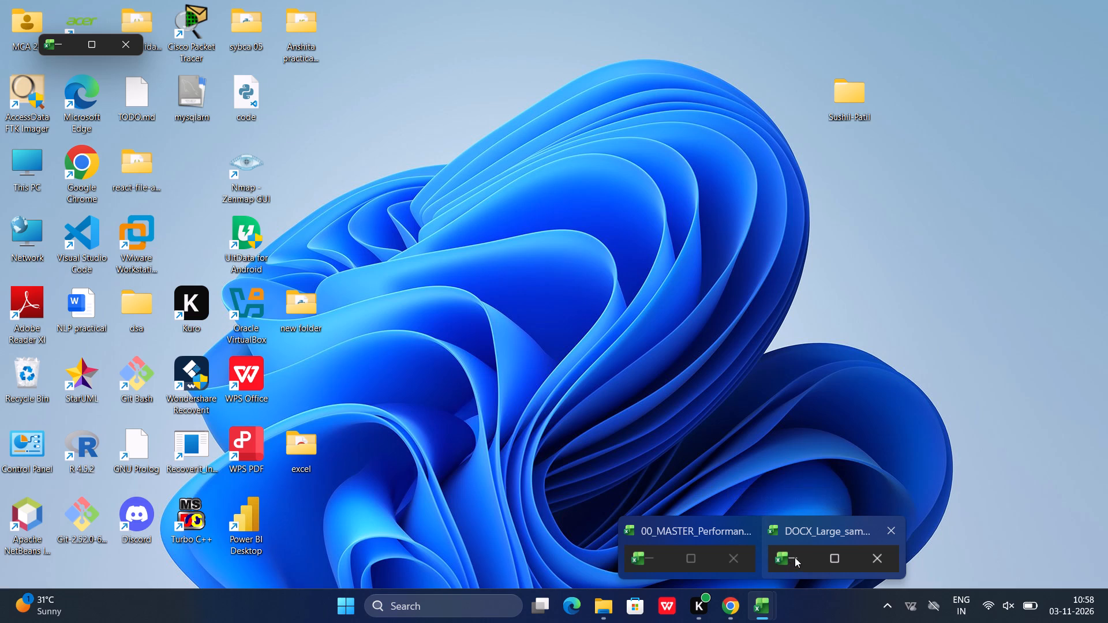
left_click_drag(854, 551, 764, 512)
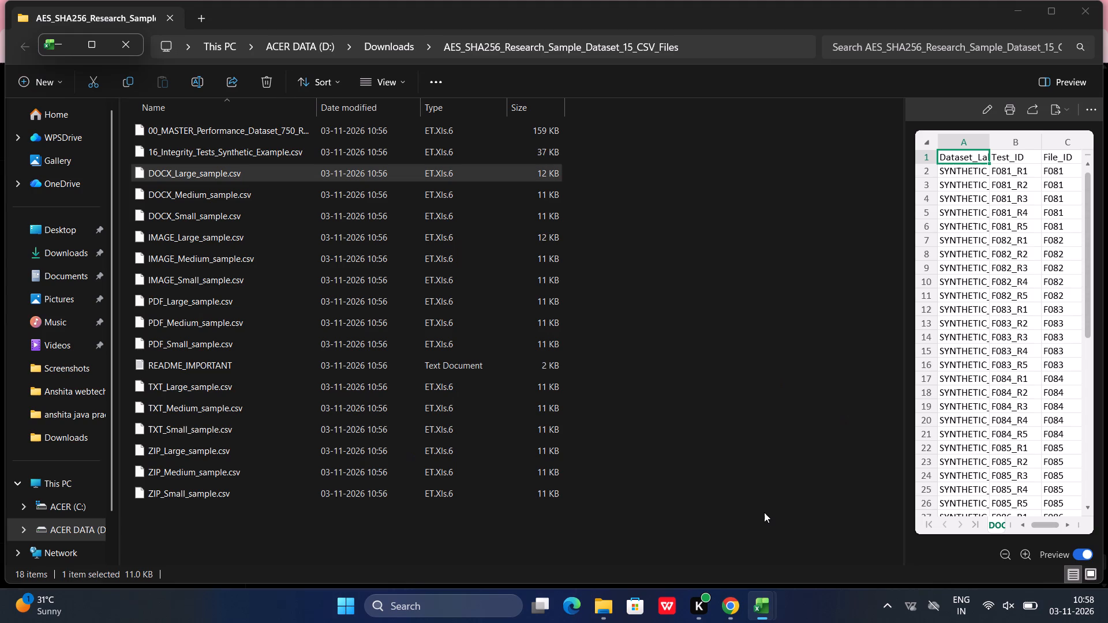
Examine the DOCX_Large_sample columns in the File Explorer preview, from the dataset label across to the encryption and decryption times.
scroll(1005, 288, "left", 2)
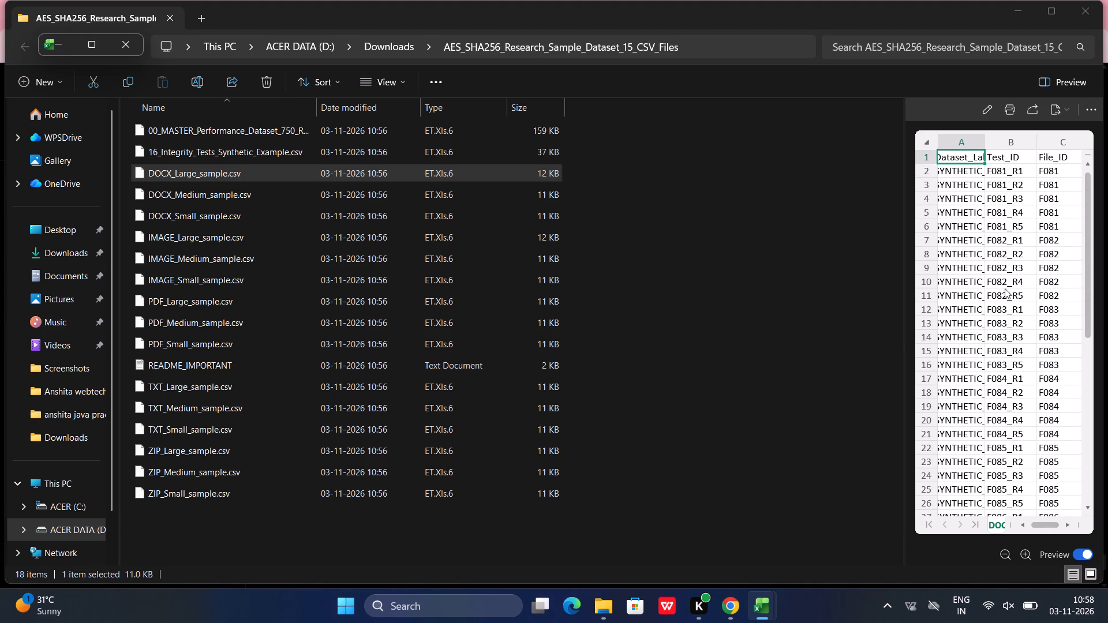
scroll(1005, 288, "left", 3)
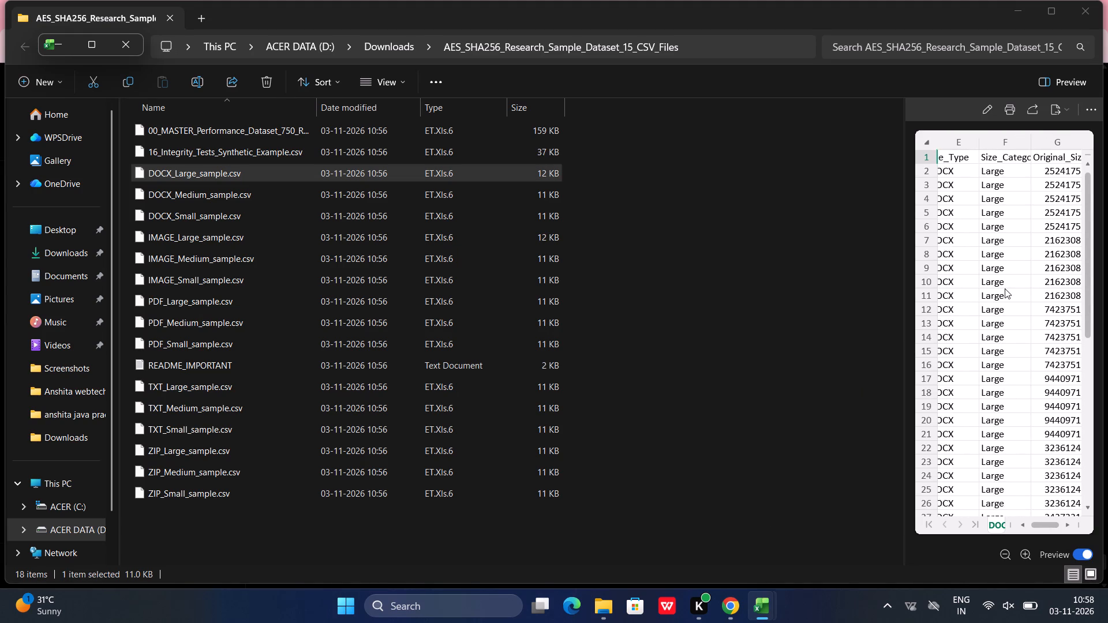
scroll(1005, 288, "left", 1)
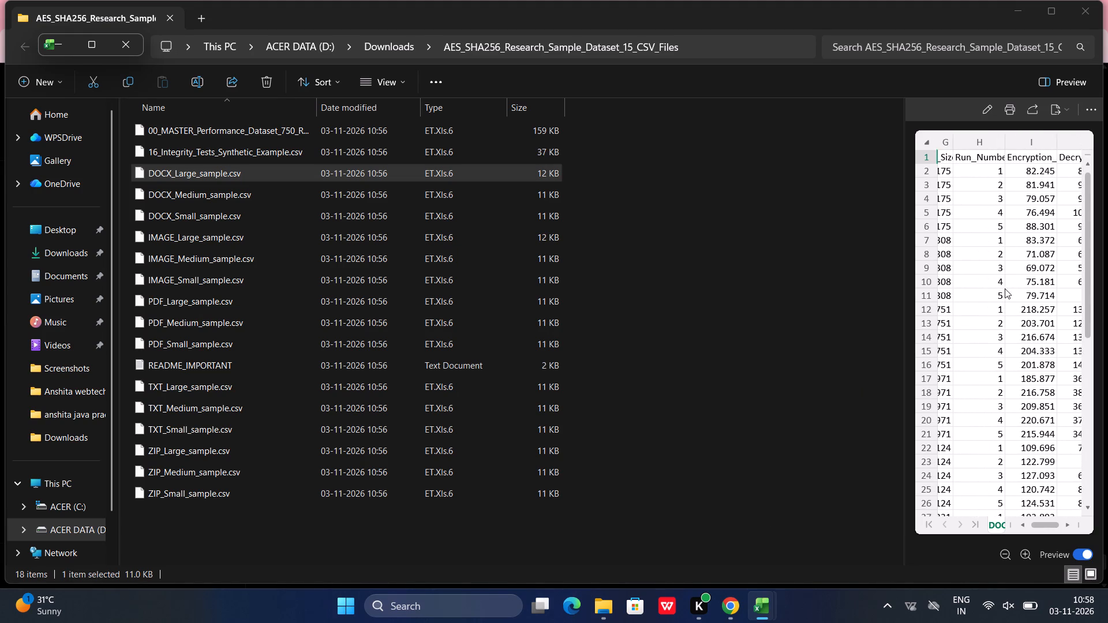
scroll(1005, 288, "left", 3)
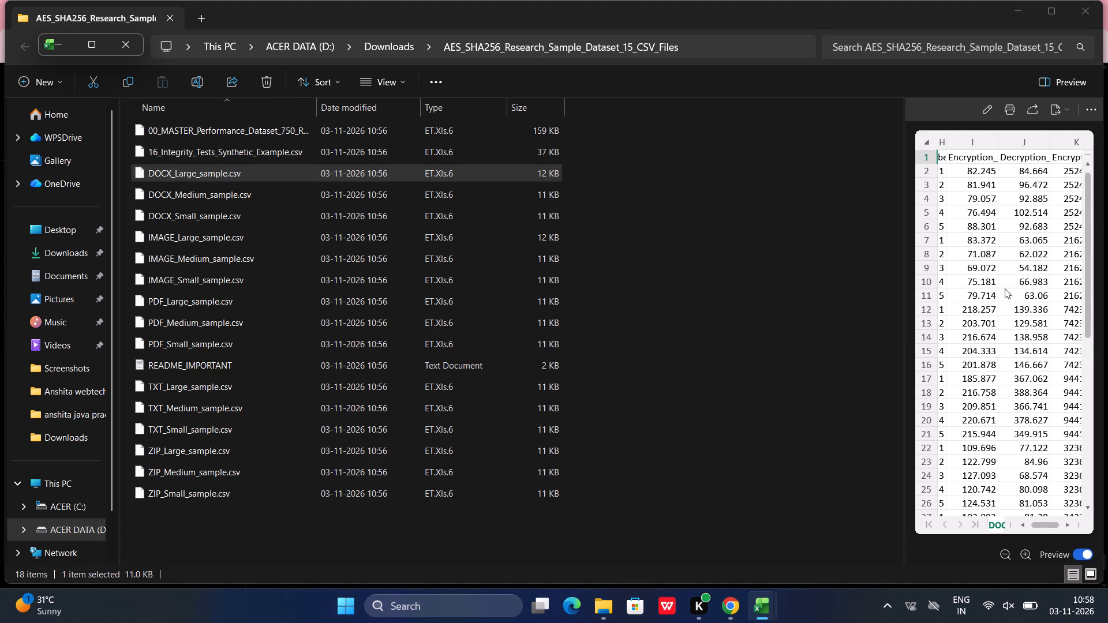
scroll(1005, 288, "left", 1)
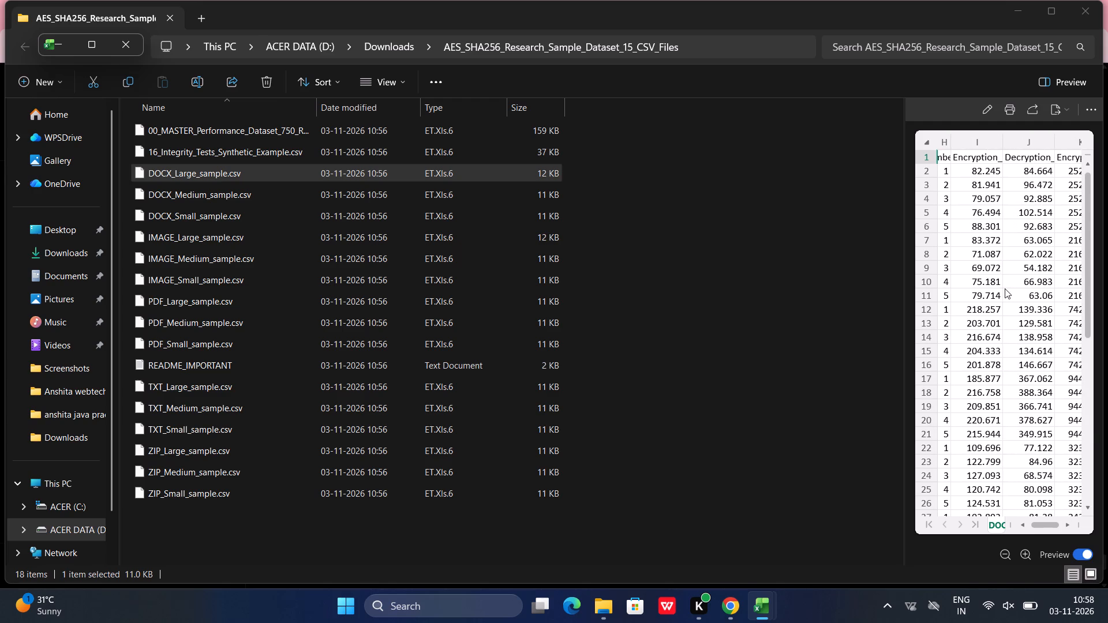
left_click(1029, 155)
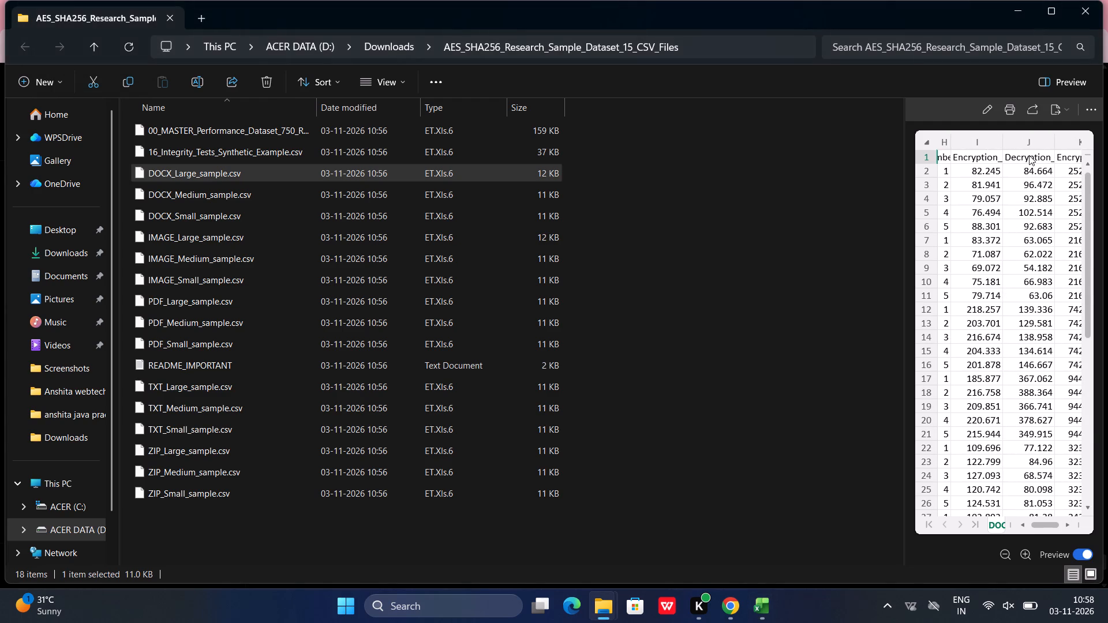
triple_click(1029, 155)
left_click(1029, 155)
Switch to the DOCX_Large_sample workbook in Excel and maximize its window.
left_click(764, 601)
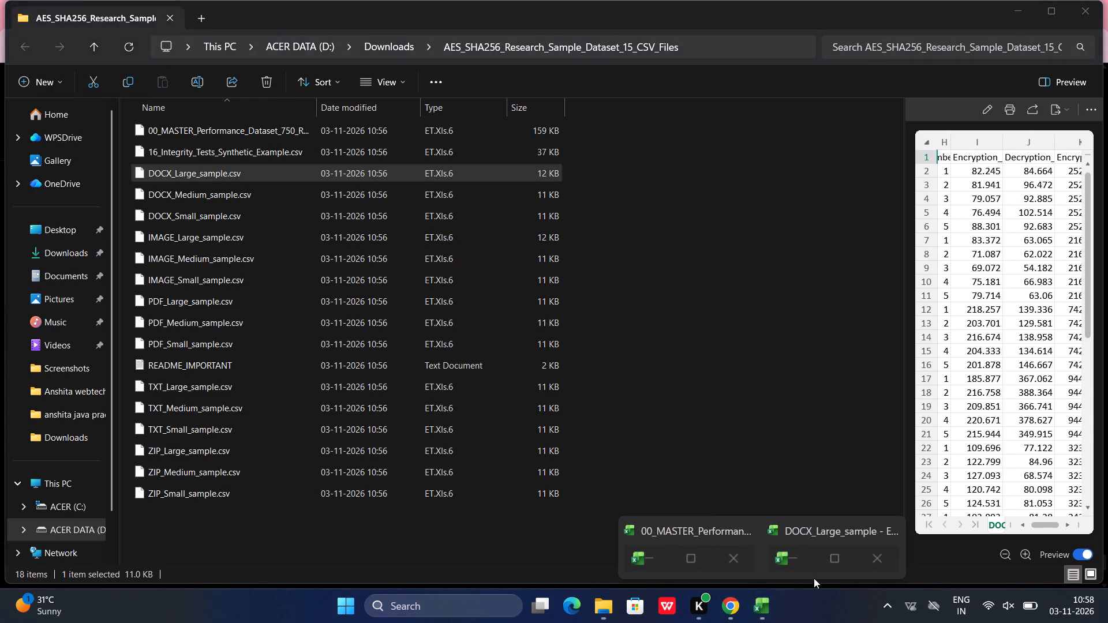
left_click(834, 554)
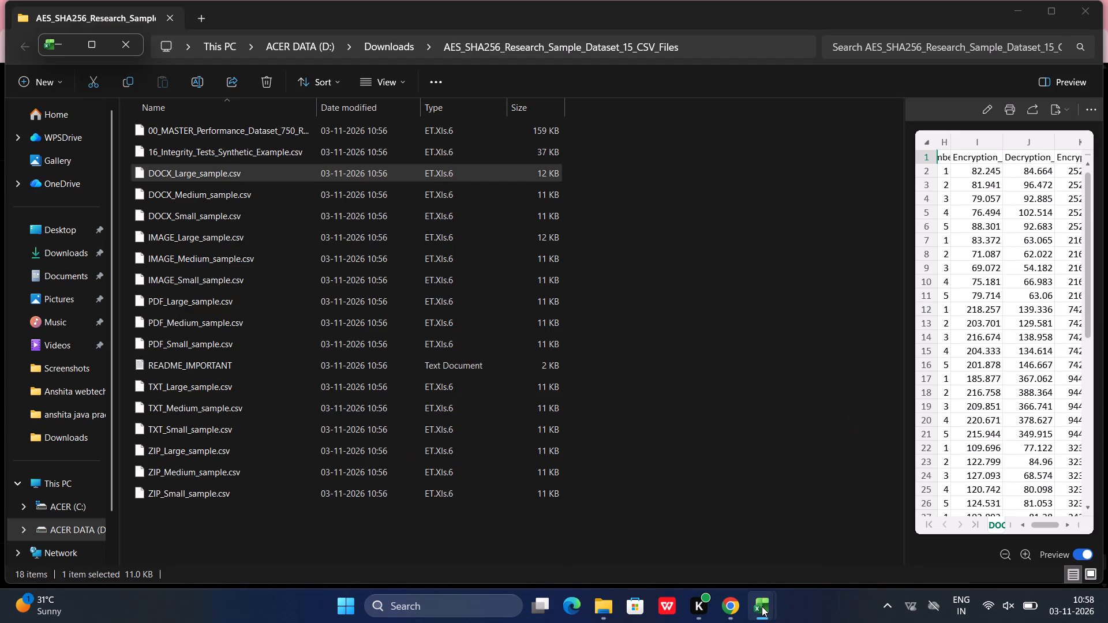
left_click(791, 556)
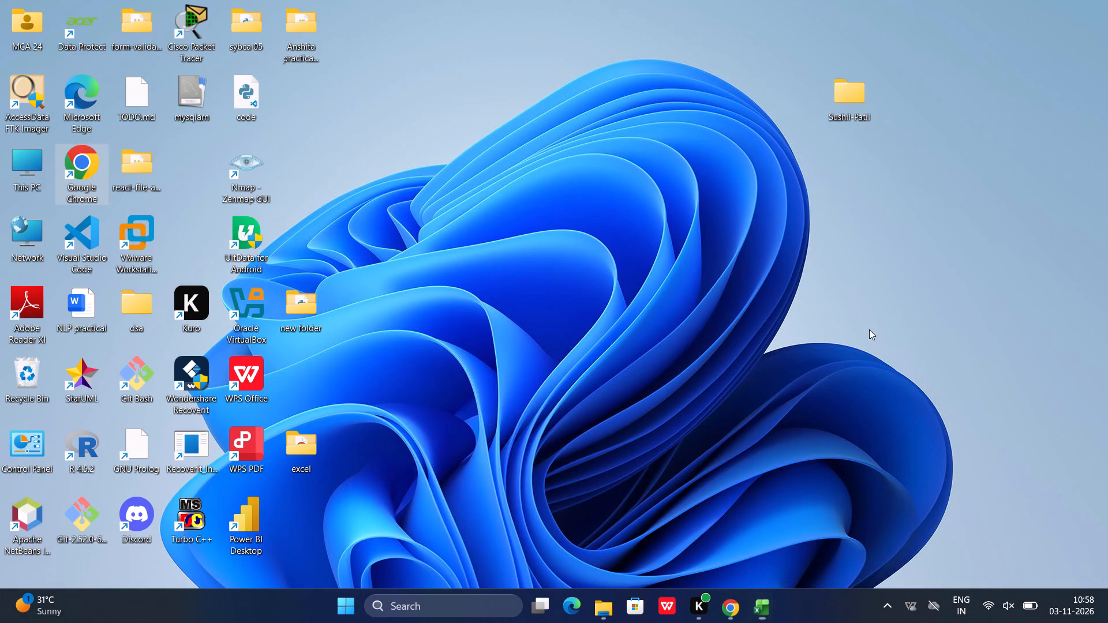
left_click(756, 606)
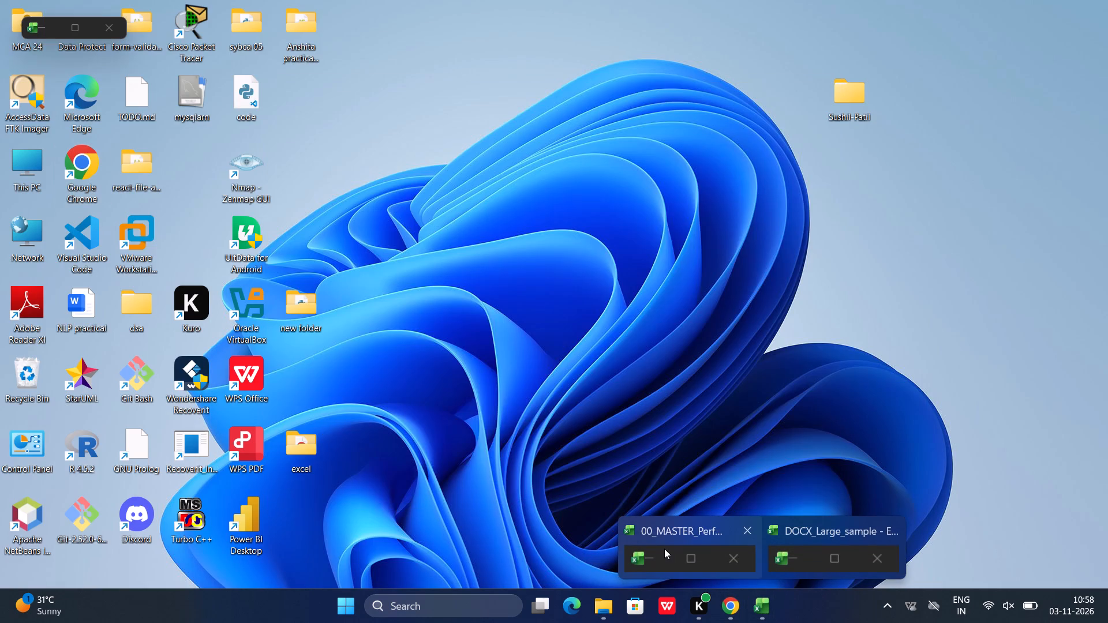
left_click(663, 549)
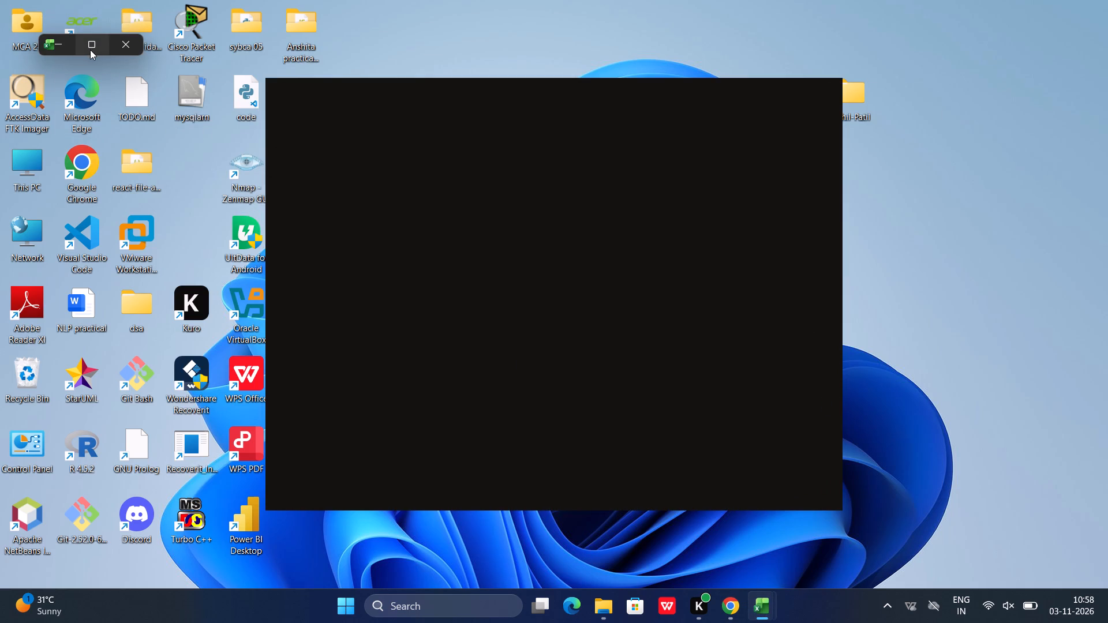
left_click(90, 50)
Look down the DOCX_Large_sample rows and dismiss the possible data loss notice above the sheet.
scroll(541, 309, "down", 1)
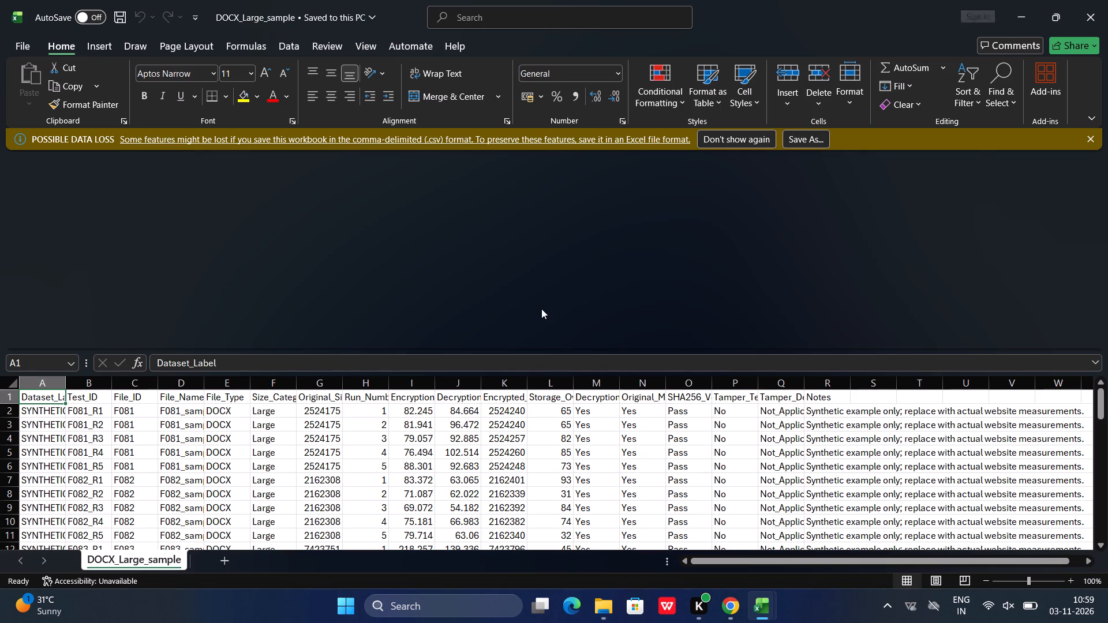
scroll(541, 309, "down", 2)
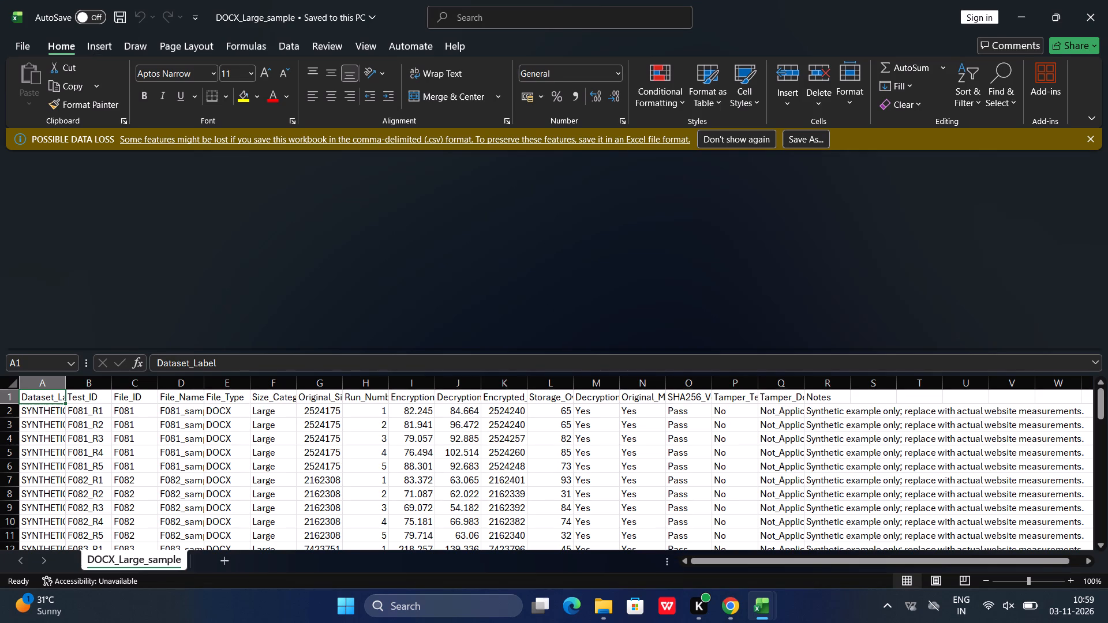
scroll(514, 456, "down", 4)
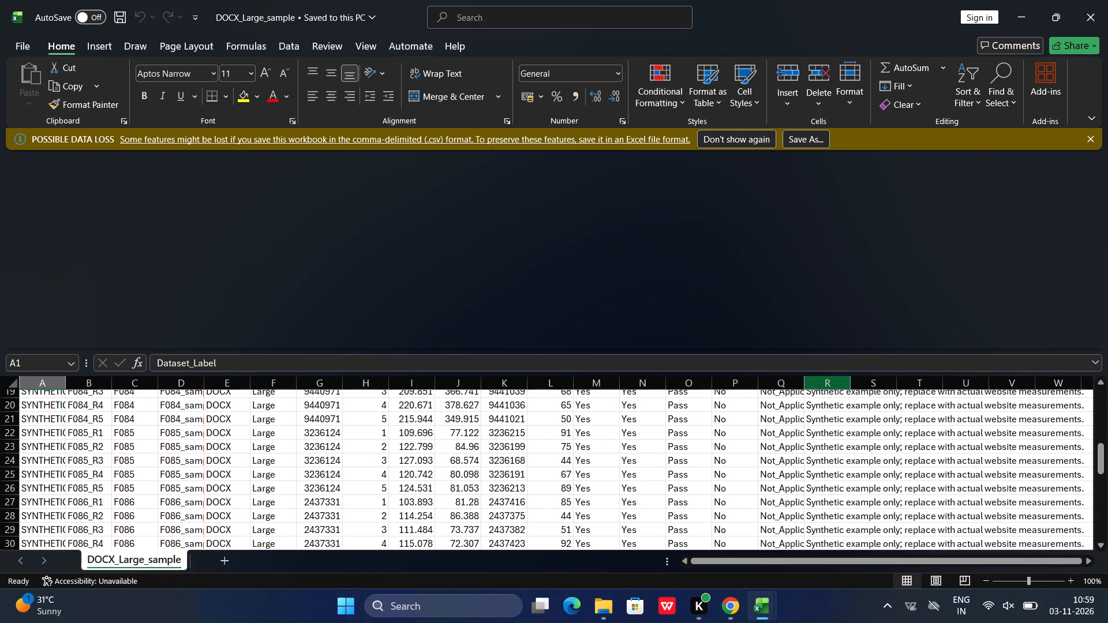
left_click(1088, 141)
Examine the rows and columns of the DOCX_Large_sample sheet, across to the notes column and back to the dataset label.
scroll(567, 360, "up", 2)
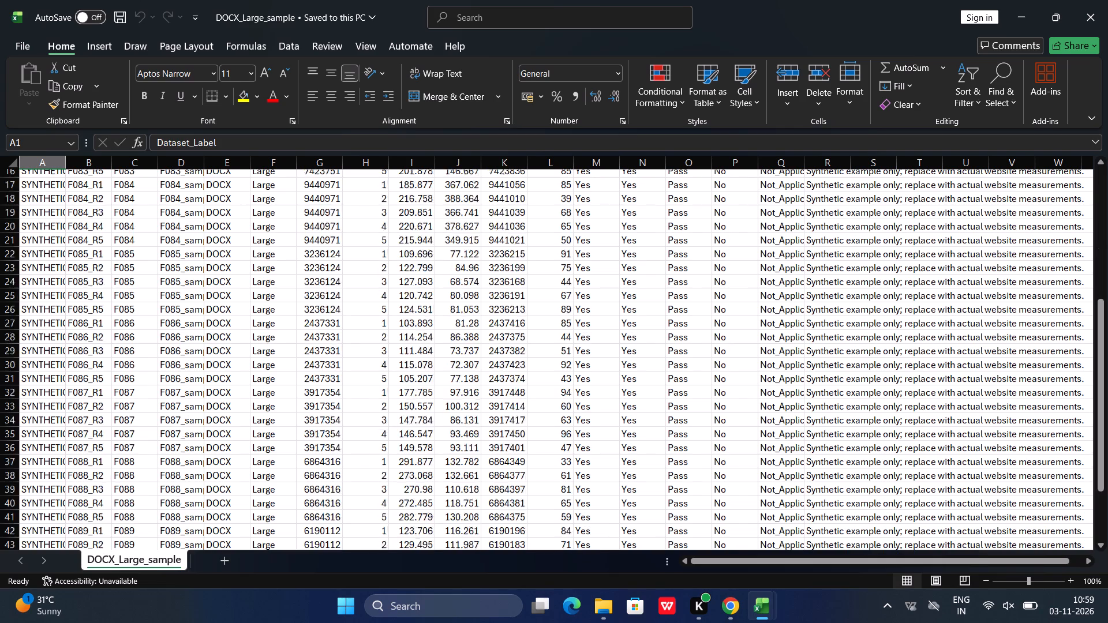
scroll(567, 360, "up", 5)
scroll(567, 360, "down", 7)
scroll(567, 360, "up", 1)
scroll(567, 360, "down", 2)
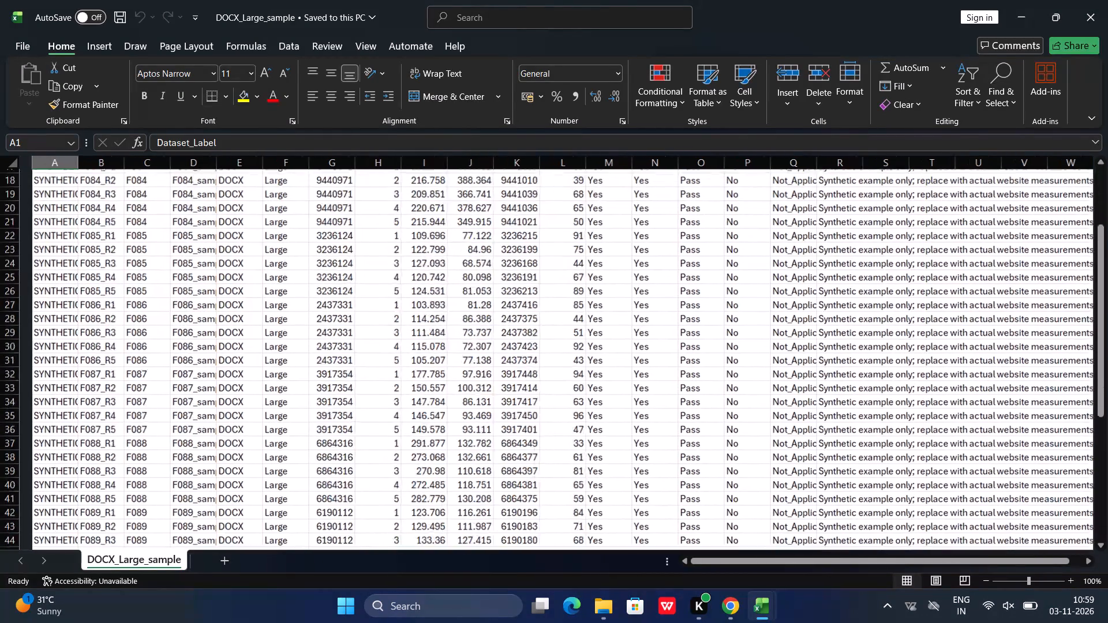
scroll(567, 360, "down", 5)
scroll(567, 360, "up", 14)
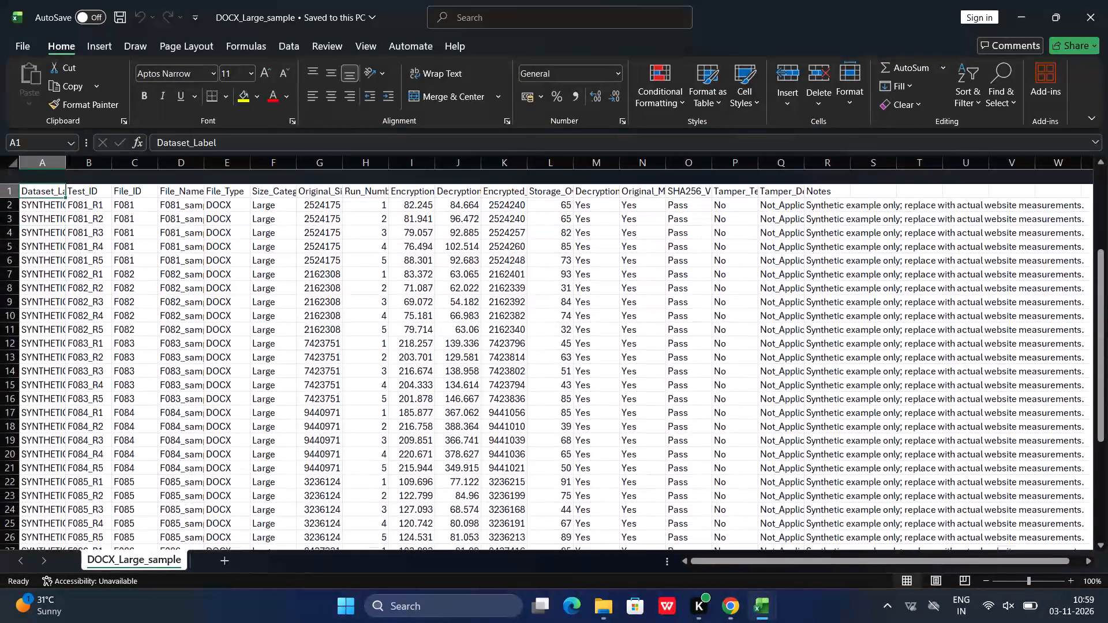
scroll(655, 336, "left", 2)
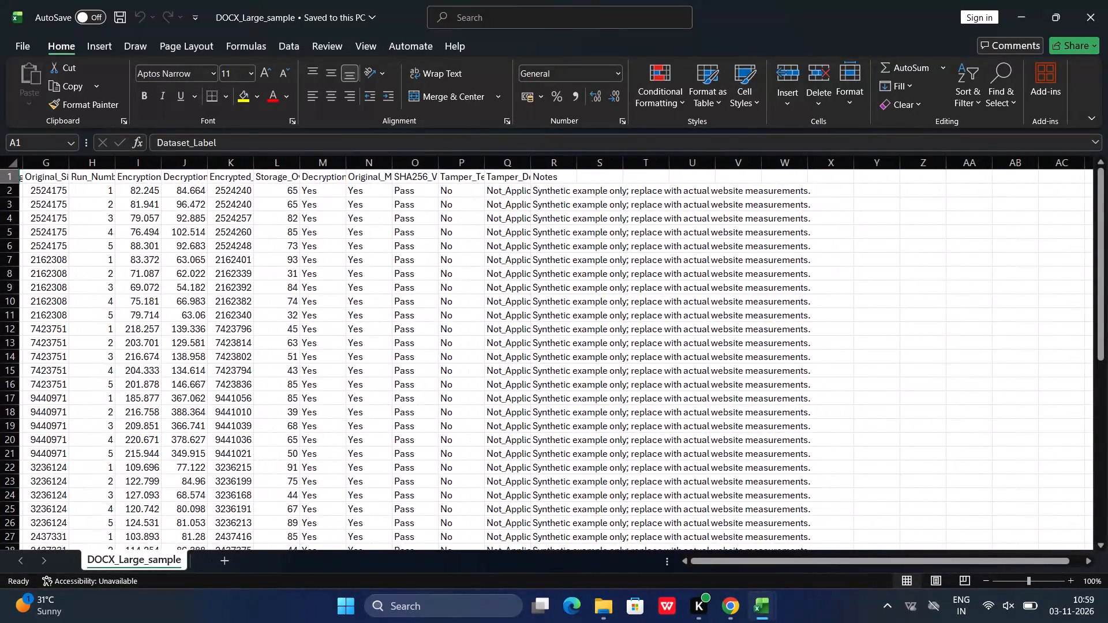
scroll(655, 336, "left", 1)
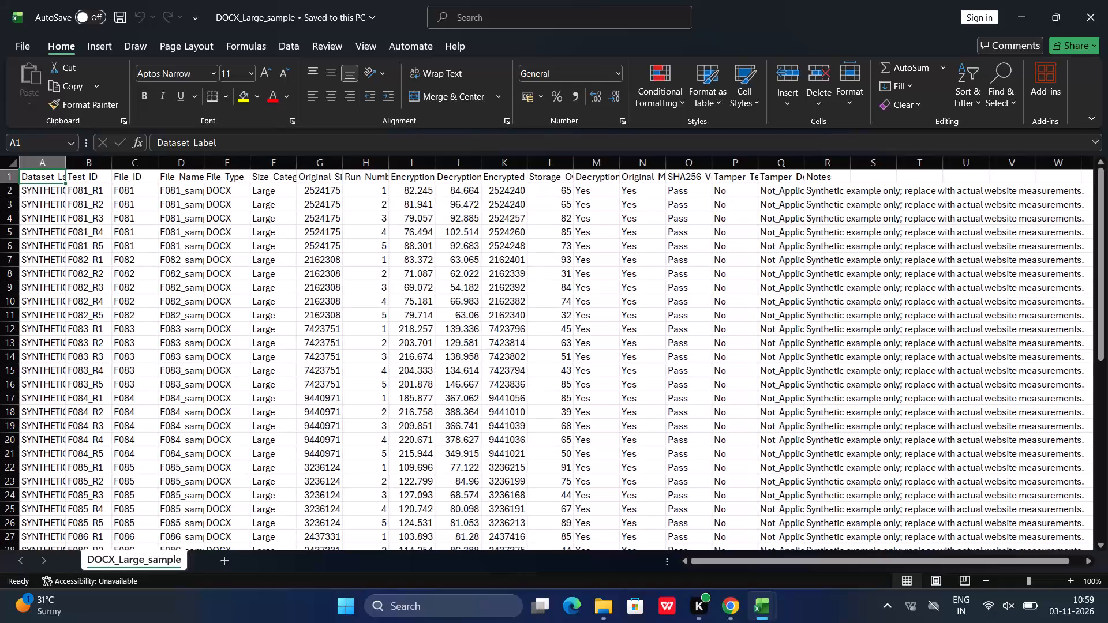
Check the full header names of the storage overhead, original size, run number, encryption time and decryption time columns.
left_click(540, 178)
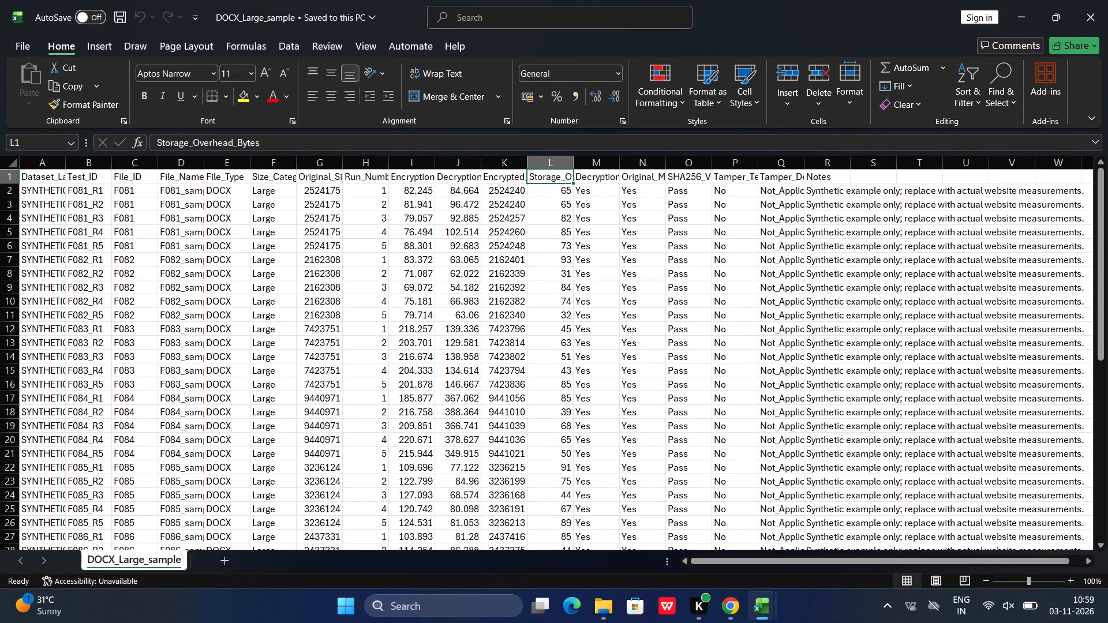
left_click(324, 181)
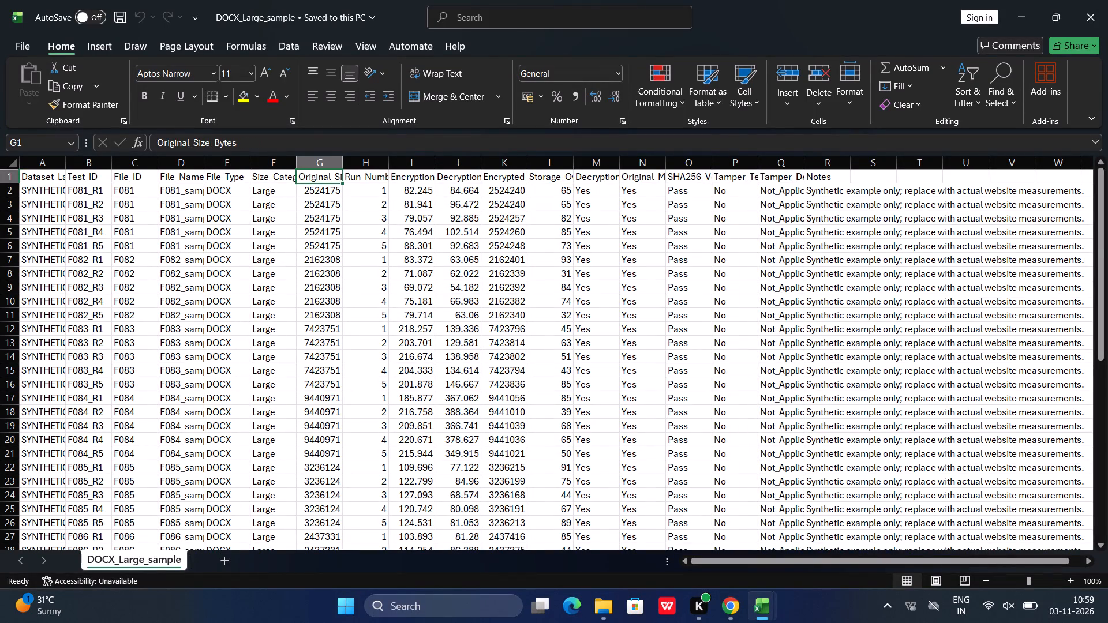
left_click(371, 180)
left_click(410, 175)
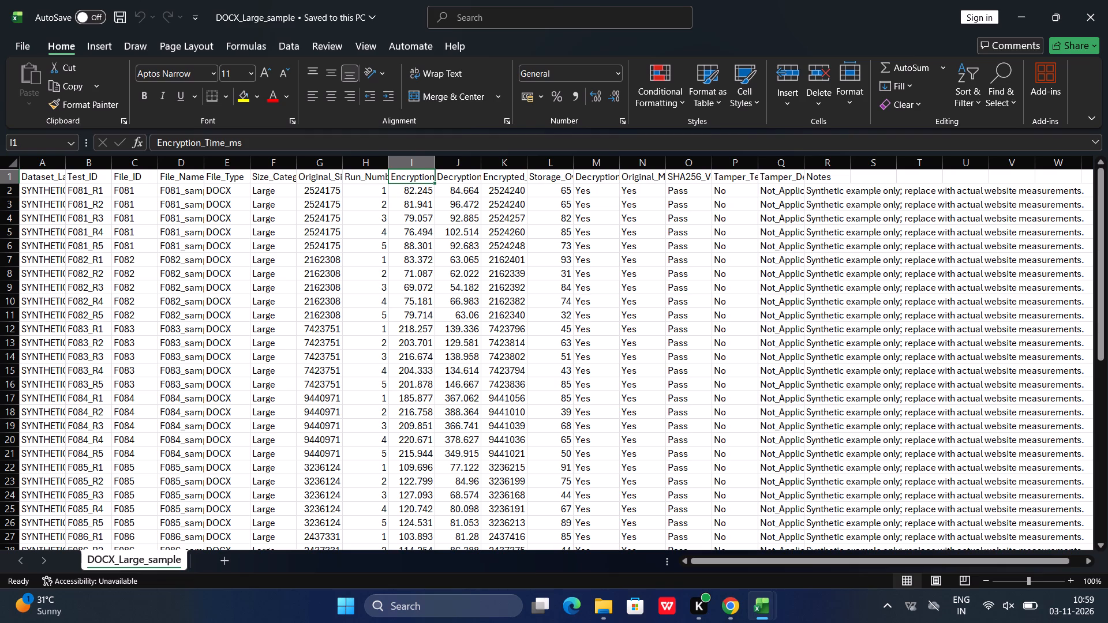
left_click(467, 179)
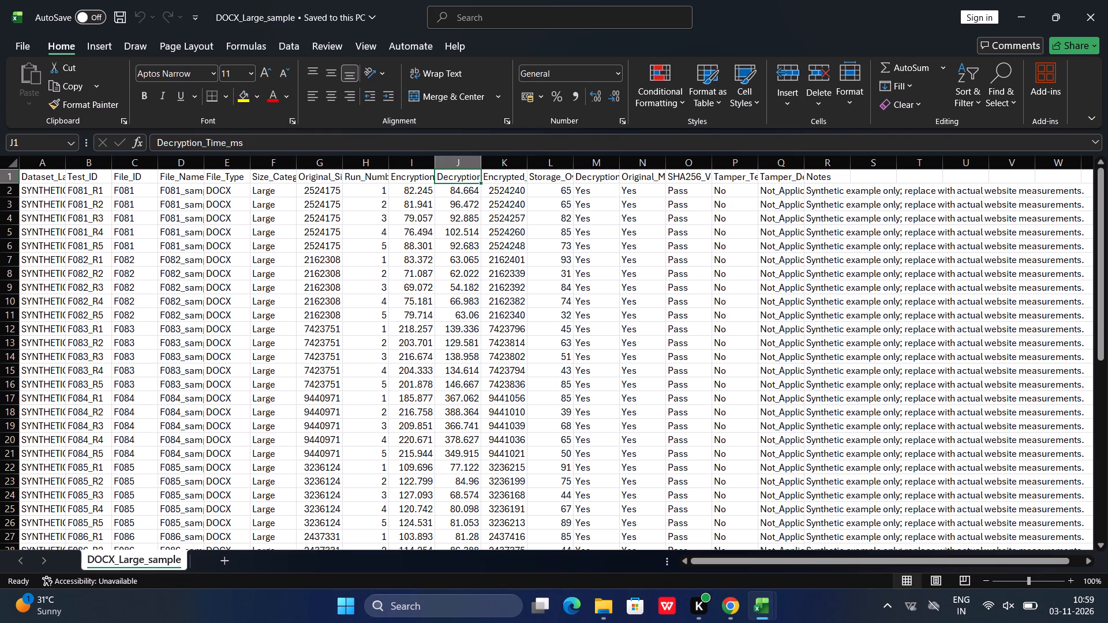
Check the full header name of the encrypted size column and glance over the DOCX_Large_sample rows.
left_click(508, 181)
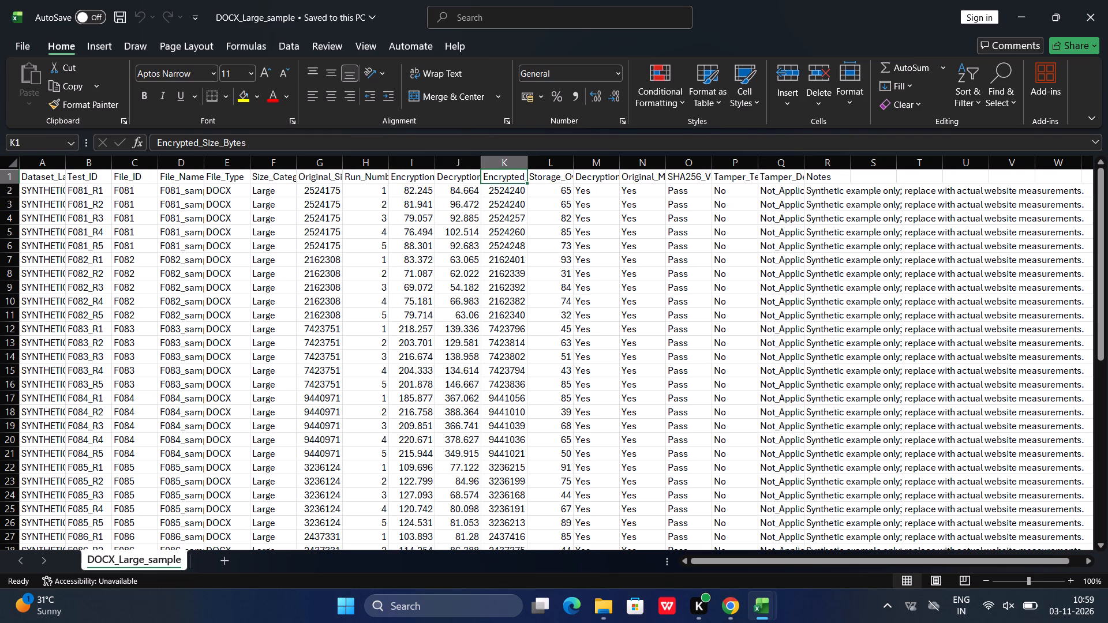
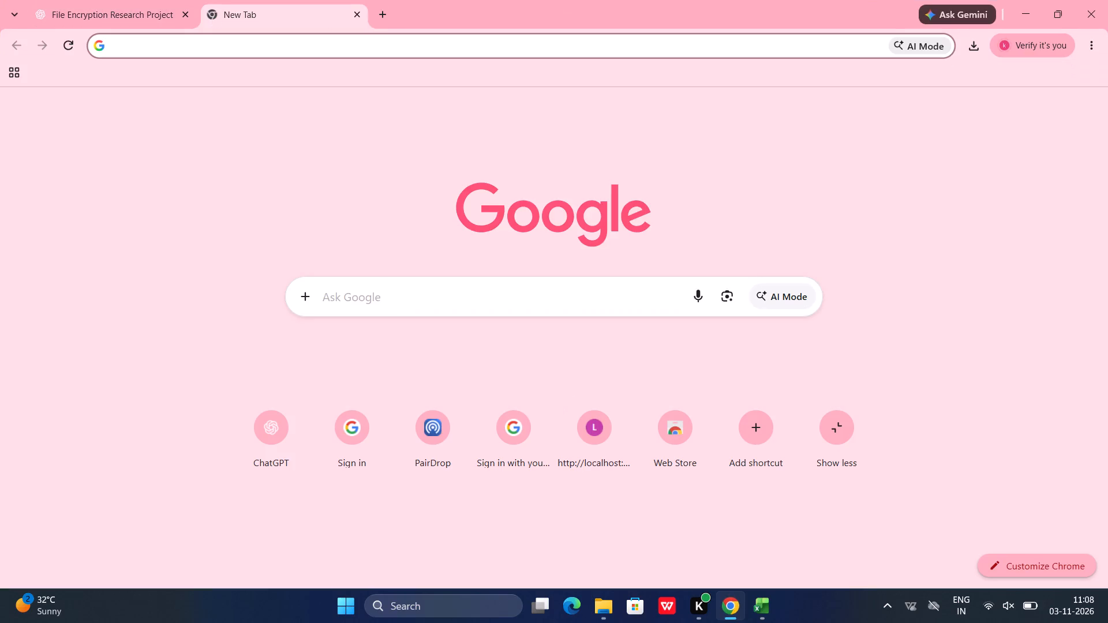
key("i")
key("BackSpace")
key("BackSpace")
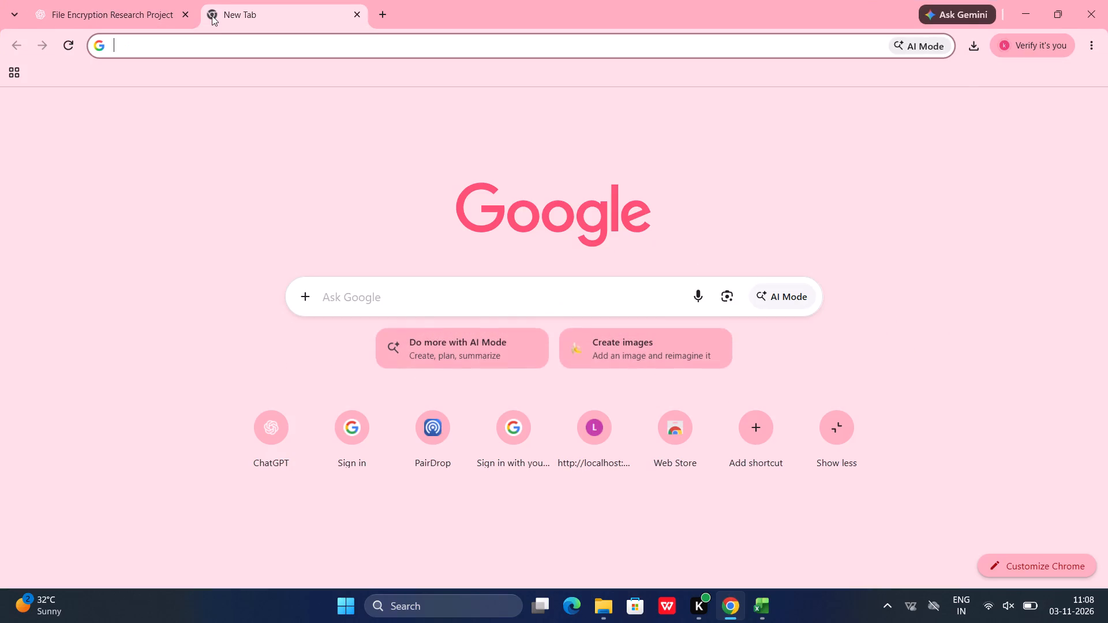
type("https://")
type("github")
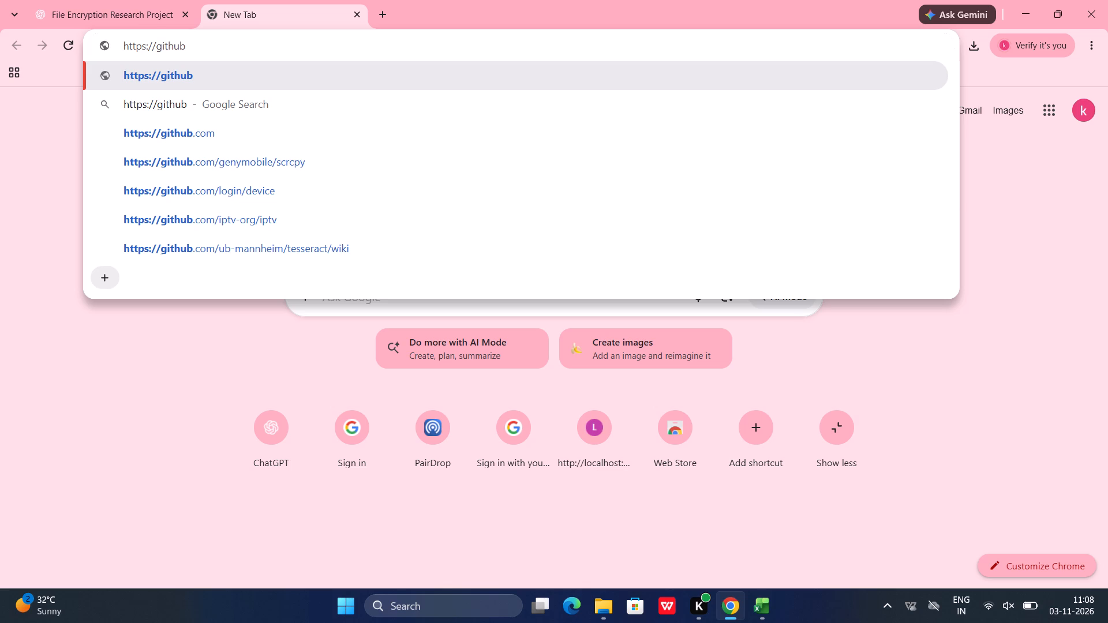
type(".com/")
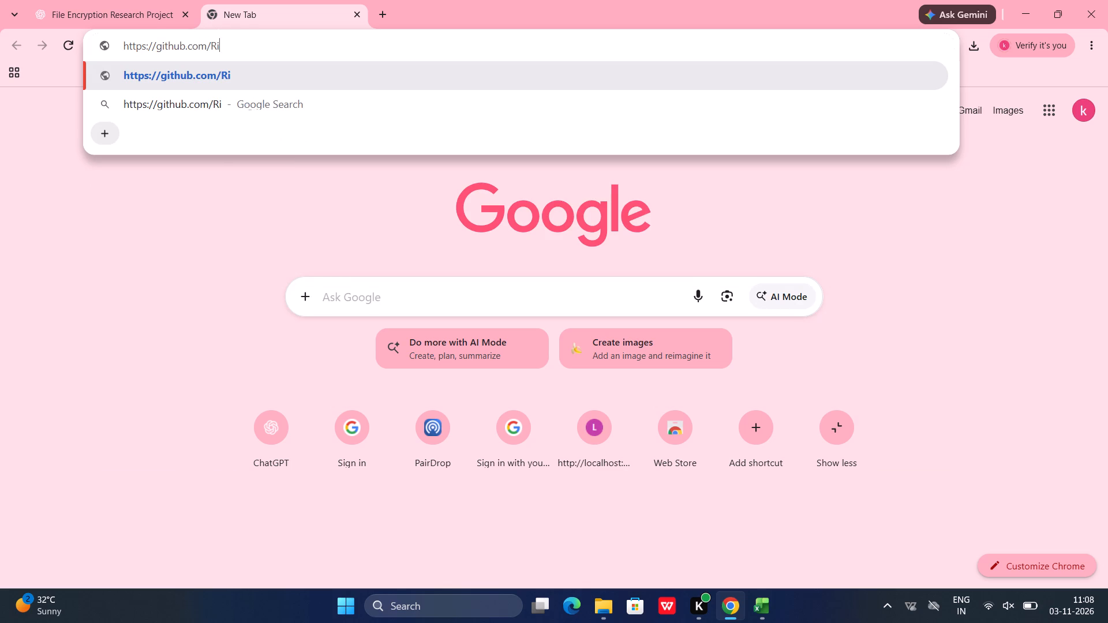
type("anani")
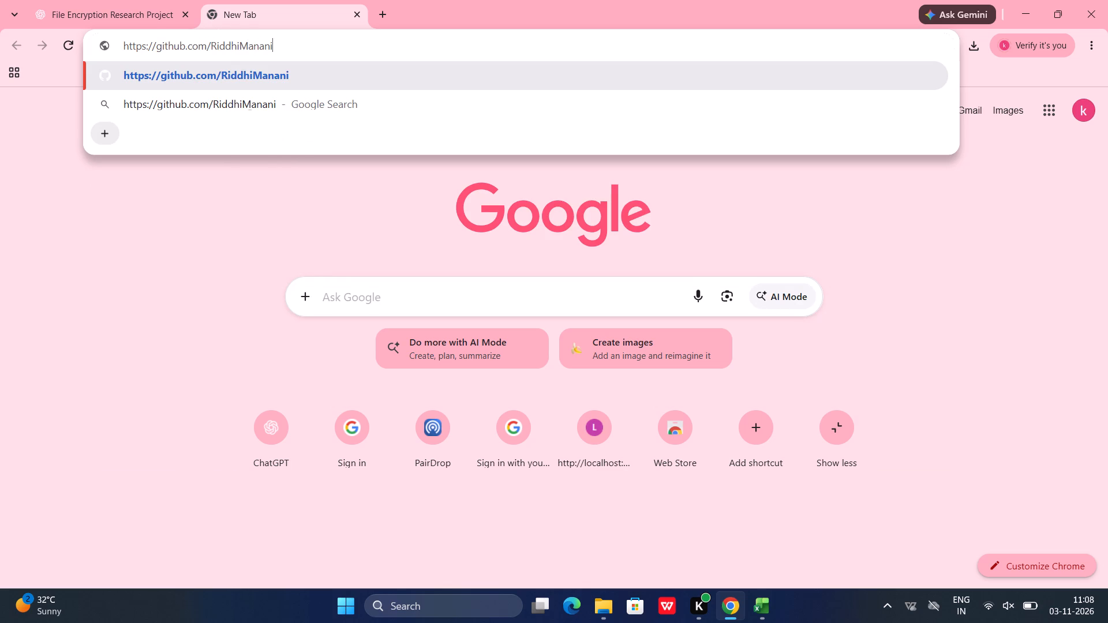
key("Return")
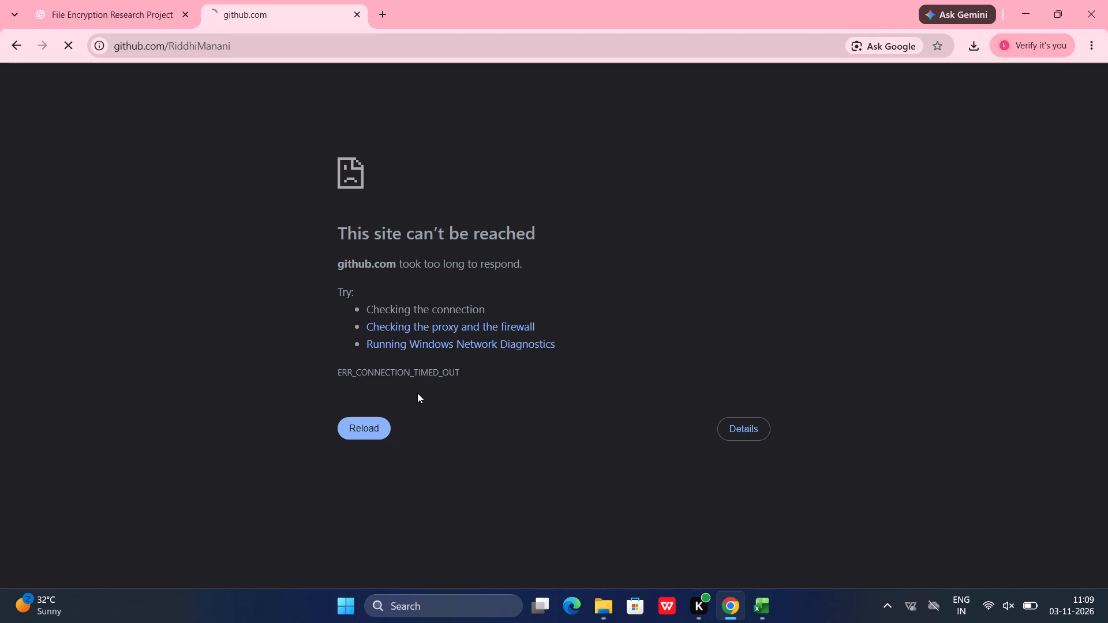
left_click(364, 432)
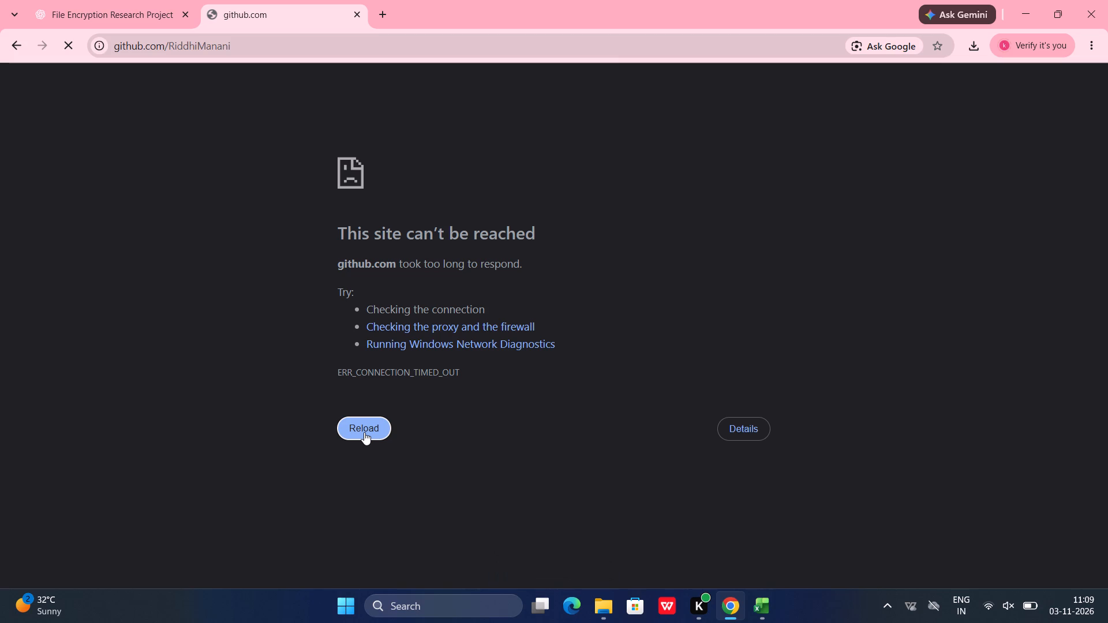
left_click(370, 431)
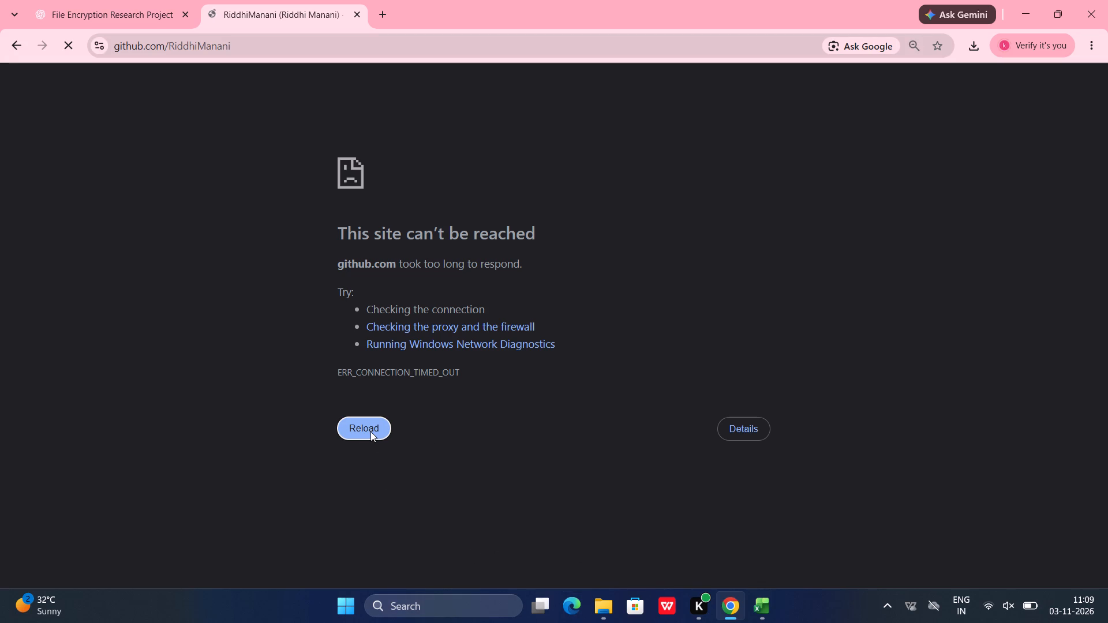
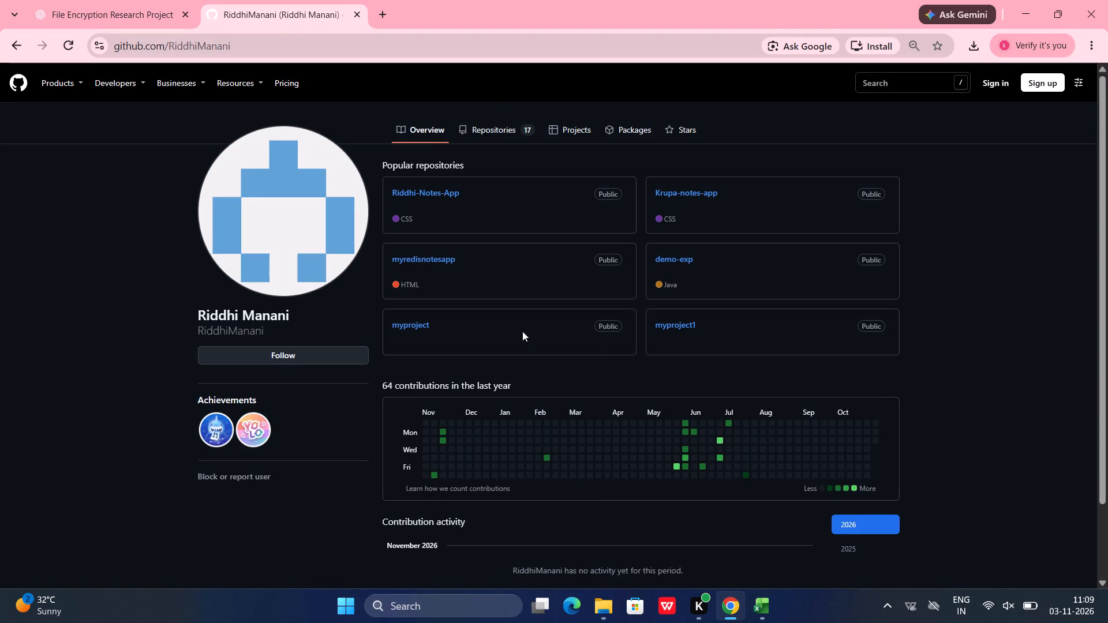
Open the Secure-File-Transfer-Monitoring-System repository from the profile's repositories and view its file "secure file trasfer monitoring system.pdf".
left_click(495, 129)
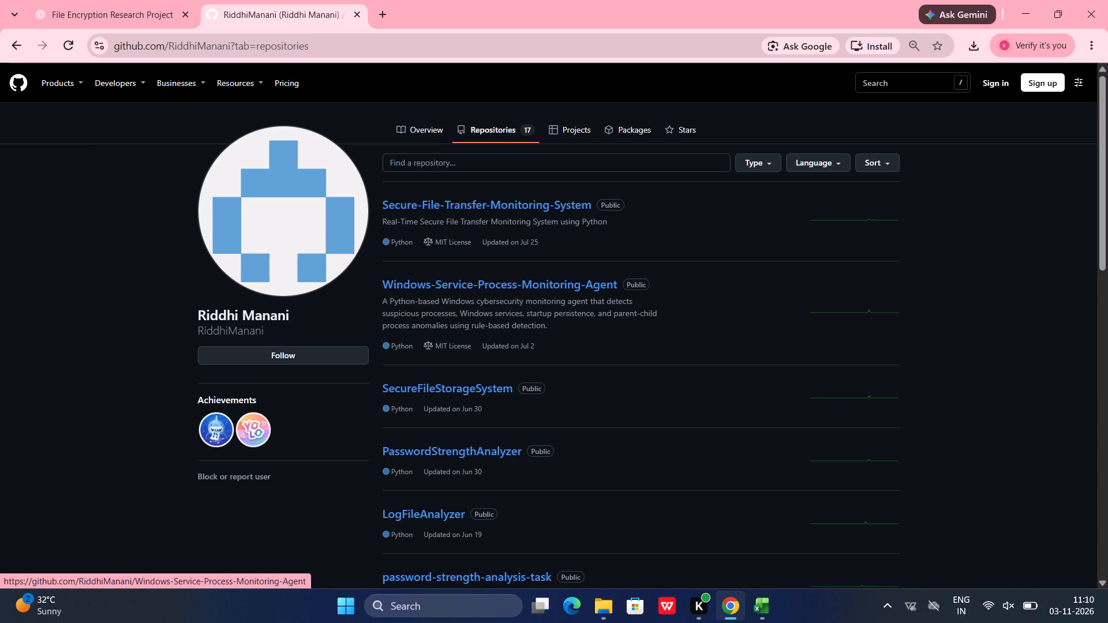
left_click(440, 203)
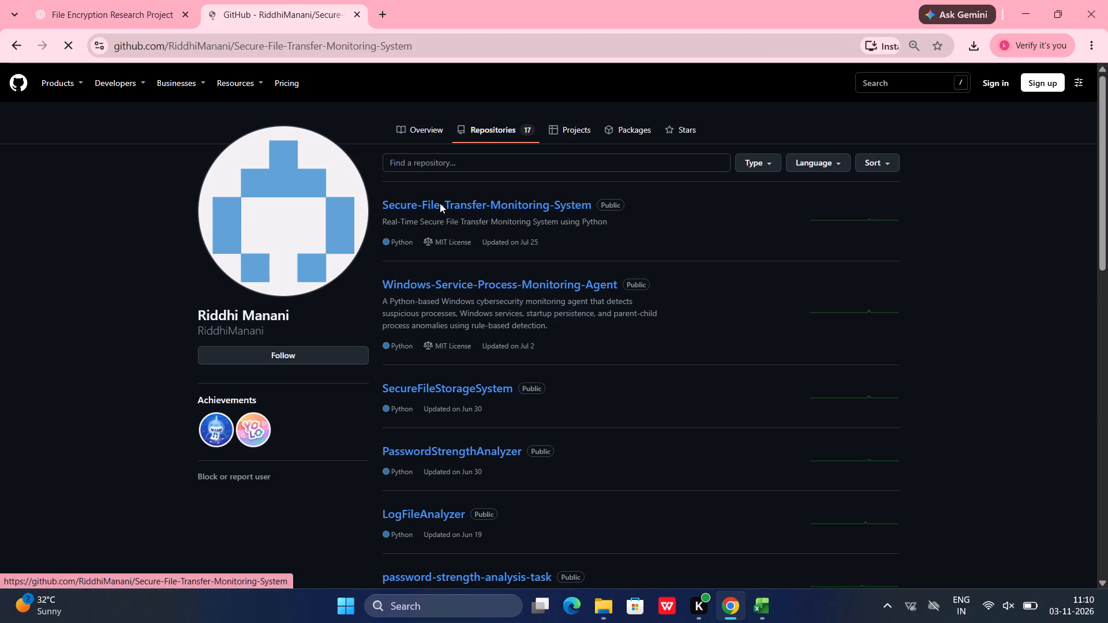
scroll(372, 319, "down", 2)
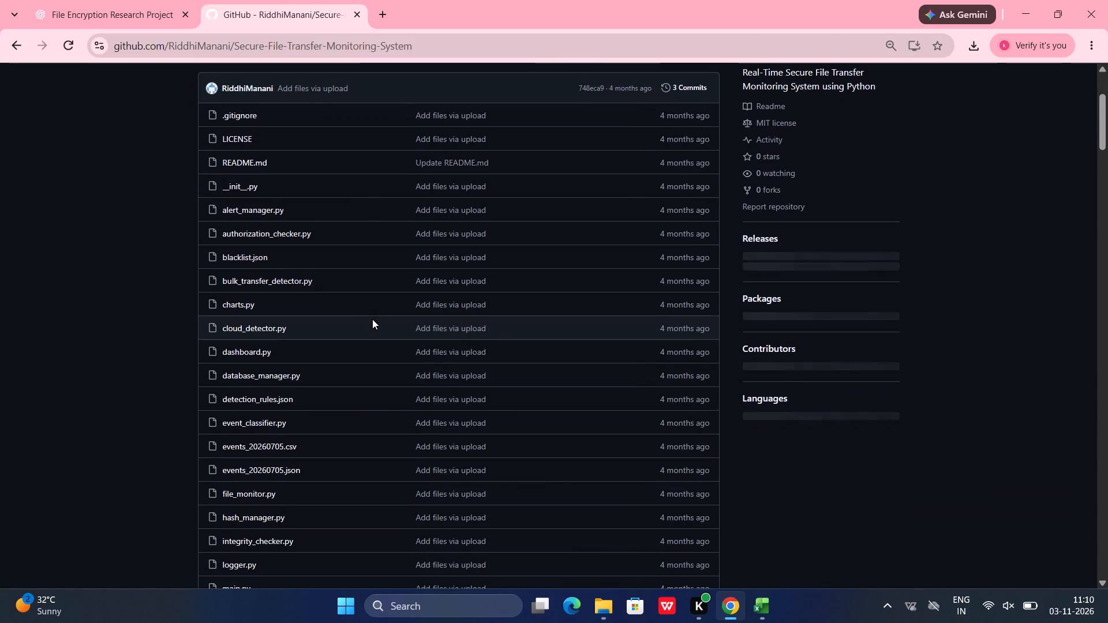
scroll(308, 359, "down", 2)
scroll(238, 392, "down", 1)
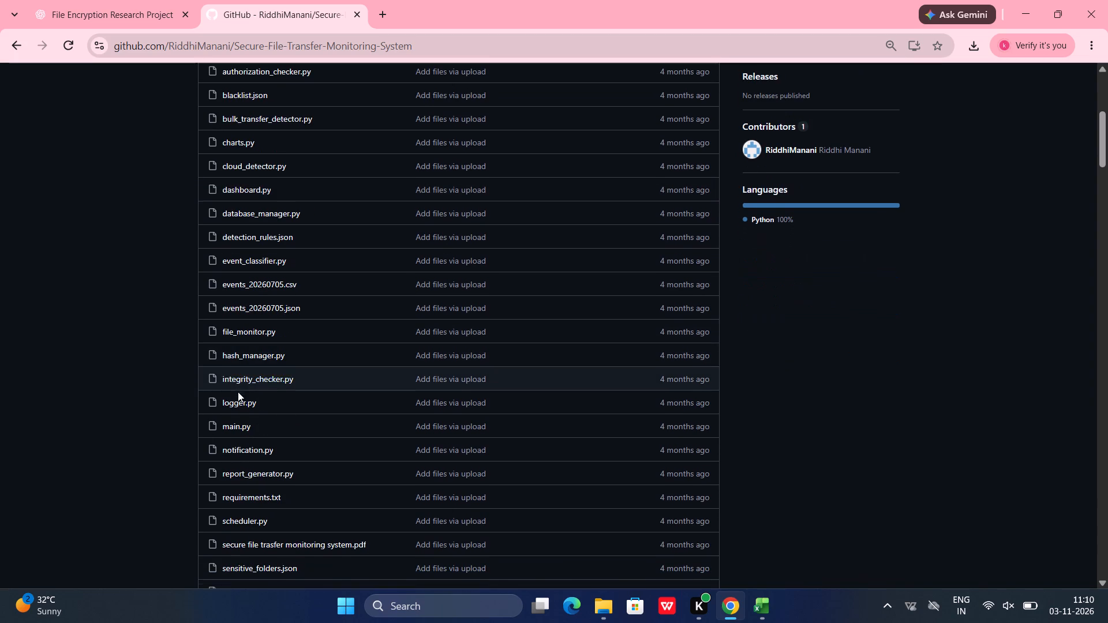
scroll(238, 392, "down", 3)
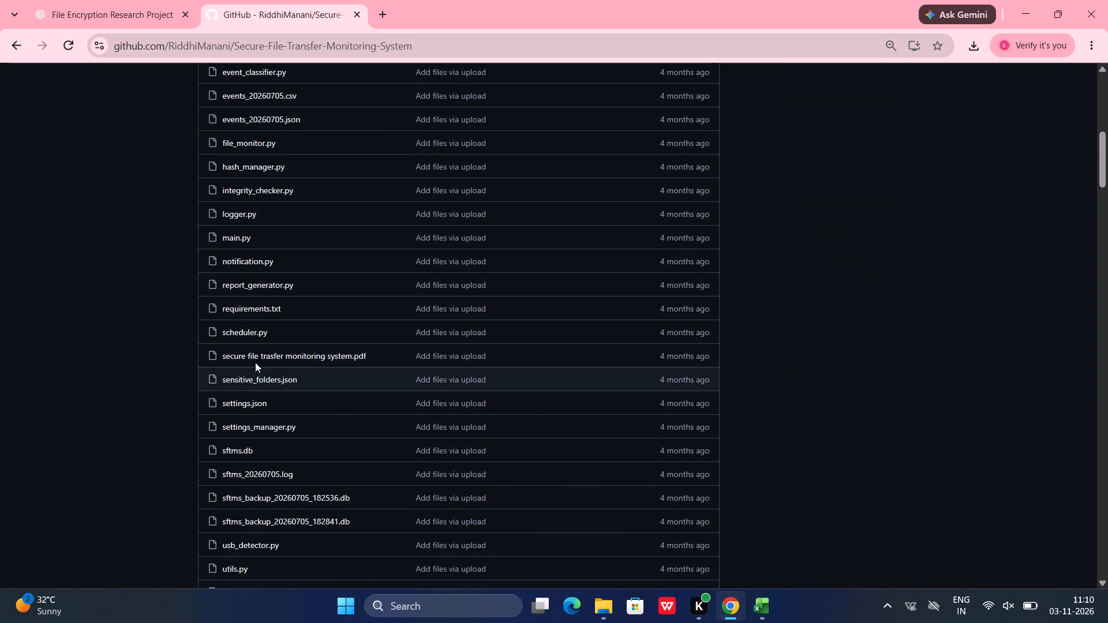
left_click(268, 354)
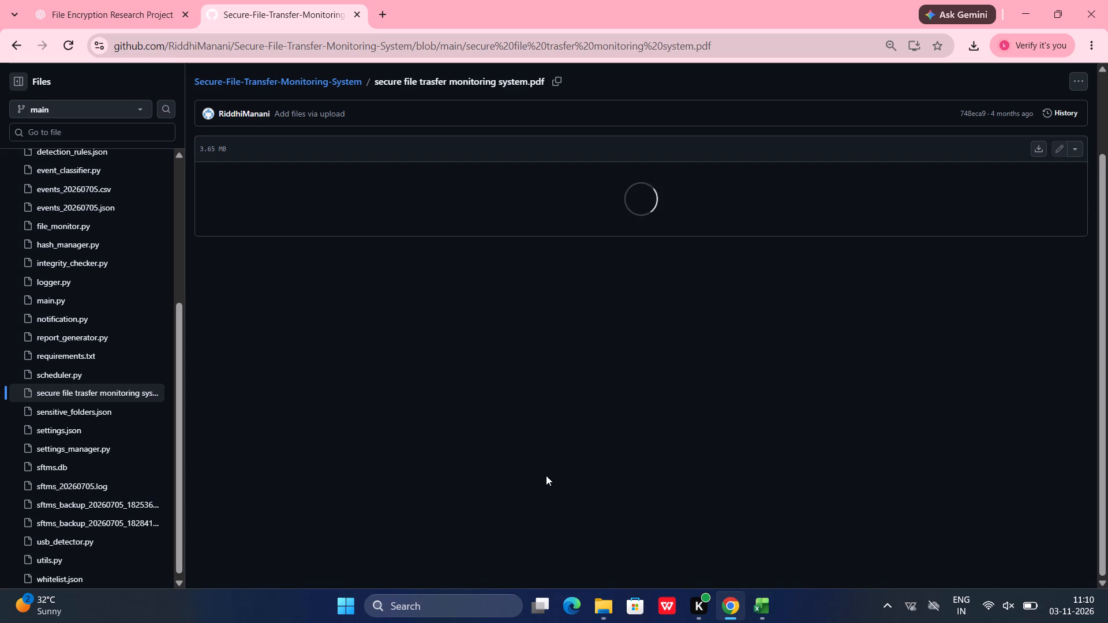
In File Explorer, create a folder named RESEARCH inside the krupa folder on drive D: and open it.
left_click(592, 616)
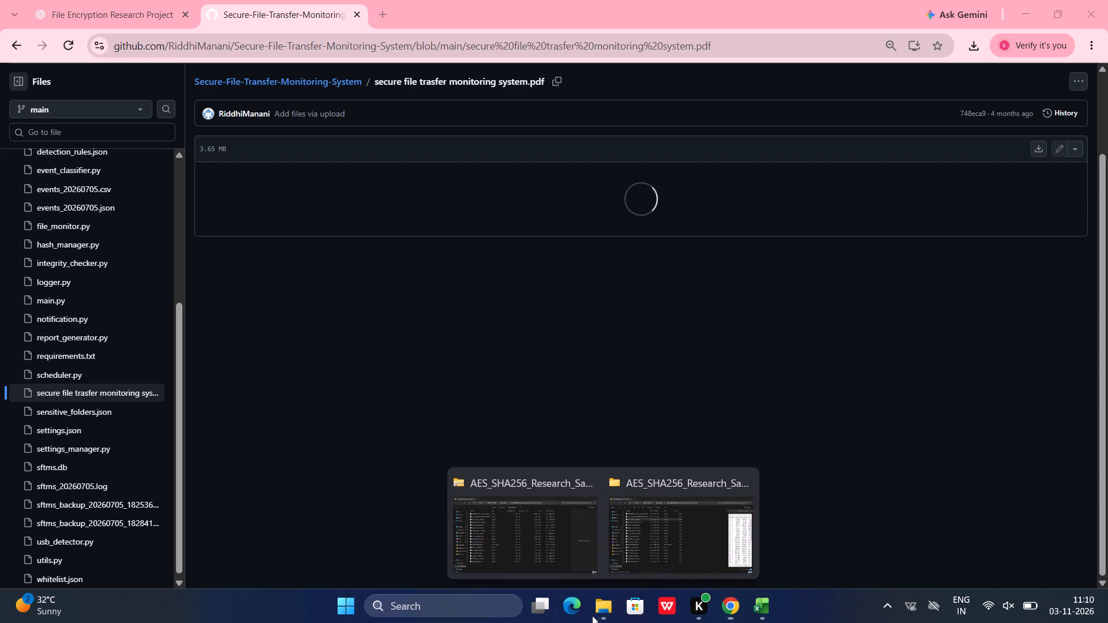
left_click(559, 533)
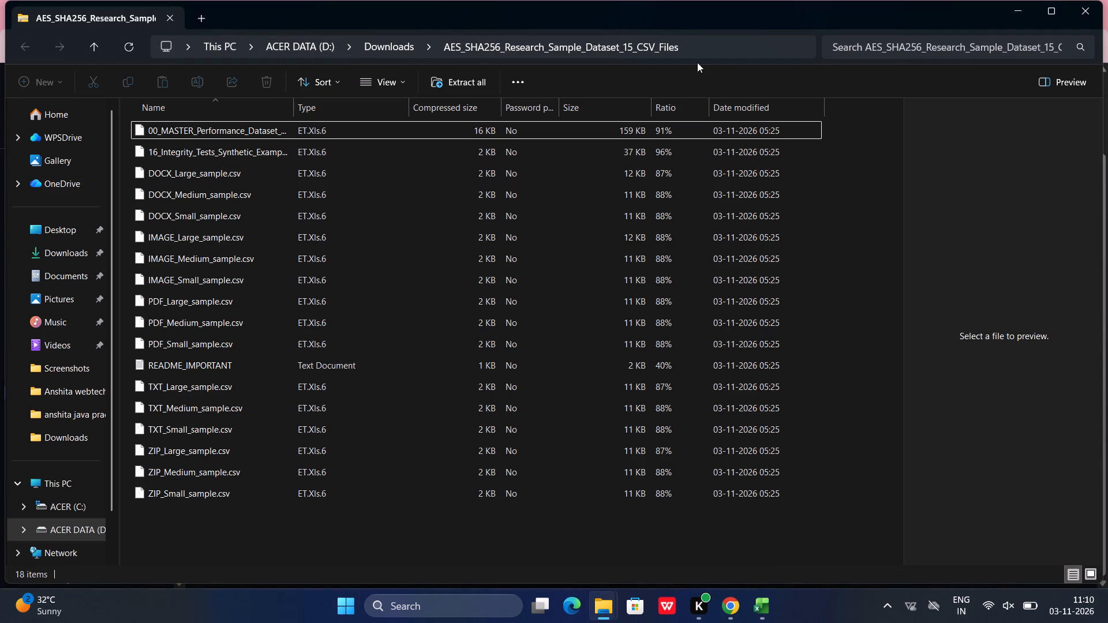
scroll(51, 434, "down", 2)
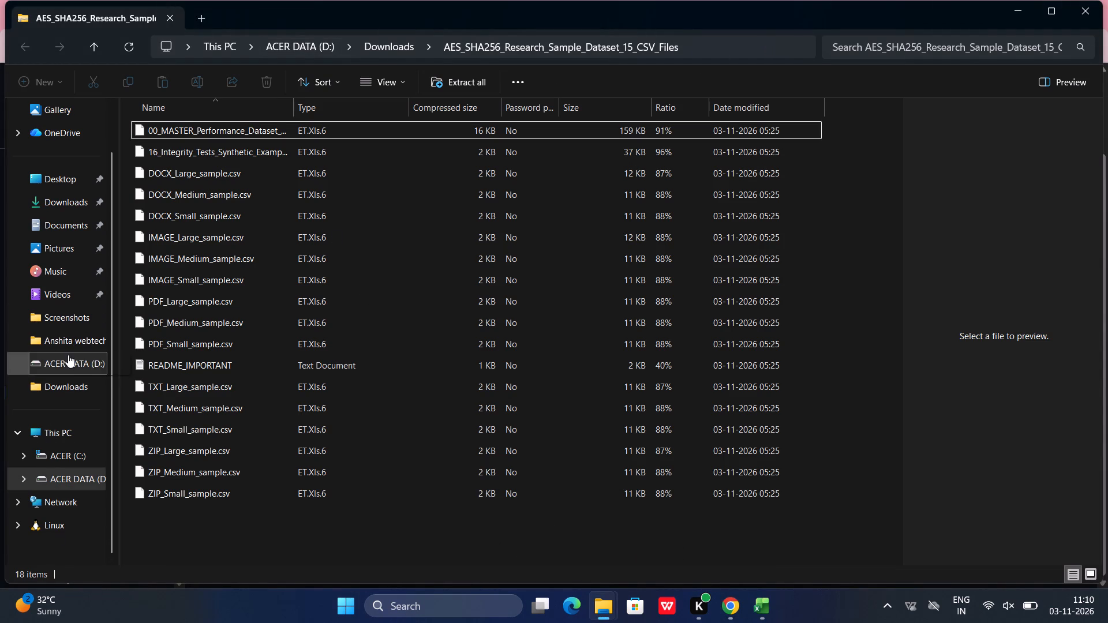
left_click(62, 476)
left_click(62, 476)
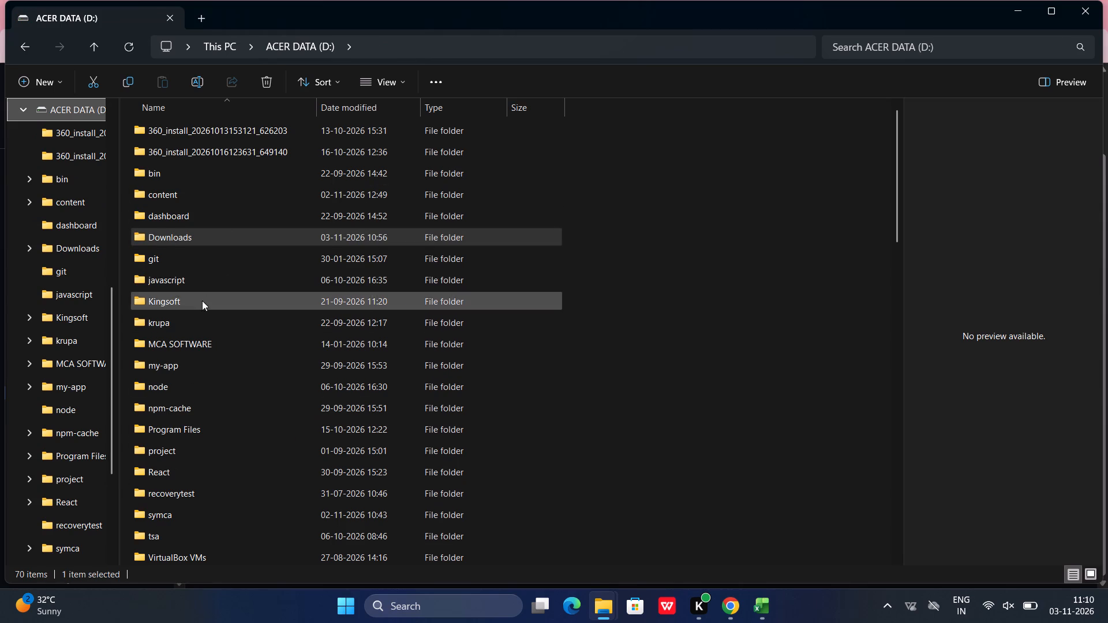
double_click(175, 321)
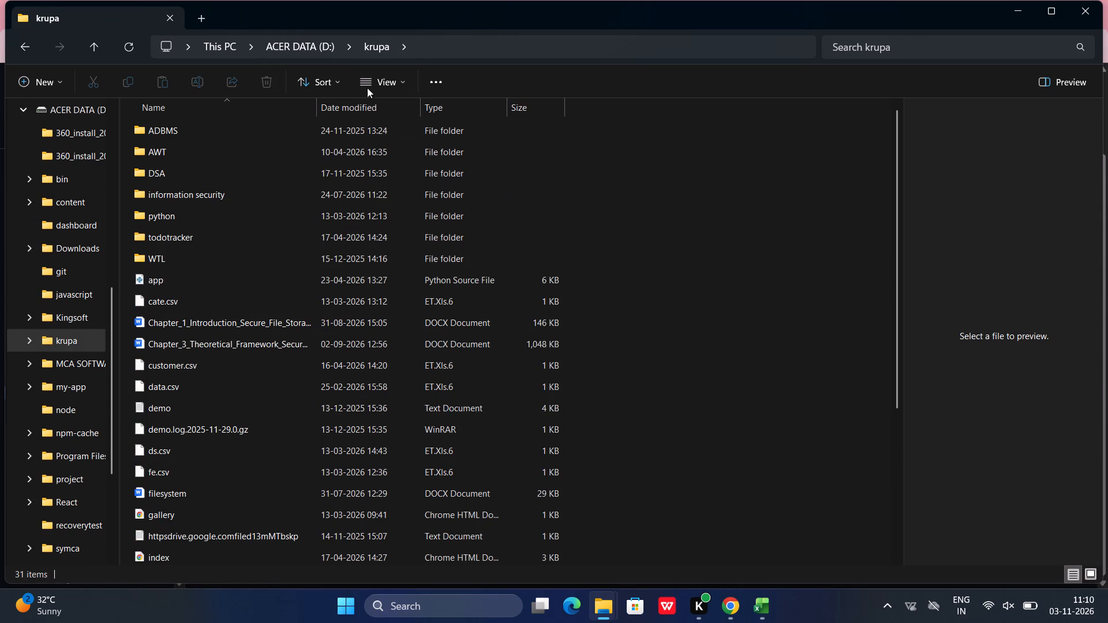
right_click(584, 216)
left_click(634, 307)
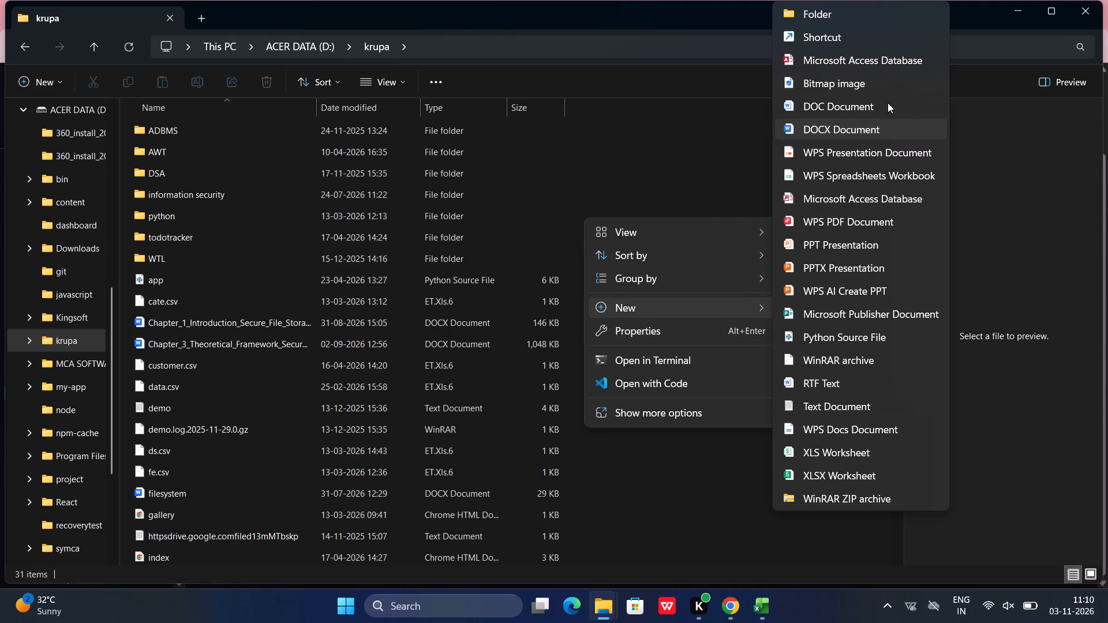
left_click(825, 17)
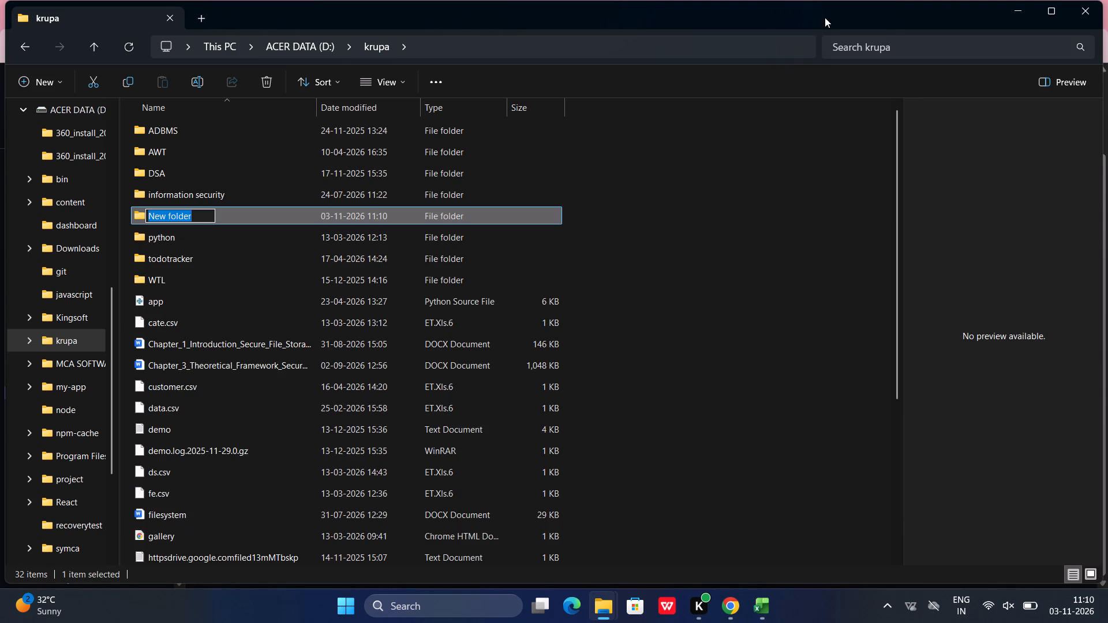
key("e")
key("BackSpace")
type("RESEARCH")
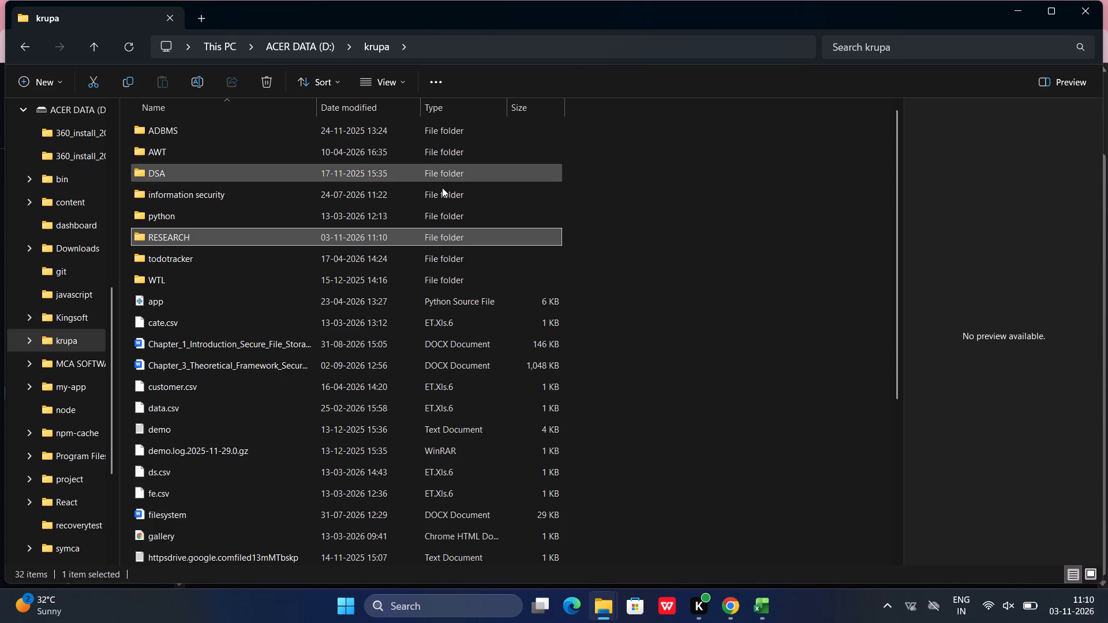
double_click(337, 231)
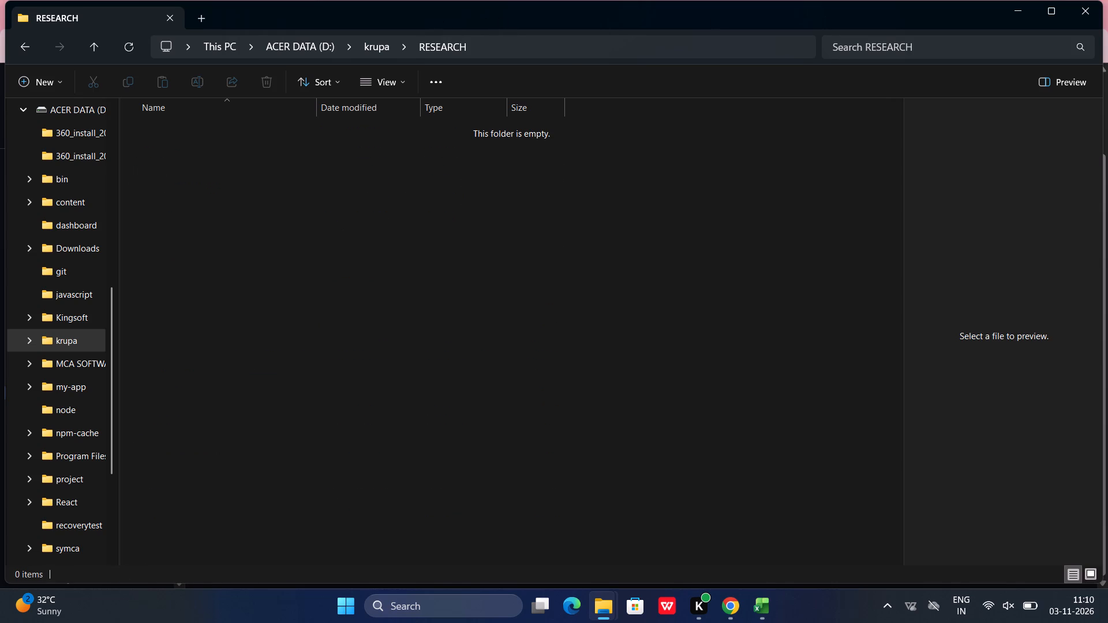
double_click(520, 57)
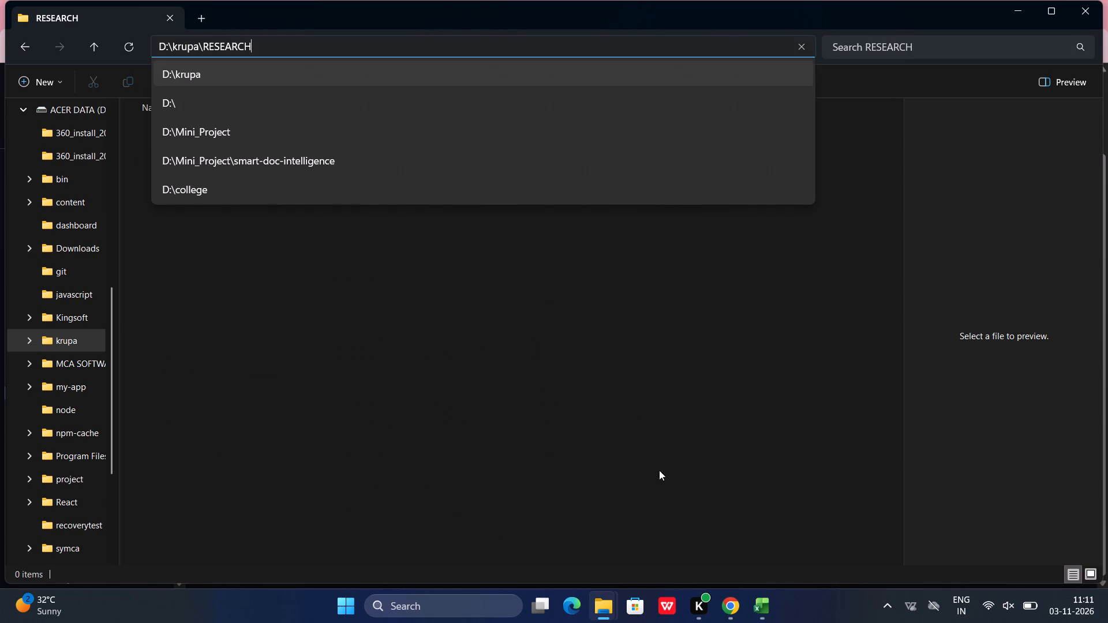
Switch back to Chrome and copy the HTTPS clone URL of the Secure-File-Transfer-Monitoring-System repository.
left_click(727, 606)
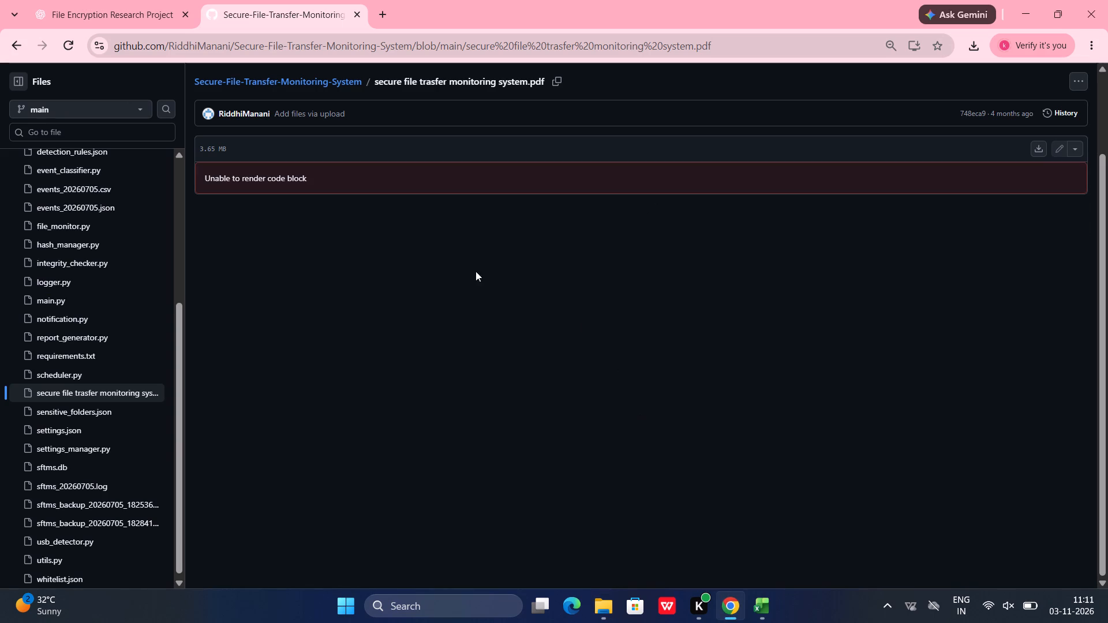
left_click(263, 82)
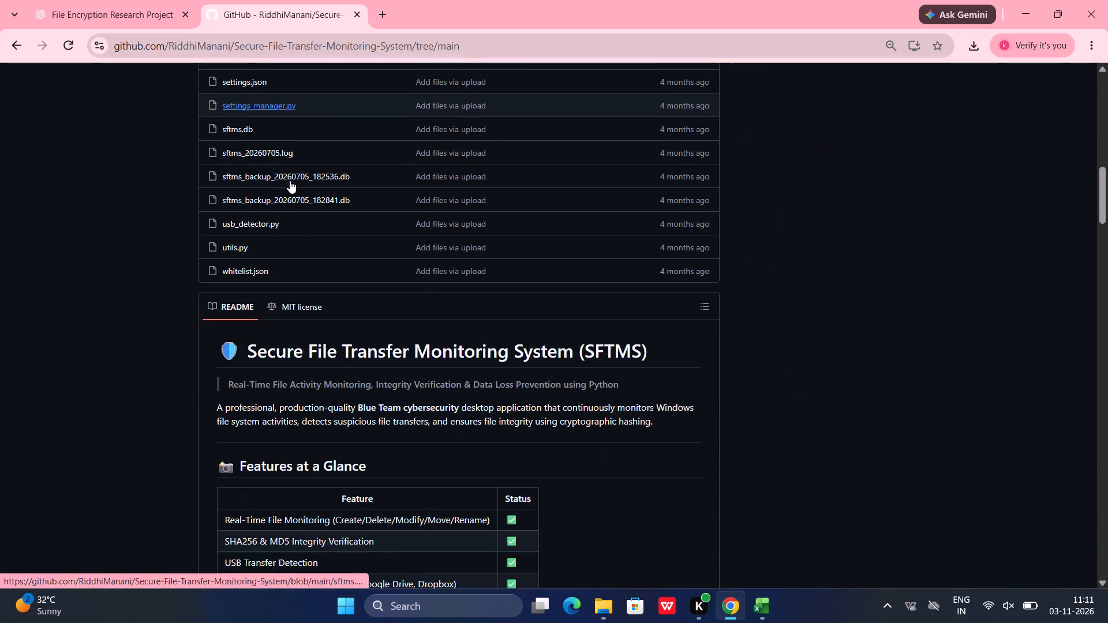
scroll(349, 250, "up", 12)
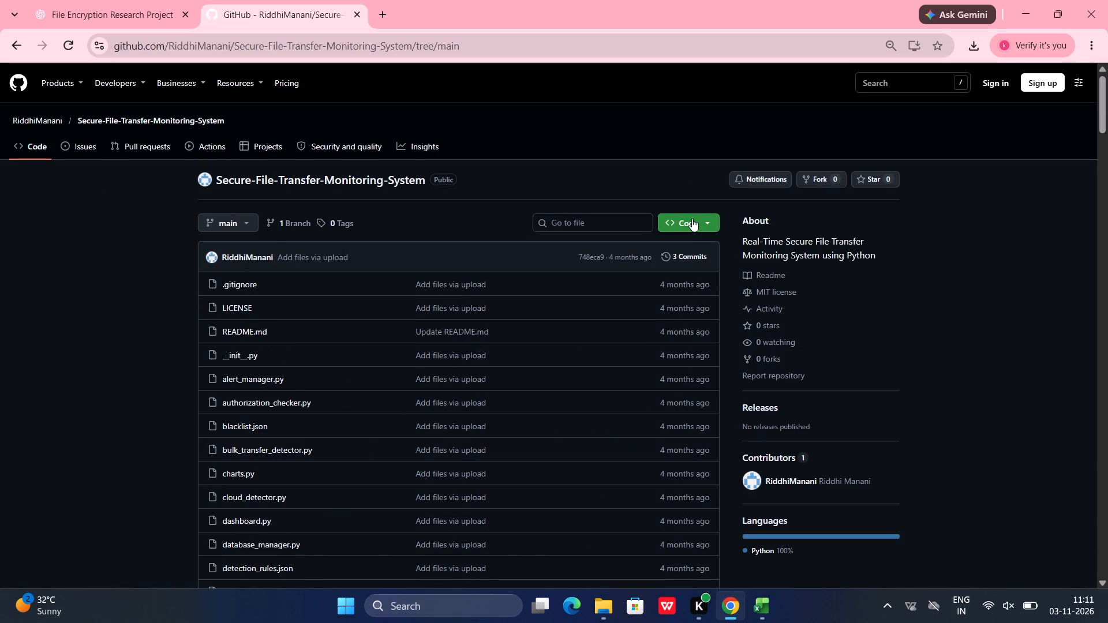
left_click(692, 219)
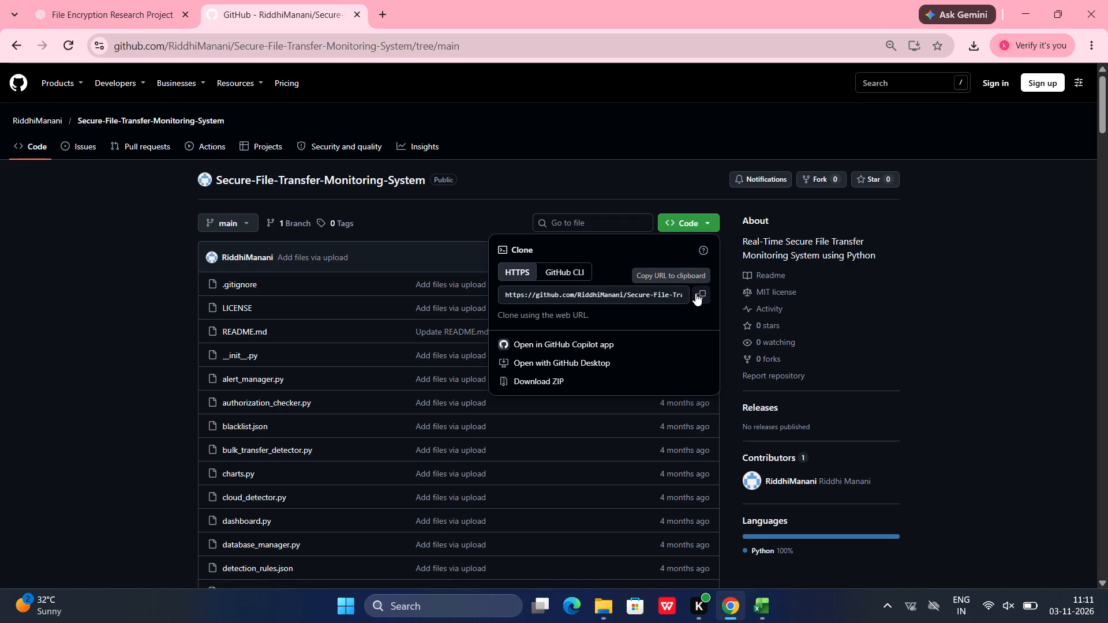
left_click(695, 292)
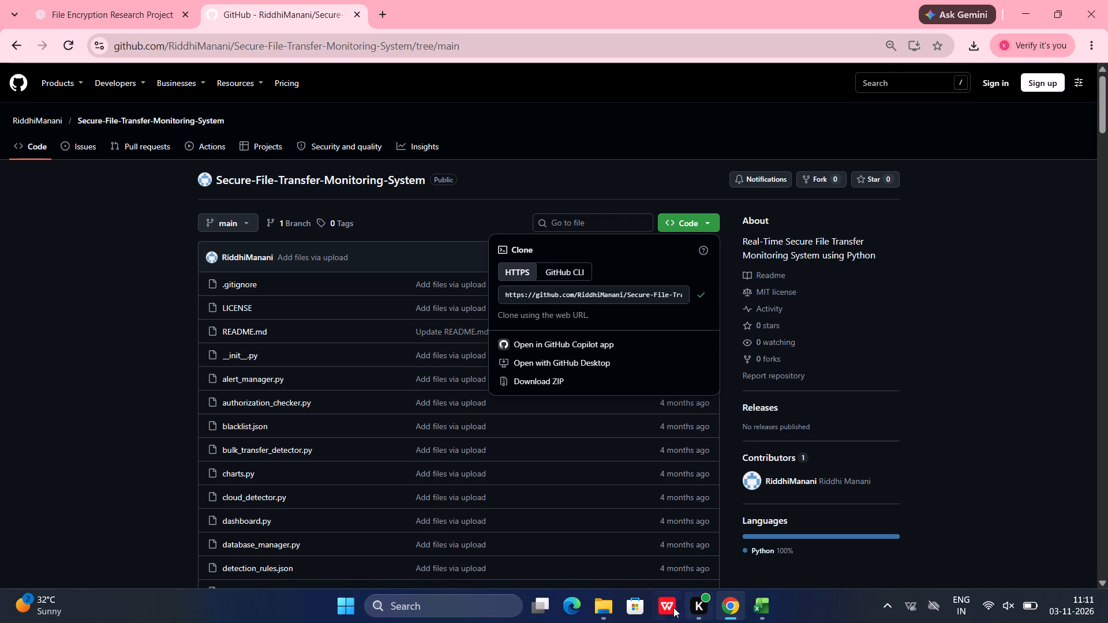
Open a command prompt in D:\krupa\RESEARCH and run git clone with the copied repository URL.
left_click(607, 611)
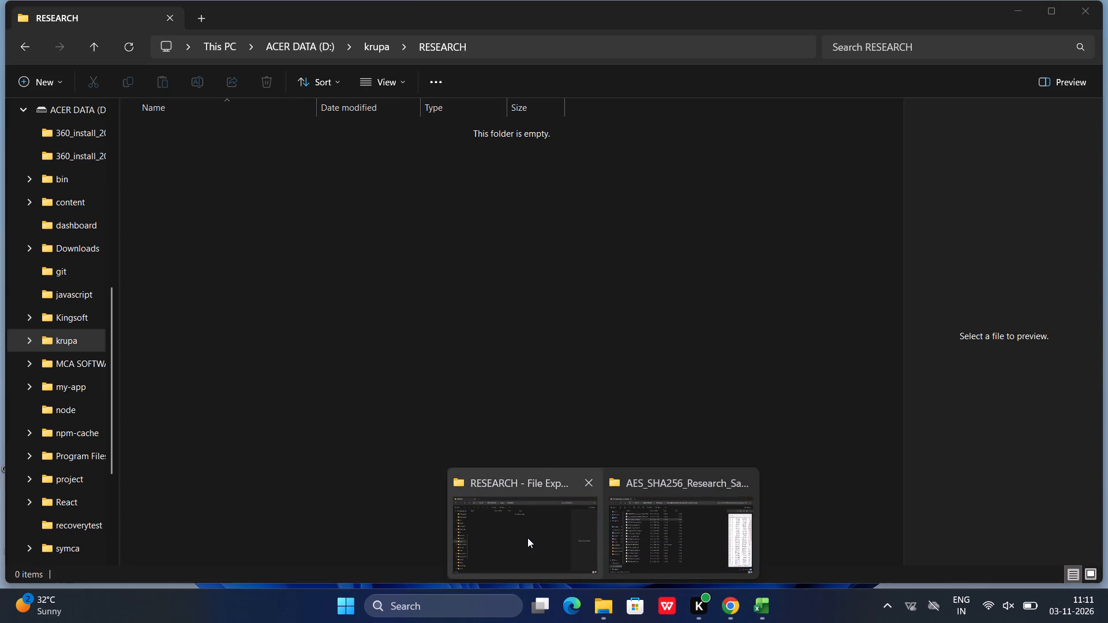
left_click(527, 538)
left_click(517, 44)
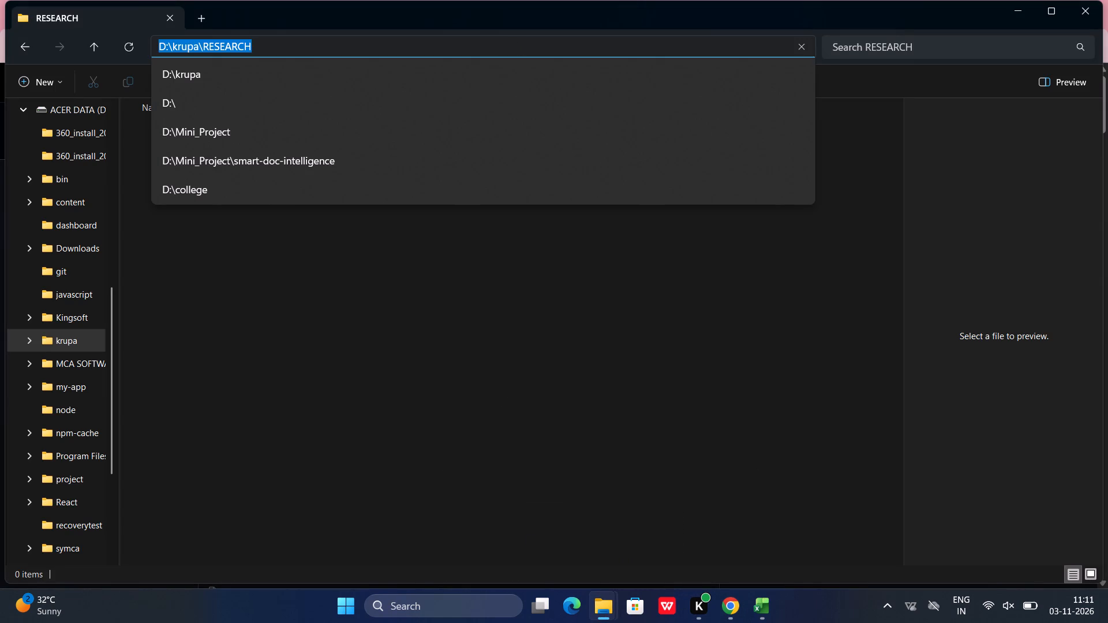
type("cmd")
key("Return")
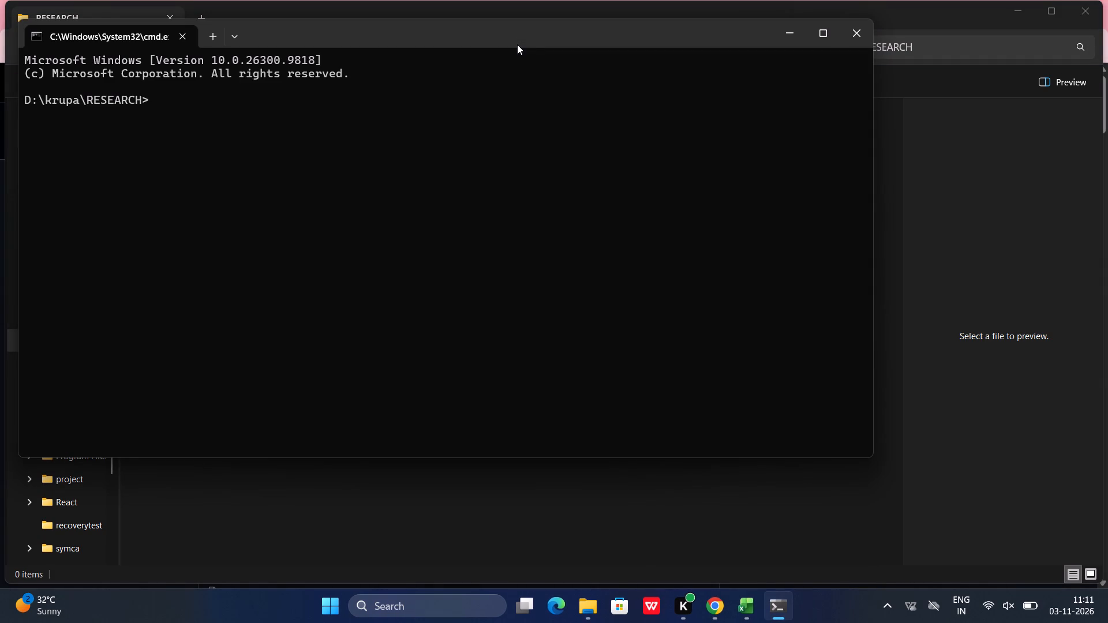
key("g")
type("it clone")
key("space")
key("ctrl+v")
key("Return")
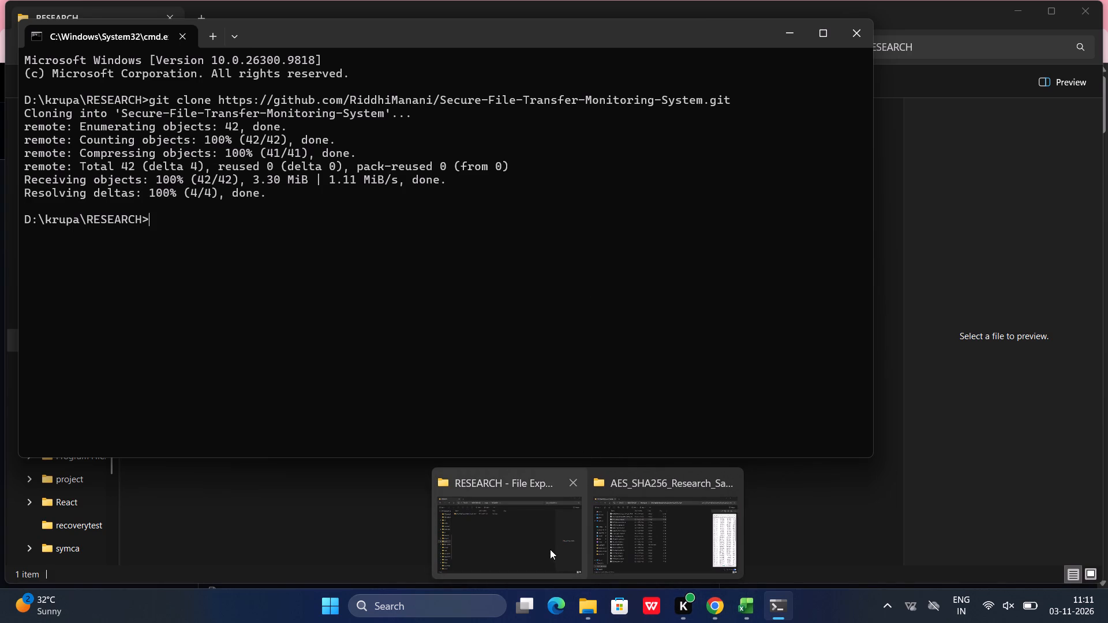
Open "secure file trasfer monitoring system.pdf" from the cloned repository folder and look through its module descriptions and screenshots.
left_click(548, 546)
double_click(304, 130)
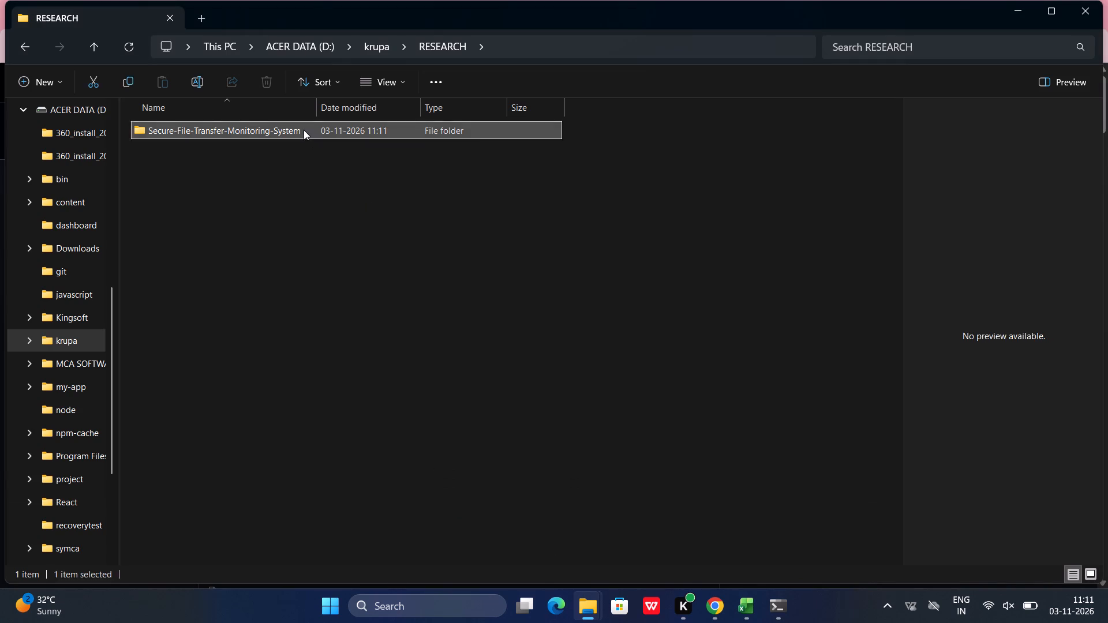
scroll(339, 318, "down", 3)
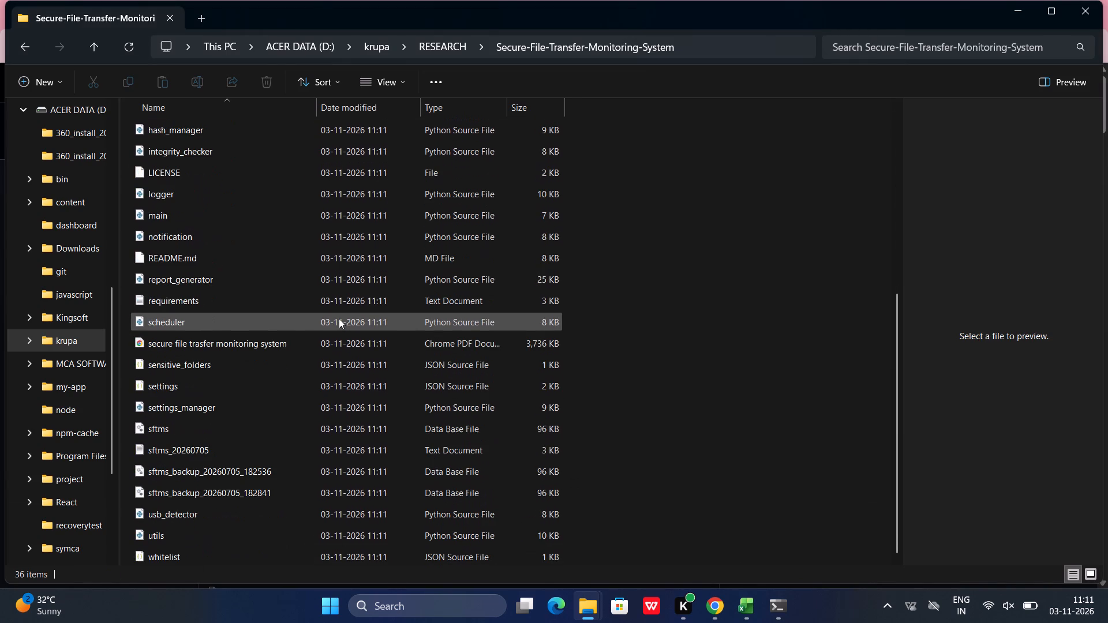
scroll(339, 318, "down", 1)
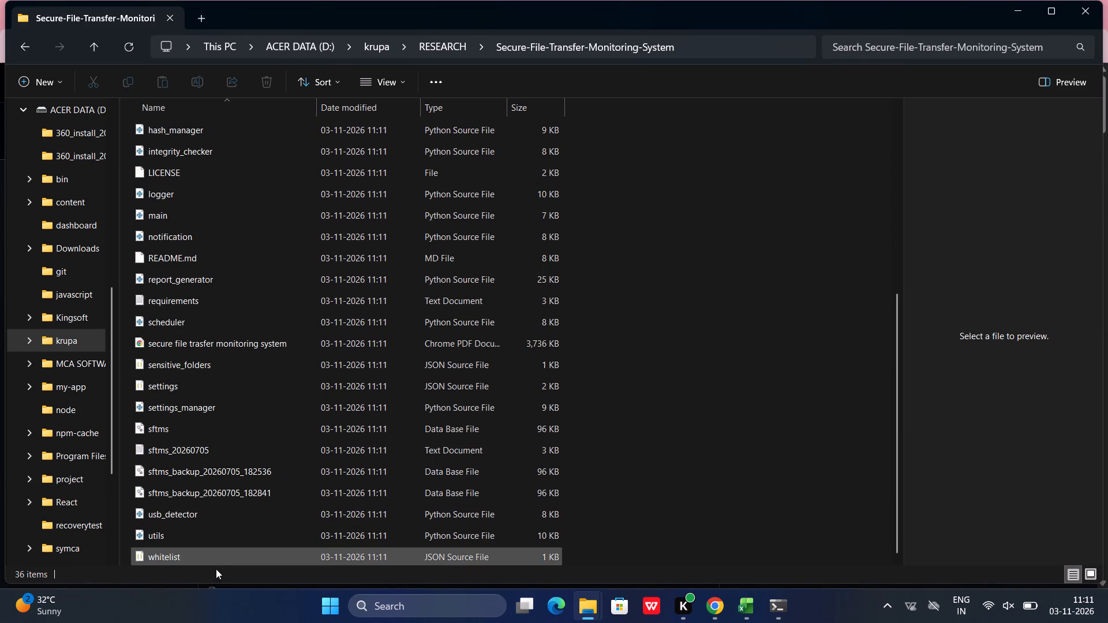
double_click(265, 341)
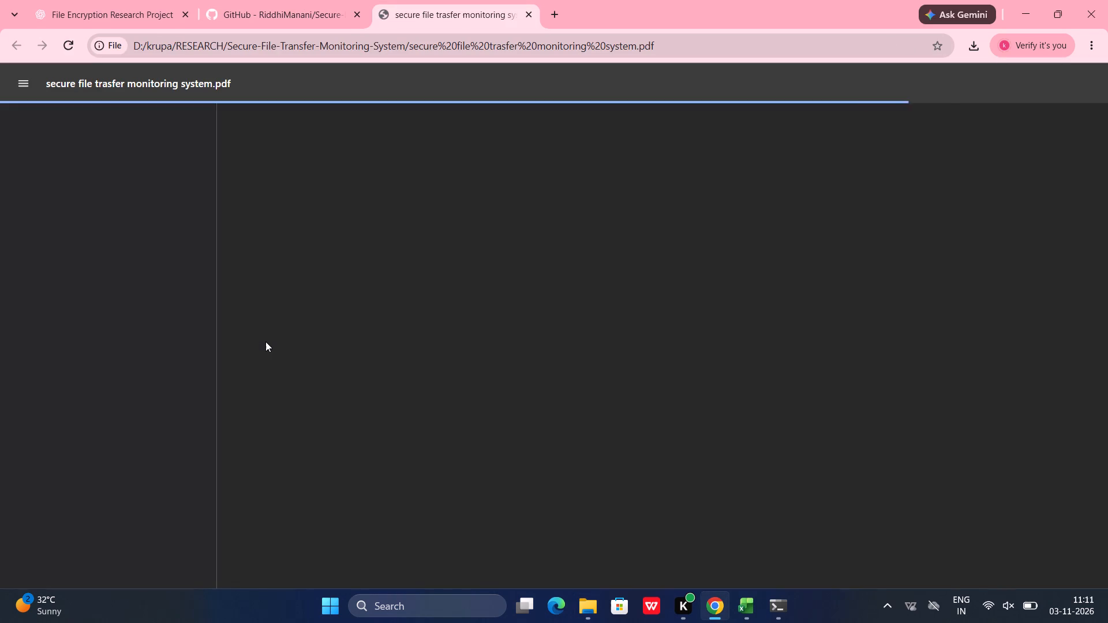
scroll(556, 389, "down", 19)
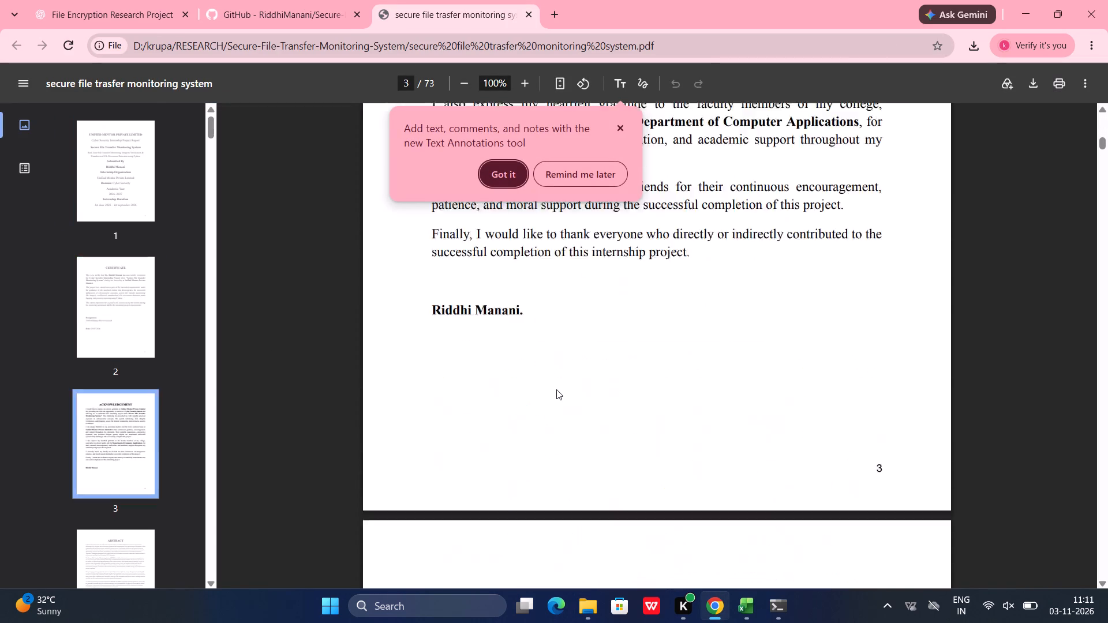
scroll(556, 389, "down", 20)
scroll(556, 389, "down", 17)
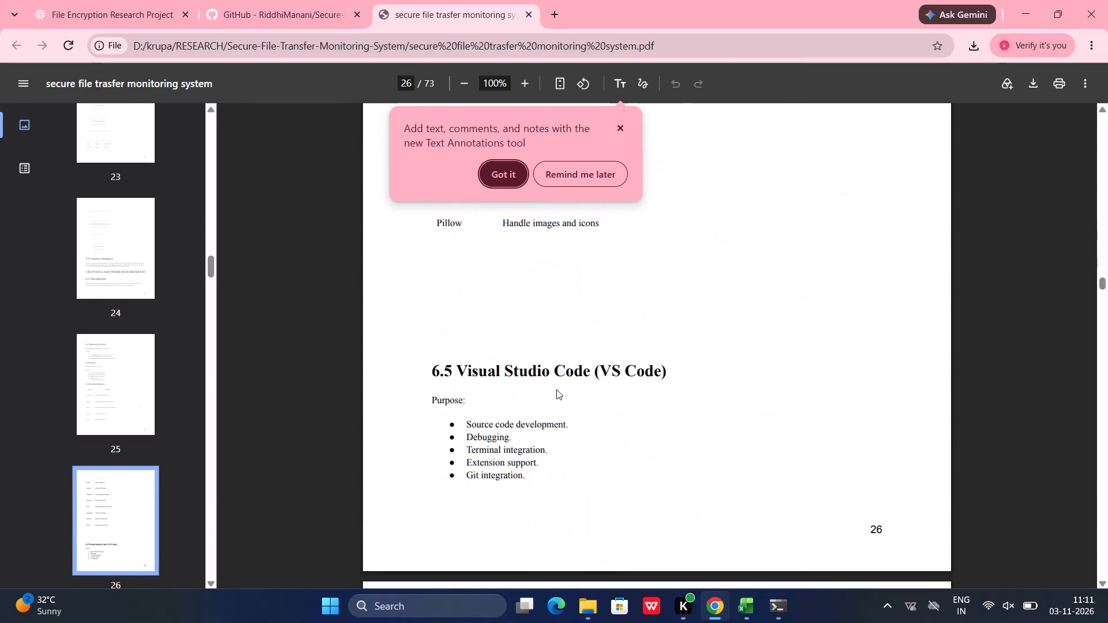
scroll(556, 389, "down", 20)
scroll(556, 389, "down", 5)
scroll(556, 389, "up", 5)
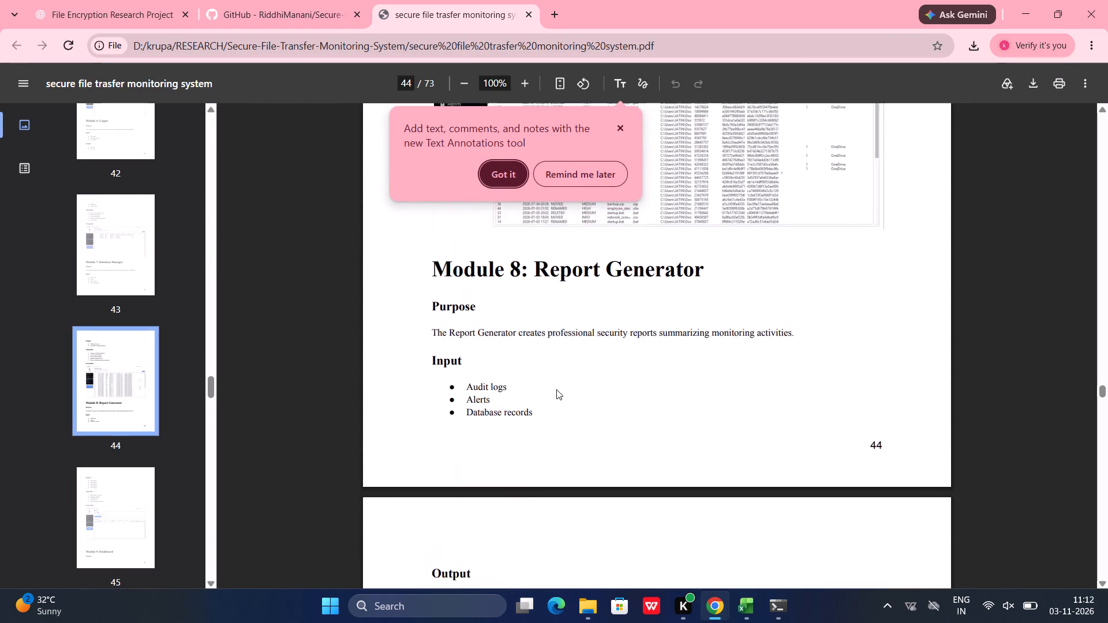
scroll(556, 389, "up", 7)
left_click(601, 459)
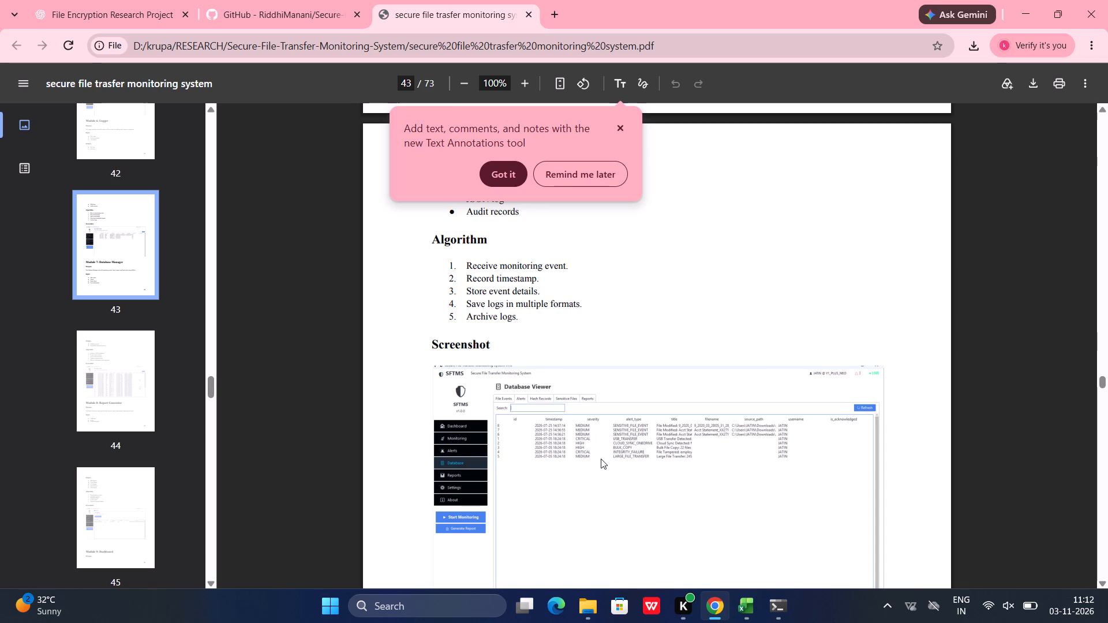
Examine the Module 7 Database Manager and Module 9 Dashboard sections of the report, enlarging their Database Viewer and Security Dashboard screenshots.
scroll(601, 459, "down", 3)
scroll(684, 251, "down", 3)
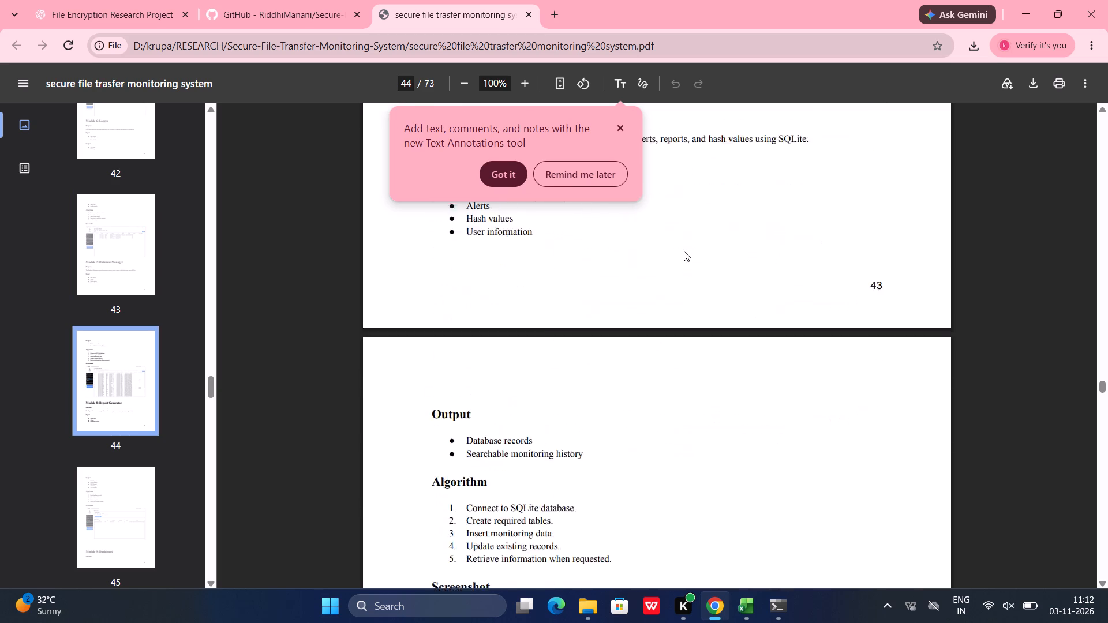
scroll(684, 251, "down", 6)
scroll(684, 251, "up", 1)
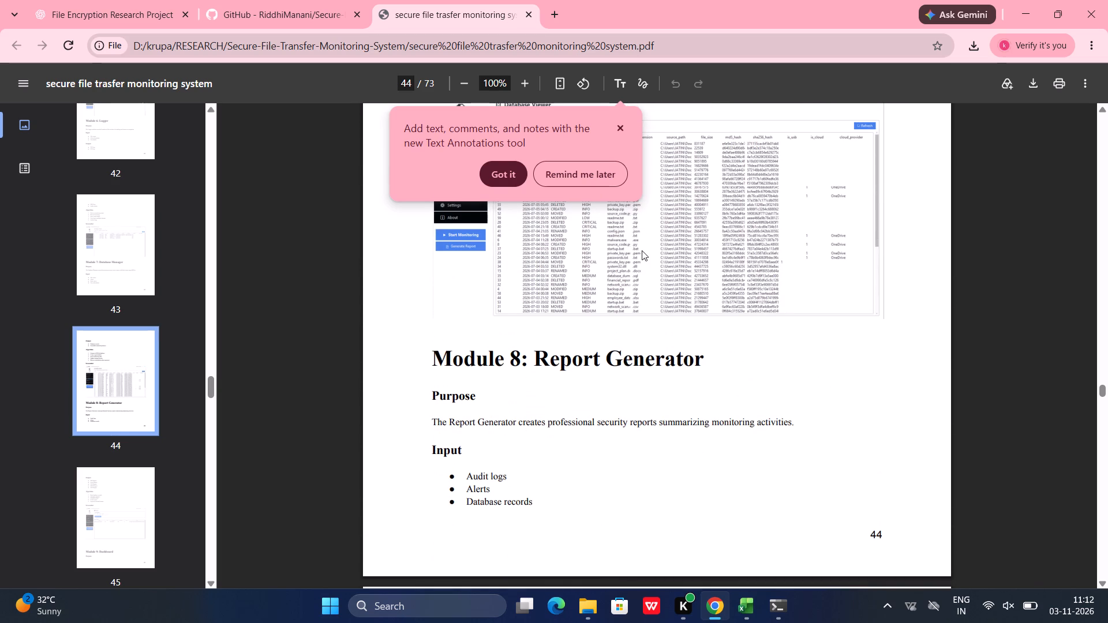
scroll(642, 250, "up", 1)
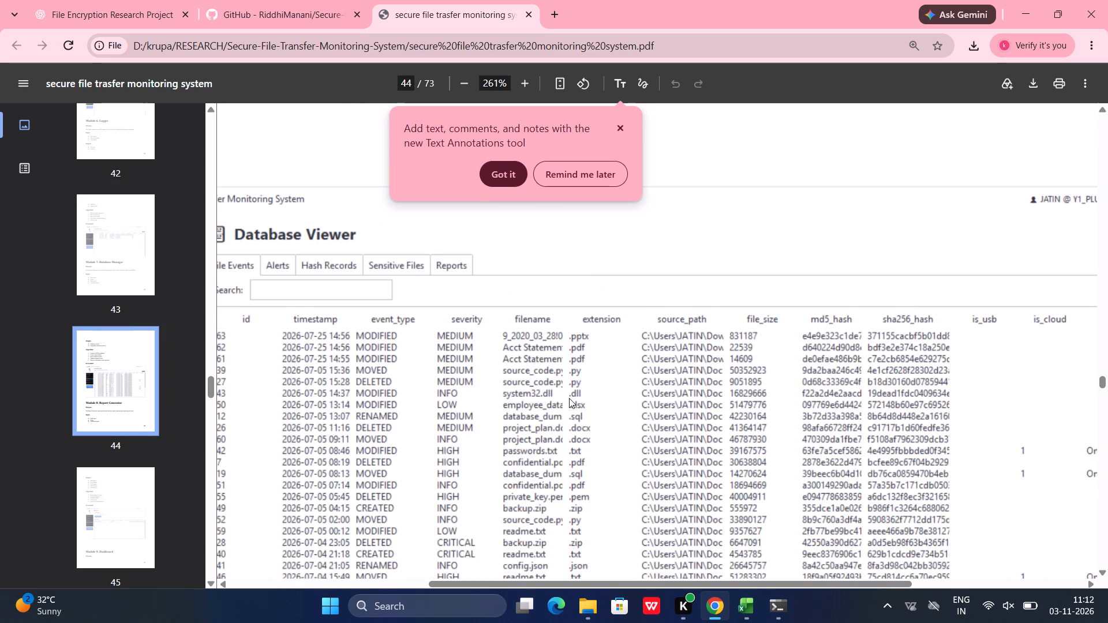
scroll(569, 398, "down", 3)
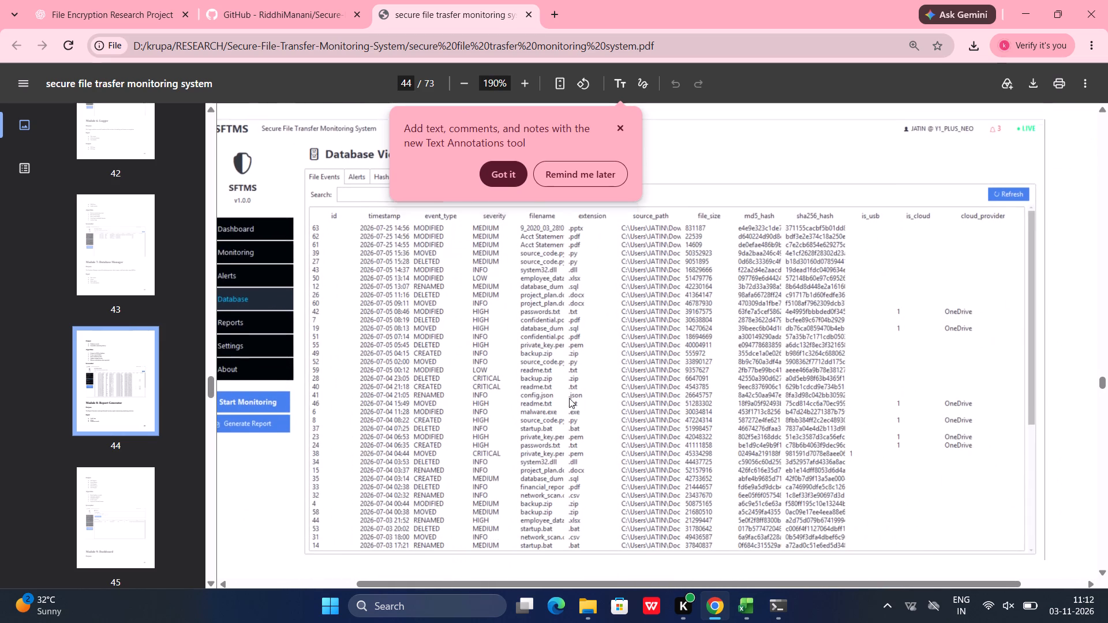
scroll(569, 398, "down", 1)
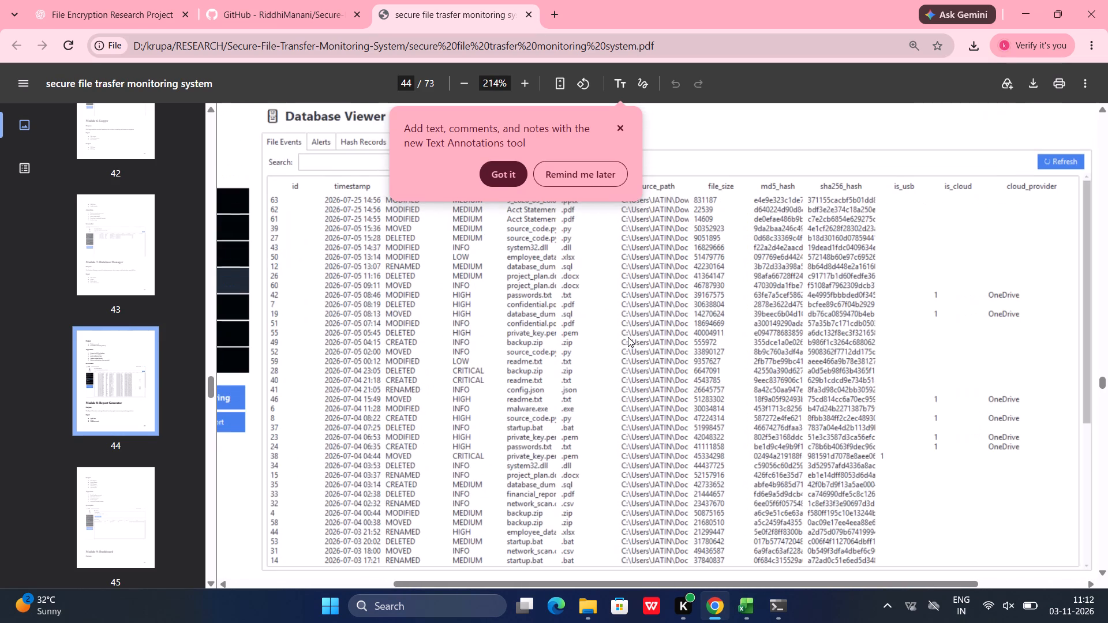
scroll(672, 333, "down", 13)
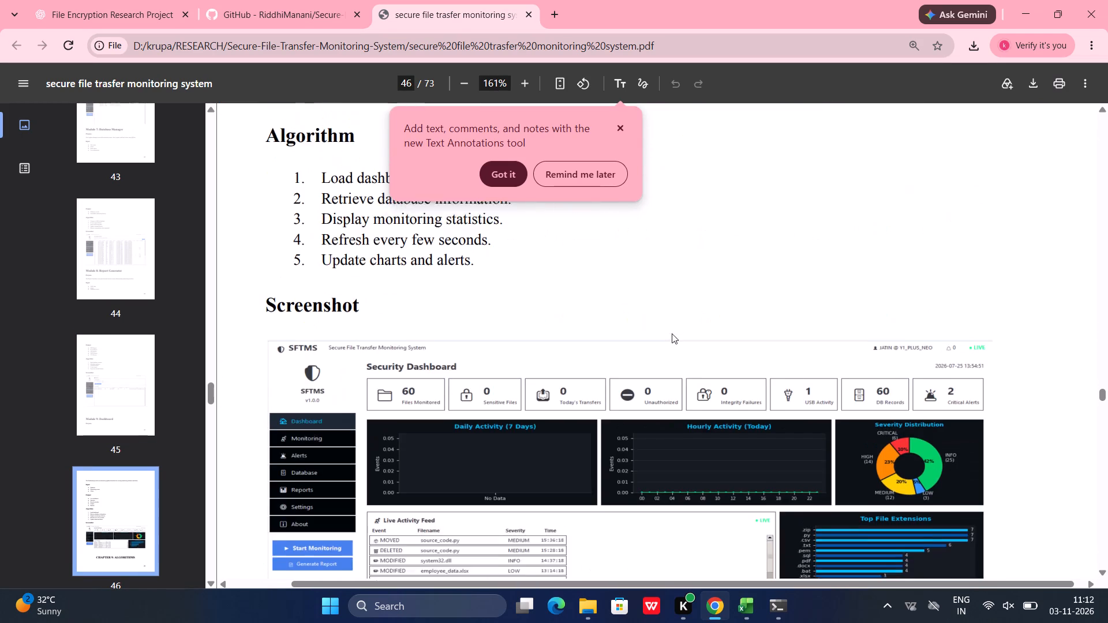
scroll(672, 333, "down", 4)
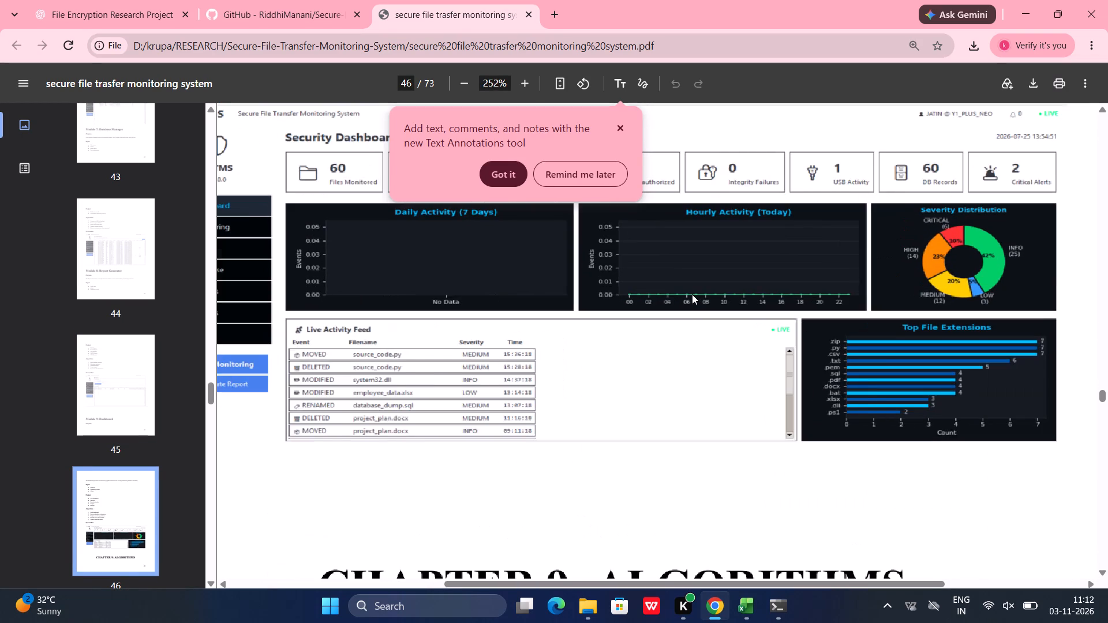
scroll(574, 361, "right", 1)
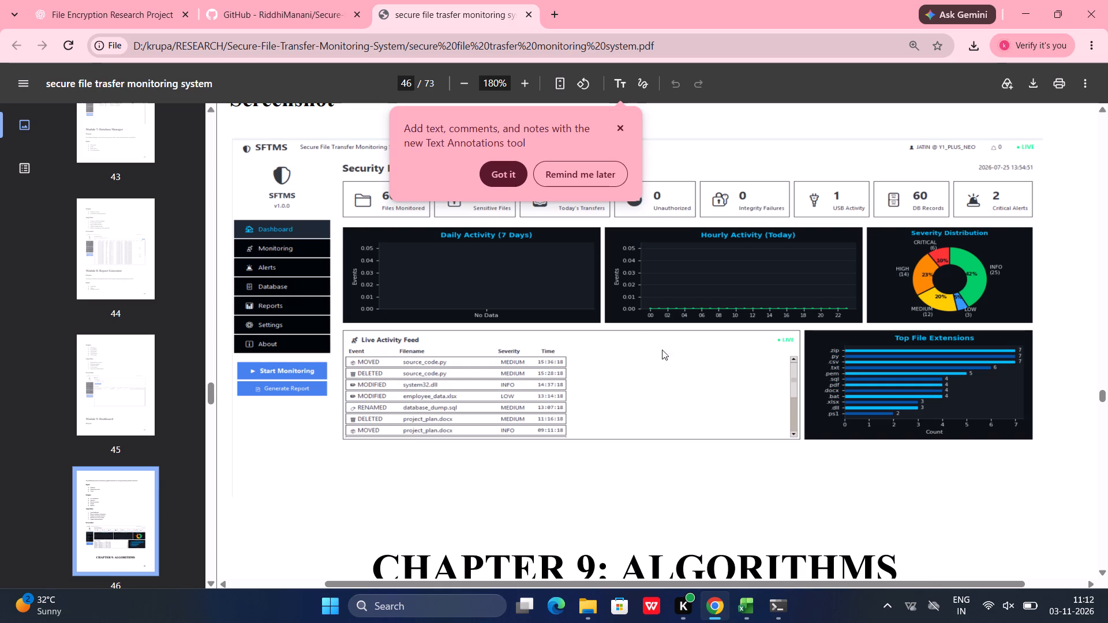
scroll(628, 301, "up", 2)
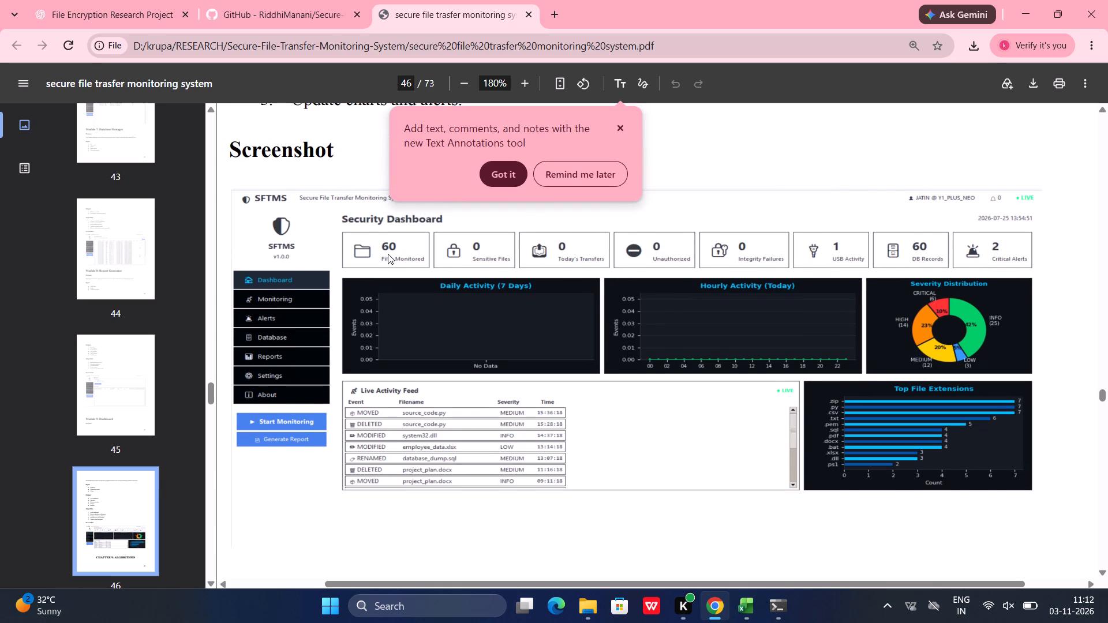
Skim the report from Chapter 9: Algorithms onward and examine the enlarged screenshot in section 12.6 Database Output.
scroll(492, 374, "down", 4)
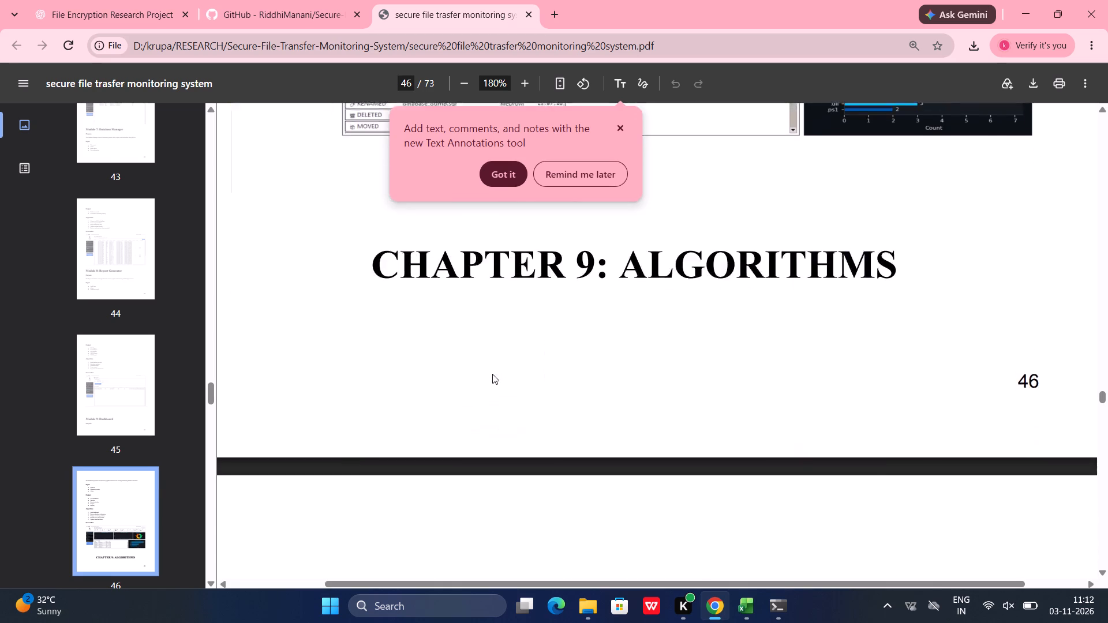
scroll(492, 374, "down", 18)
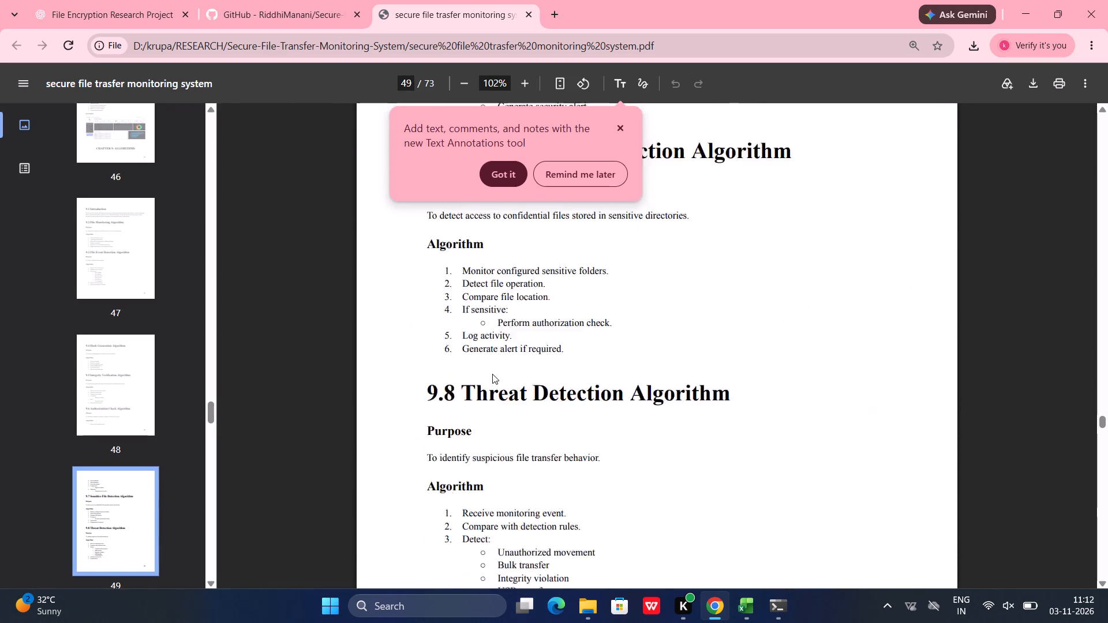
scroll(492, 374, "down", 18)
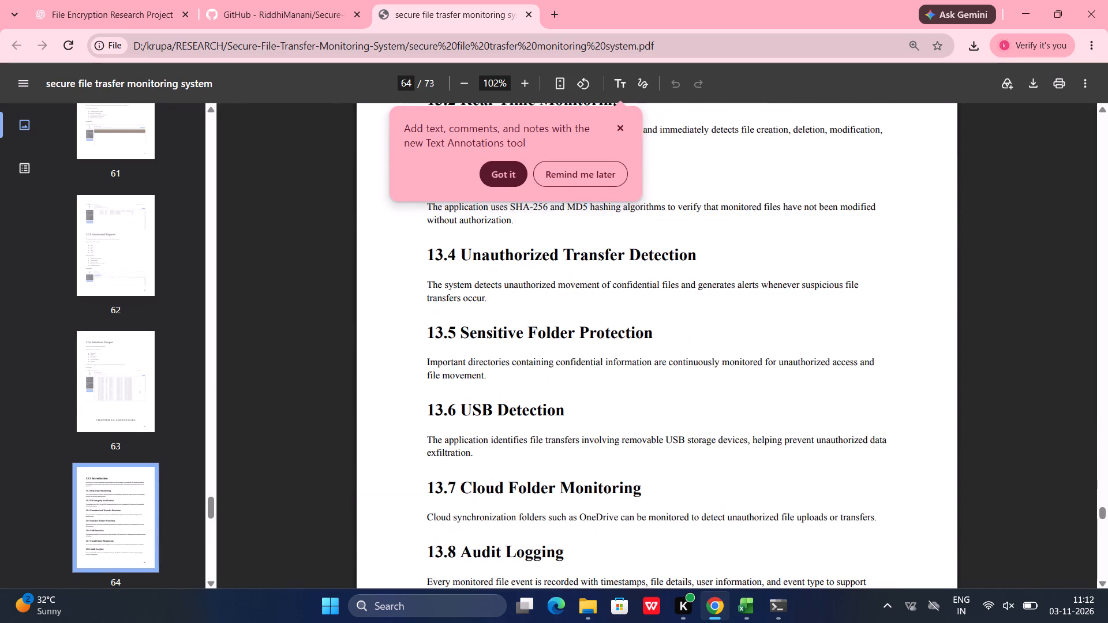
scroll(540, 363, "up", 8)
scroll(540, 363, "down", 1)
scroll(540, 363, "up", 1)
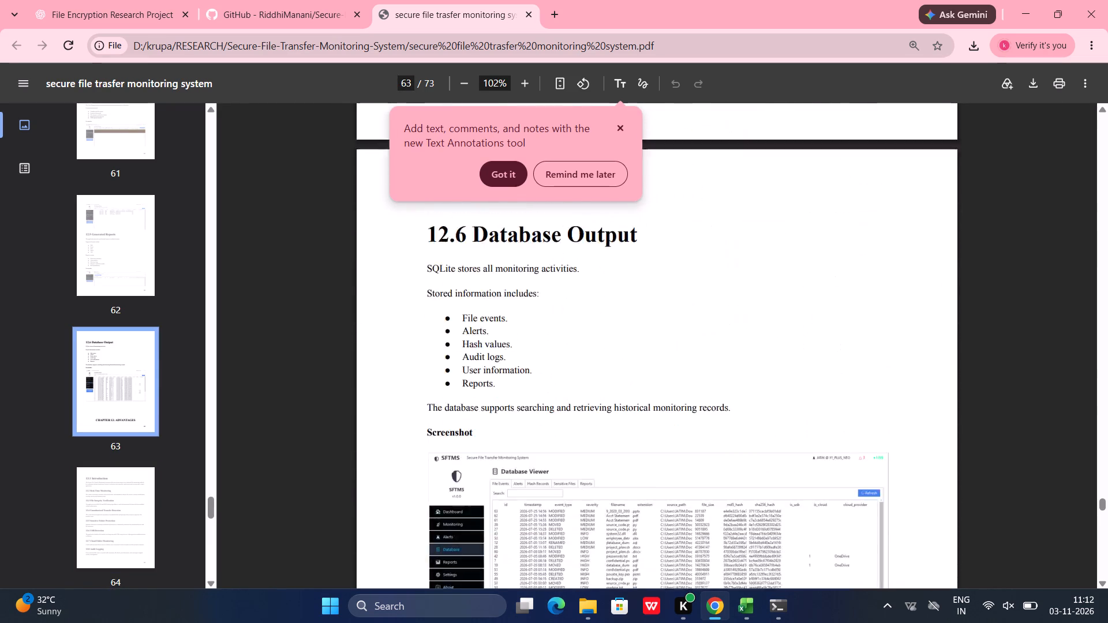
scroll(540, 363, "up", 1)
scroll(540, 363, "down", 3)
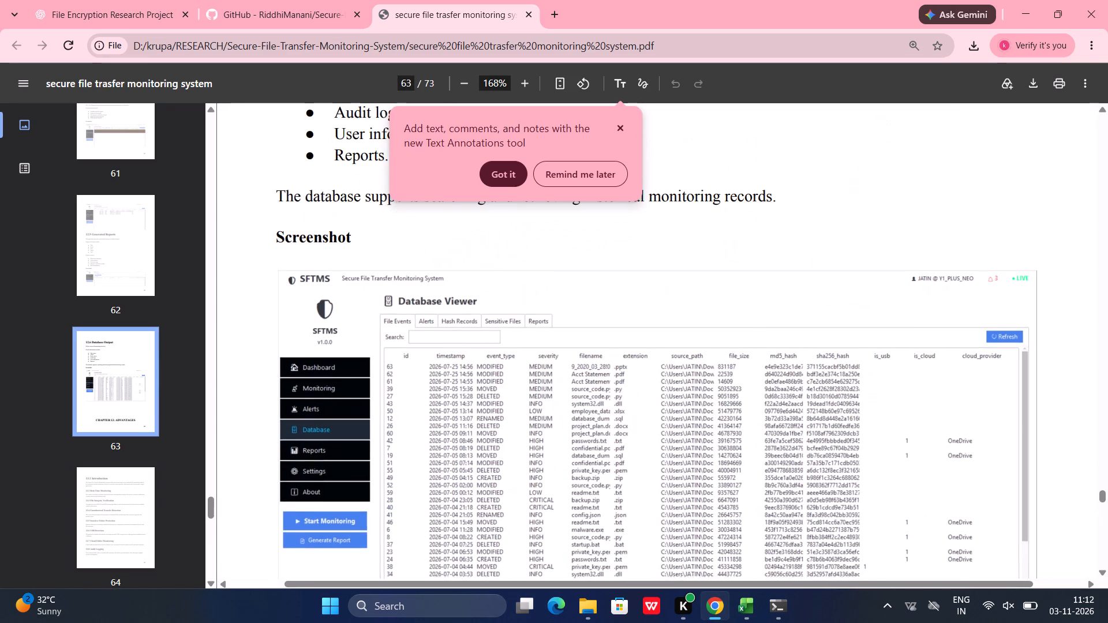
scroll(540, 363, "down", 2)
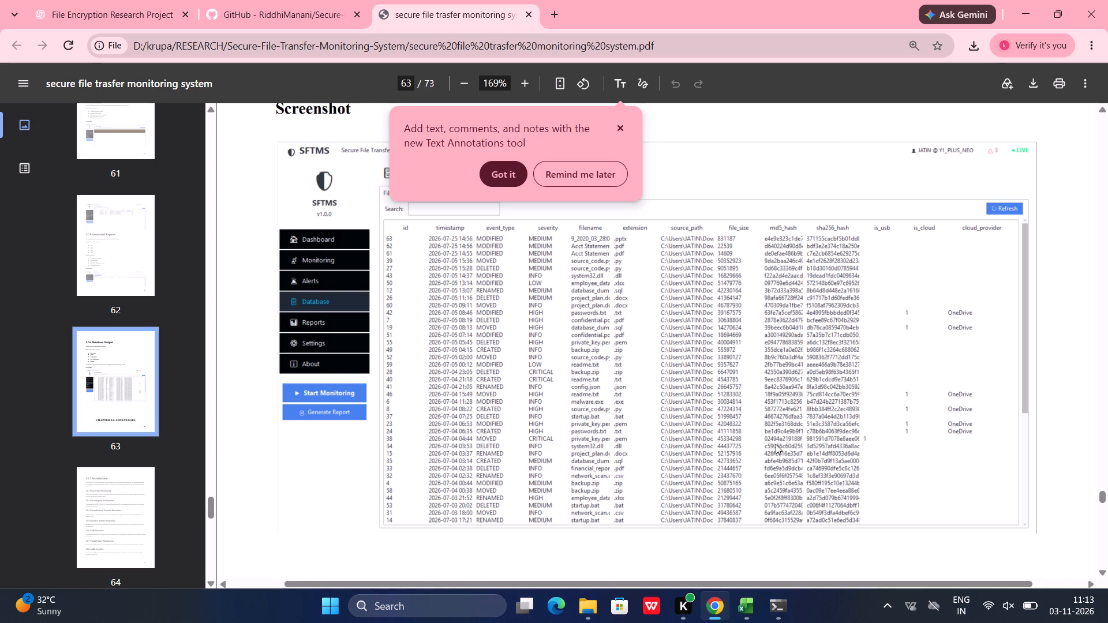
Dismiss the text annotations tip and read back through the results in sections 12.1 to 12.6, including the dashboard and alert output.
left_click(619, 125)
scroll(678, 222, "up", 2)
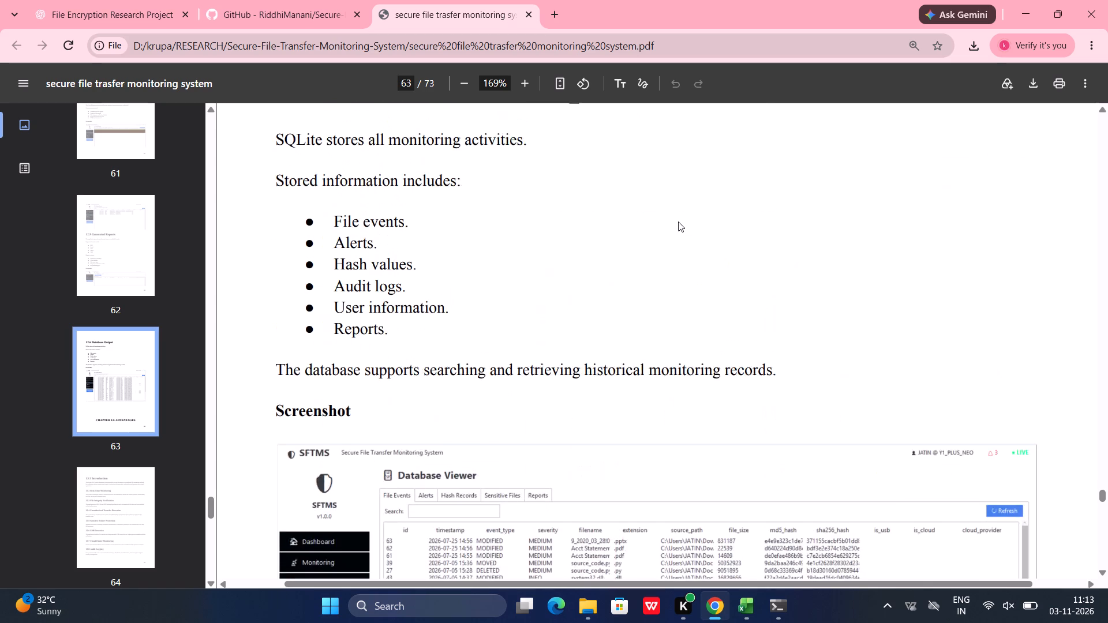
scroll(678, 222, "up", 10)
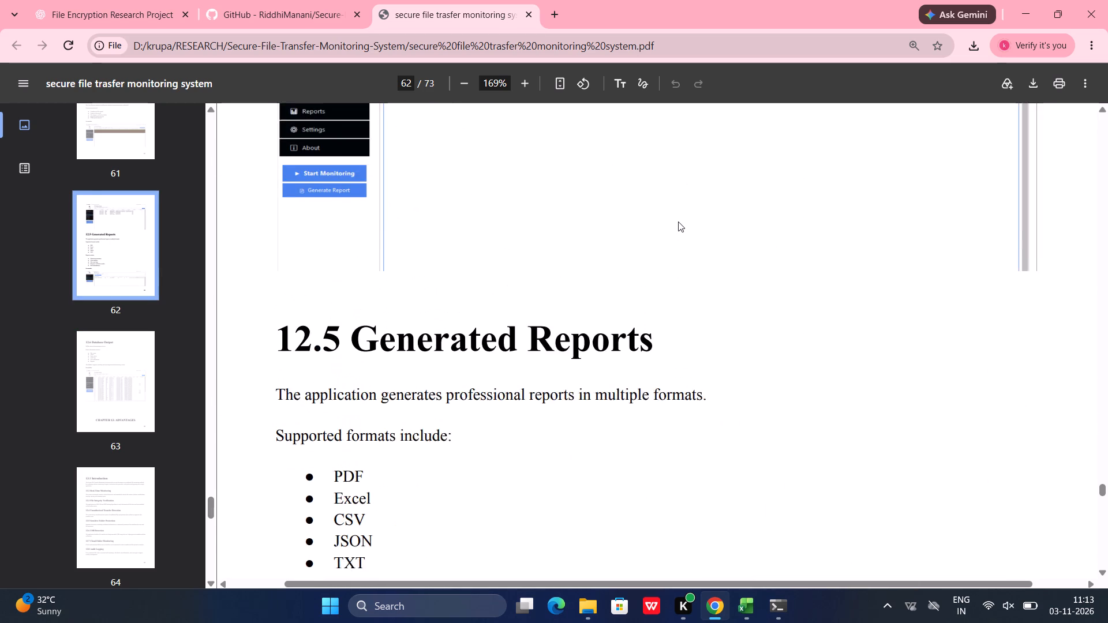
scroll(678, 222, "up", 10)
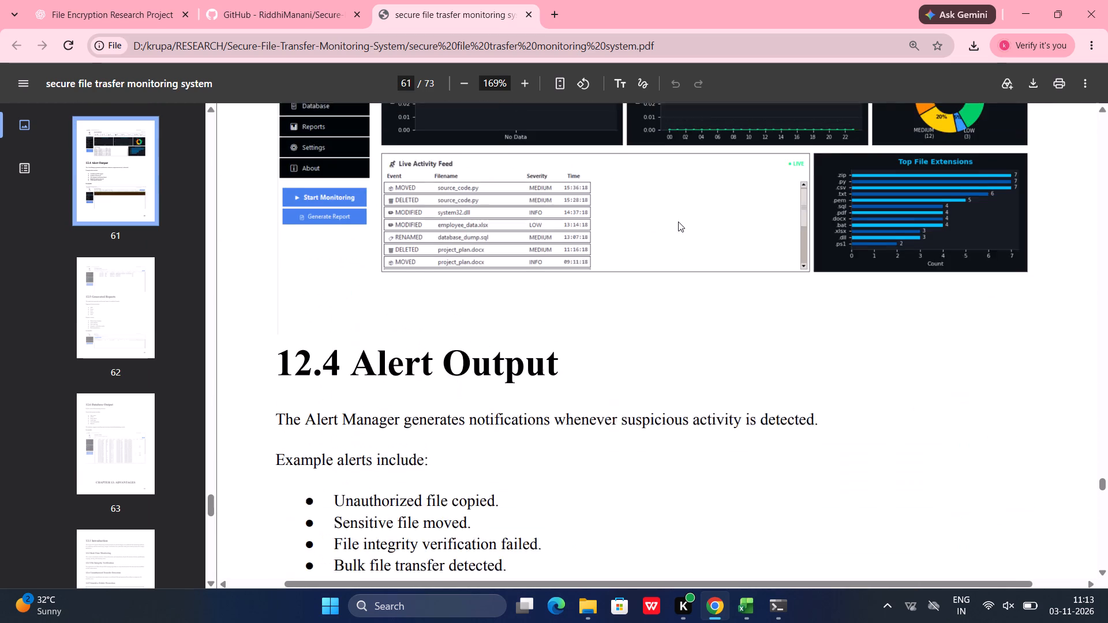
scroll(678, 222, "up", 6)
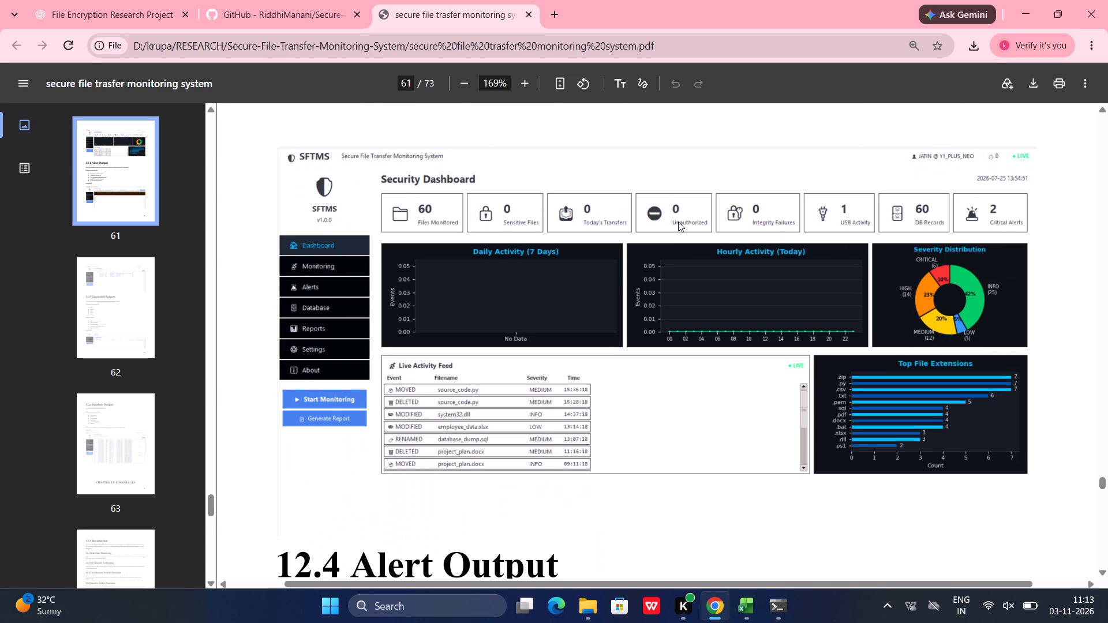
left_click(665, 228)
scroll(665, 228, "up", 2)
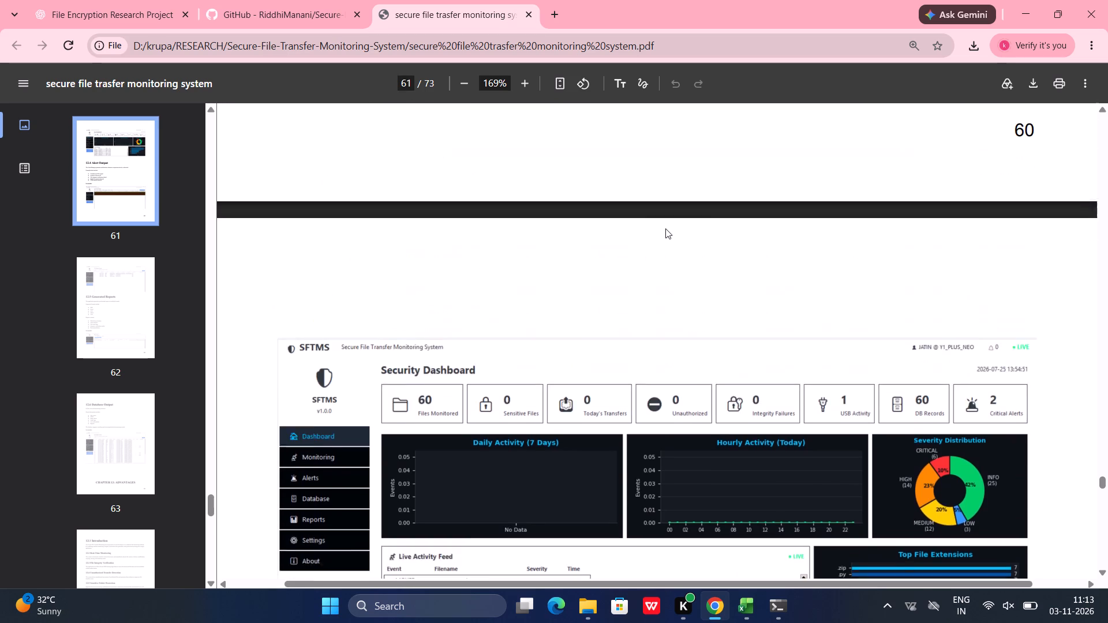
scroll(665, 228, "up", 10)
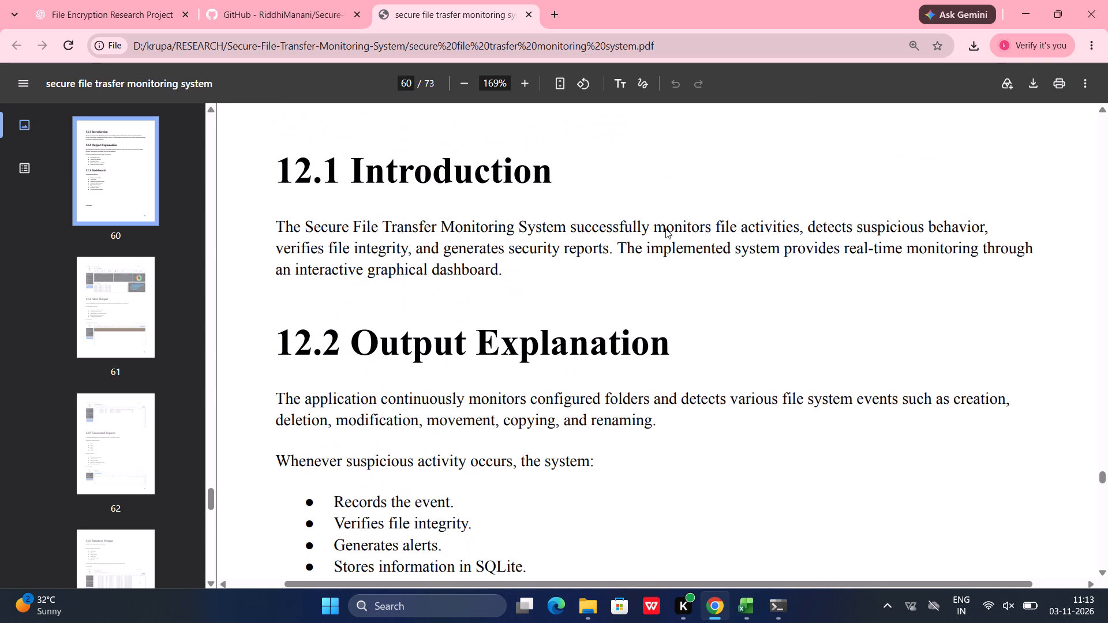
scroll(665, 228, "down", 3)
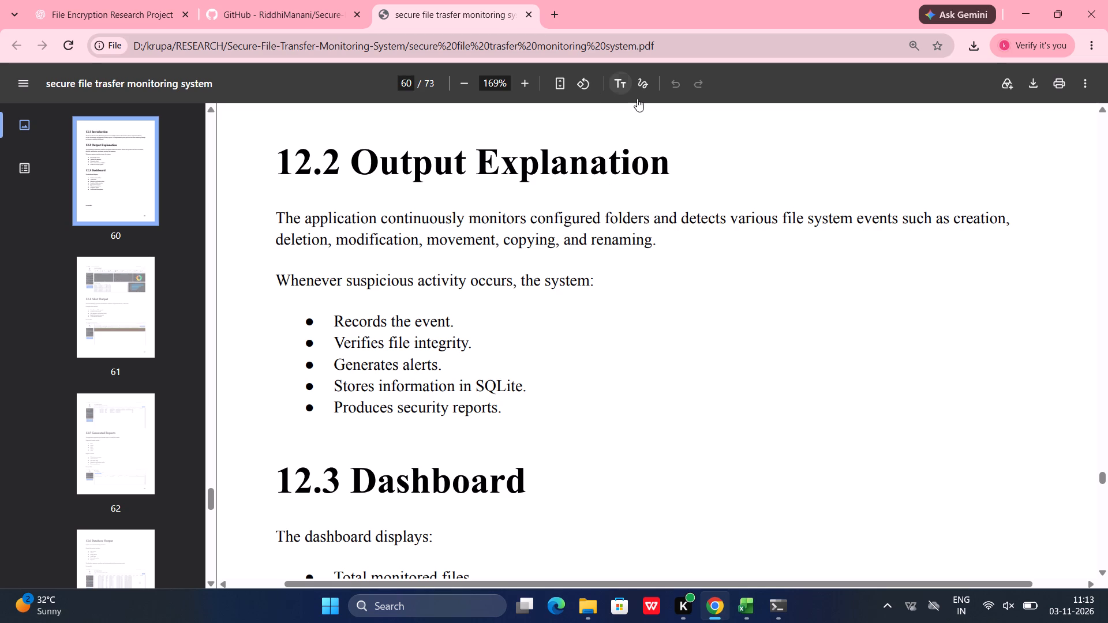
scroll(645, 263, "down", 2)
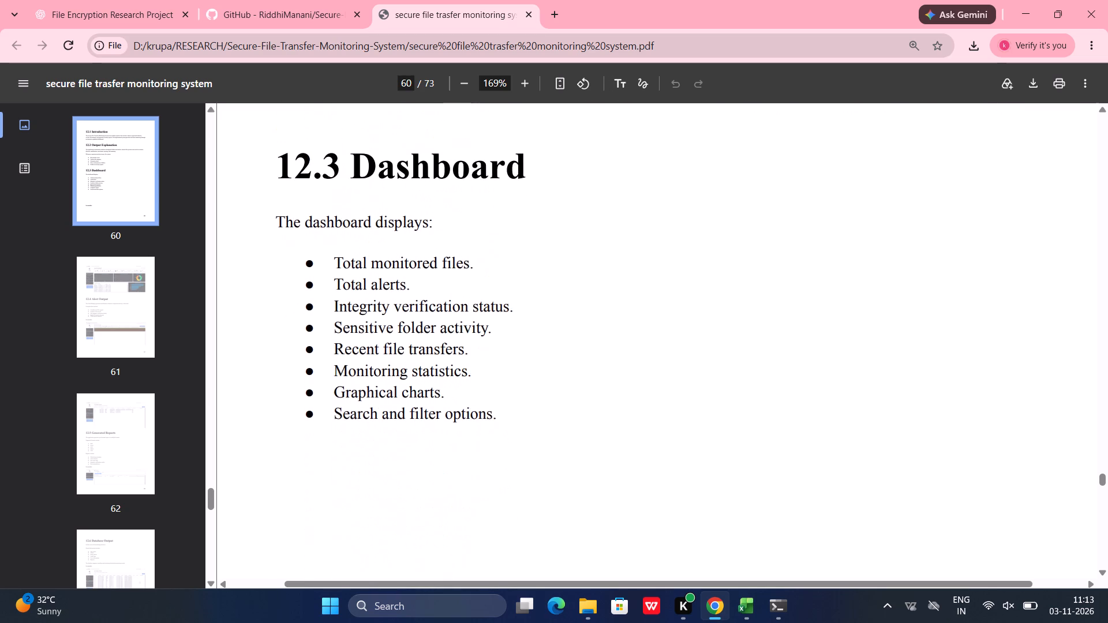
scroll(645, 263, "down", 1)
Review the Chapter 11 testing sections, especially the 11.5 Test Cases table, and the implementation sections 10.5 to 10.8.
scroll(645, 263, "up", 15)
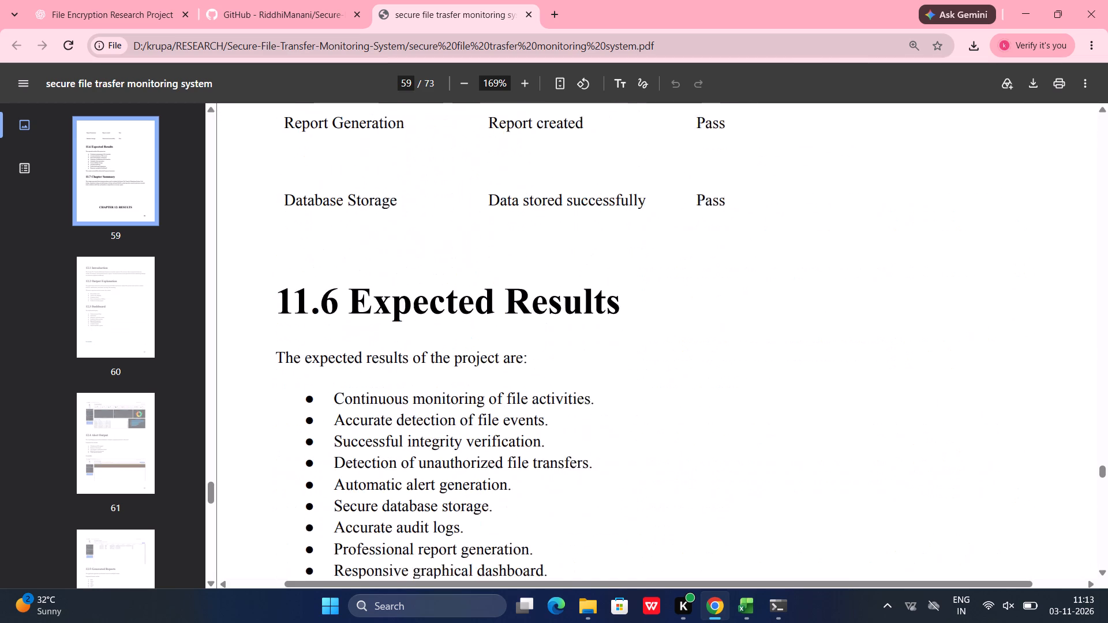
scroll(645, 263, "up", 12)
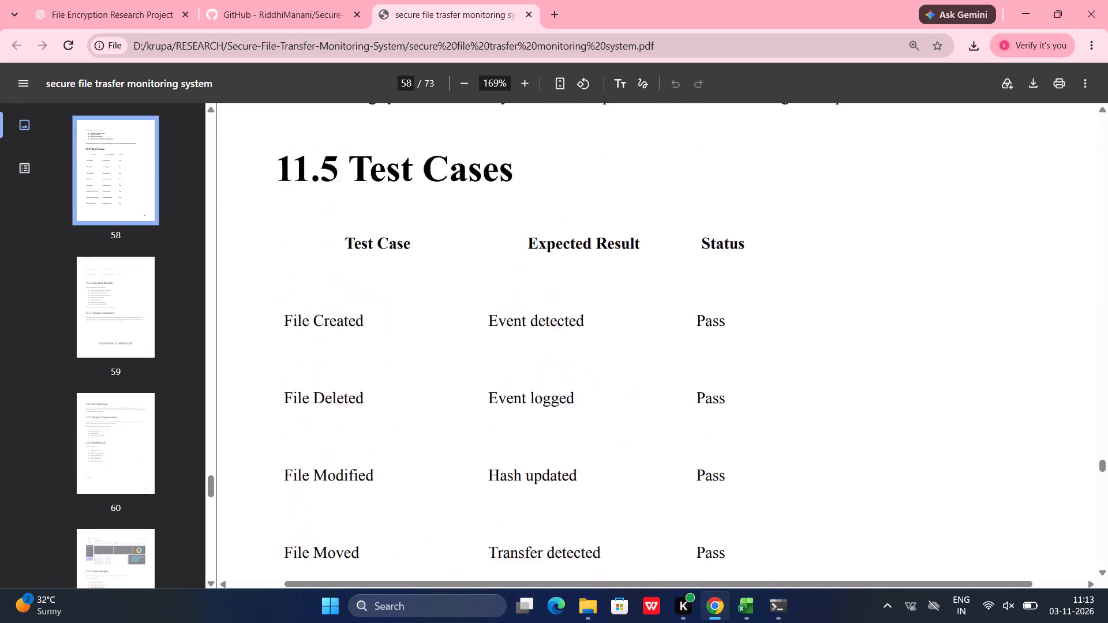
scroll(645, 263, "up", 16)
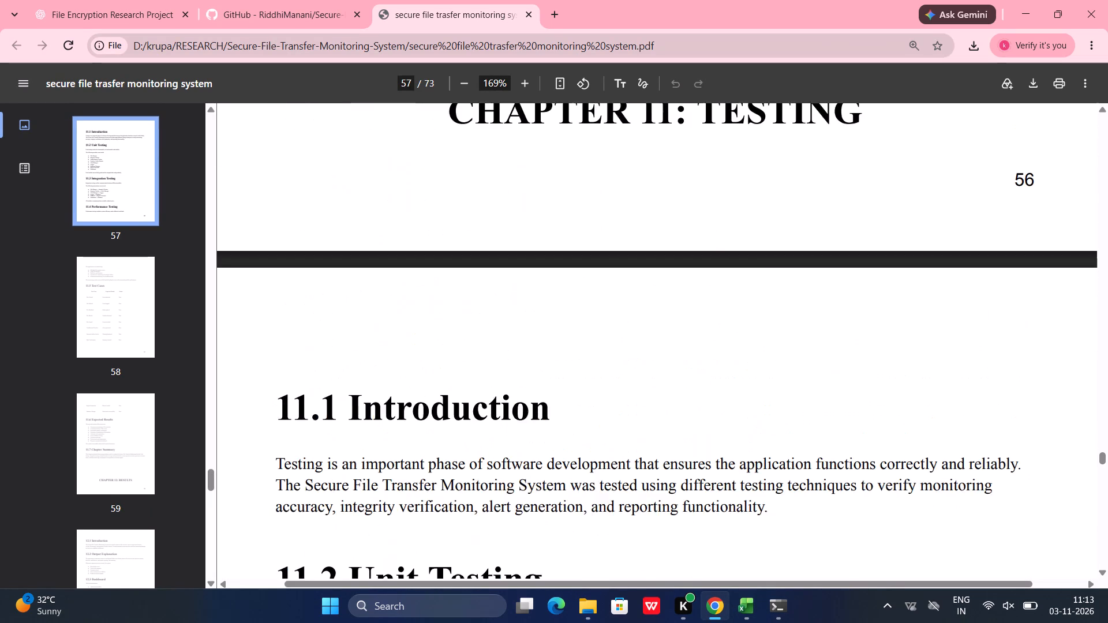
scroll(645, 263, "up", 13)
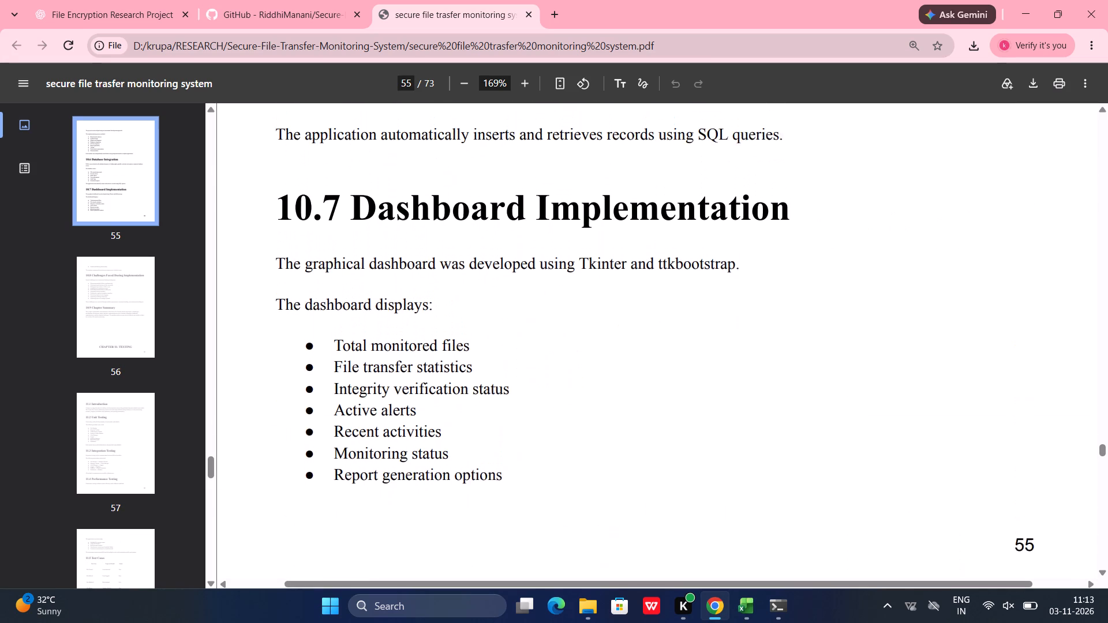
scroll(645, 263, "down", 4)
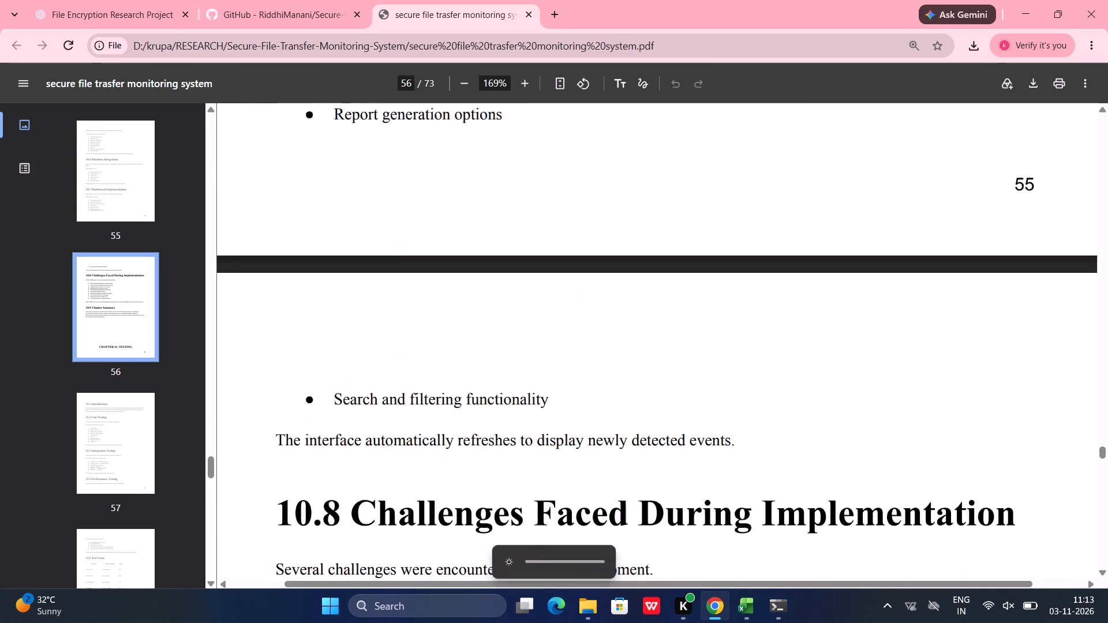
scroll(645, 263, "down", 13)
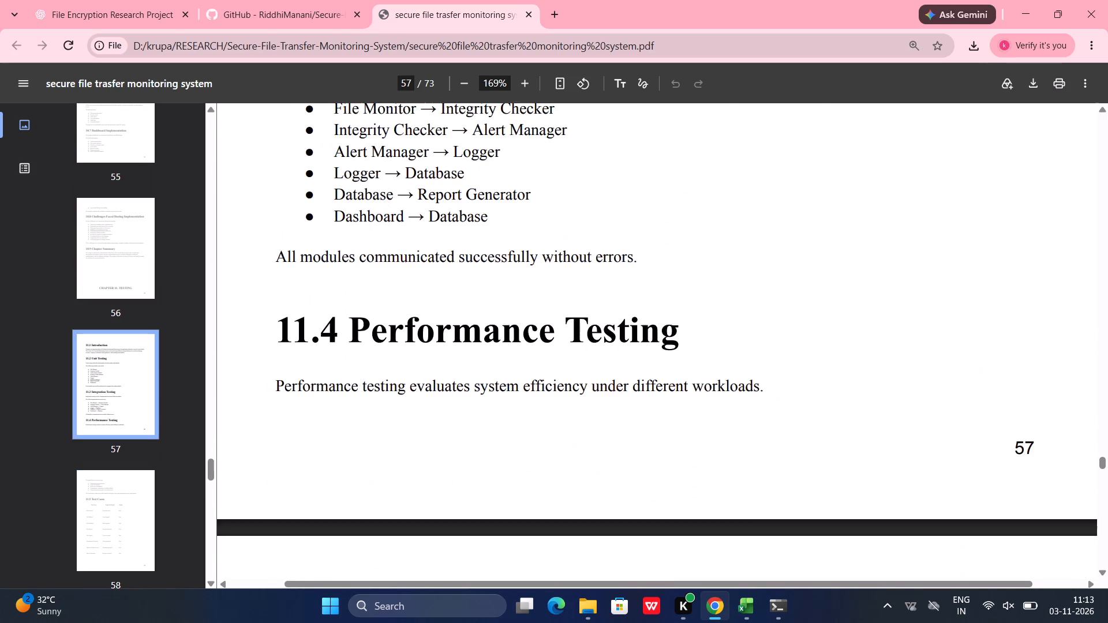
scroll(645, 263, "down", 7)
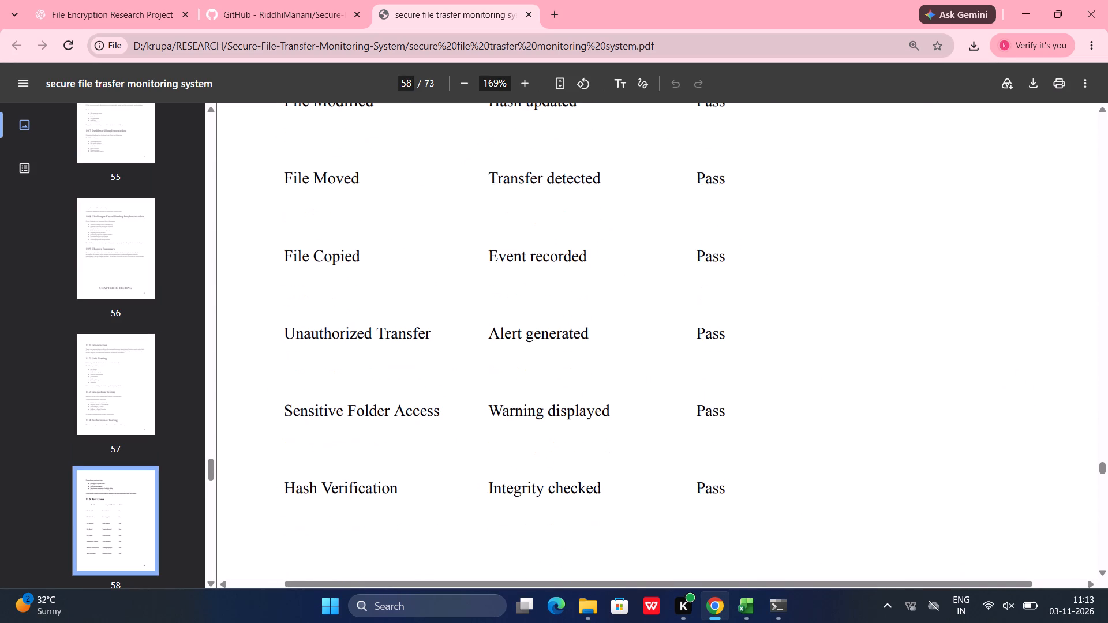
scroll(645, 263, "right", 1)
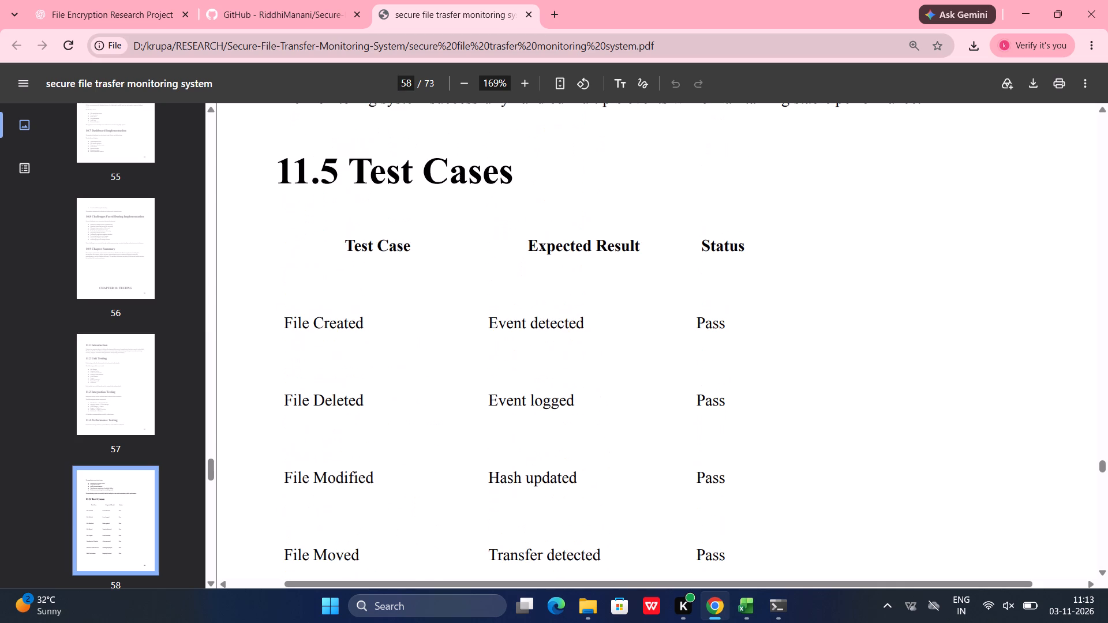
scroll(645, 263, "right", 1)
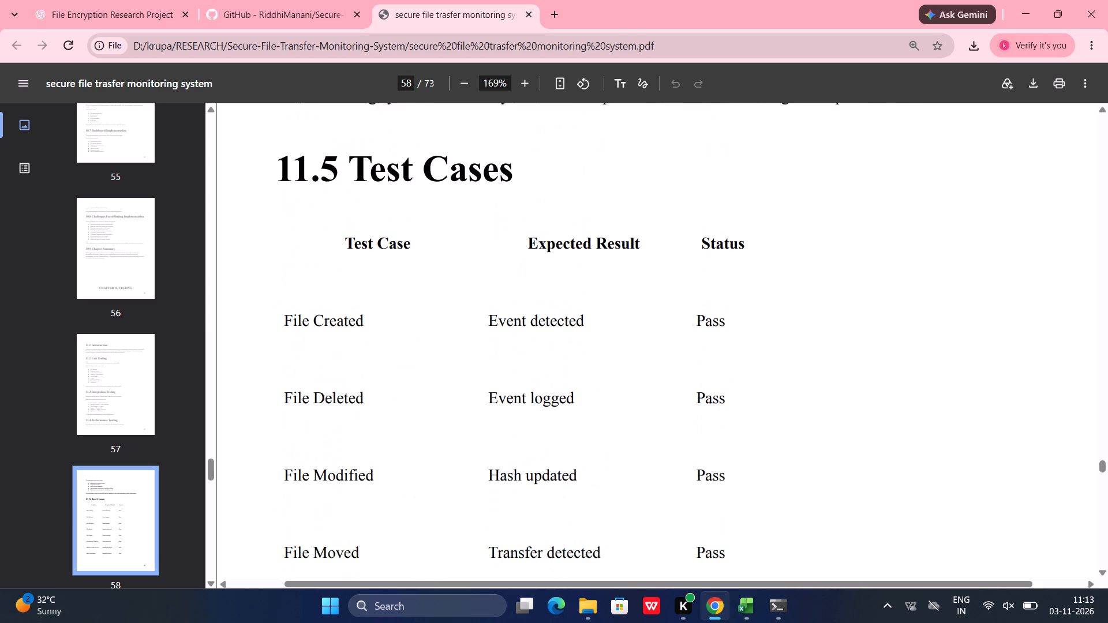
scroll(645, 263, "right", 1)
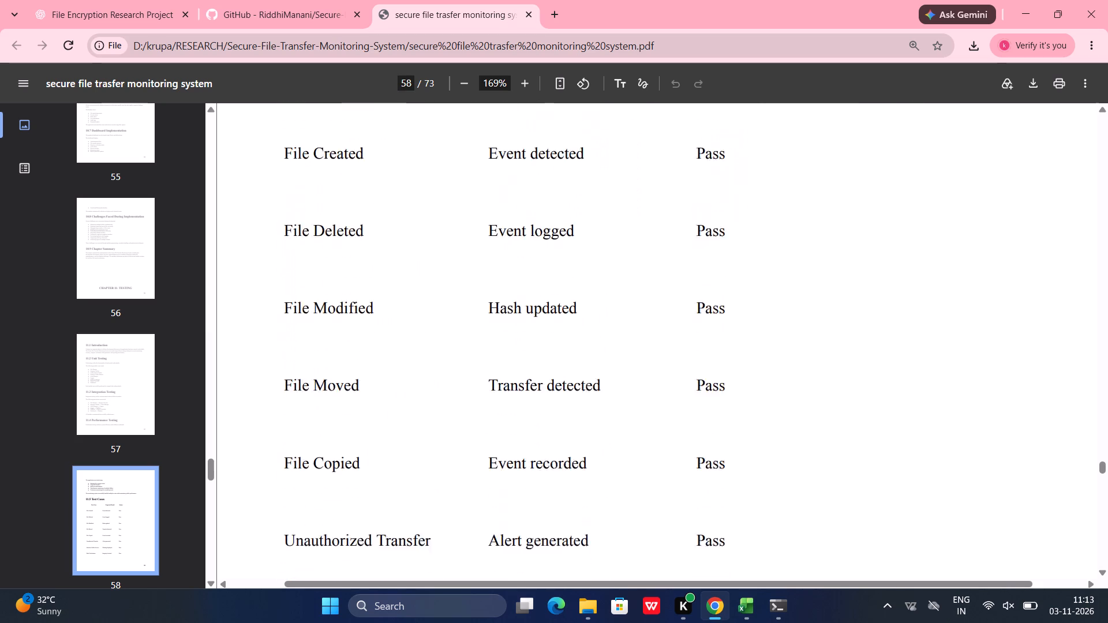
scroll(645, 263, "right", 1)
scroll(645, 263, "up", 4)
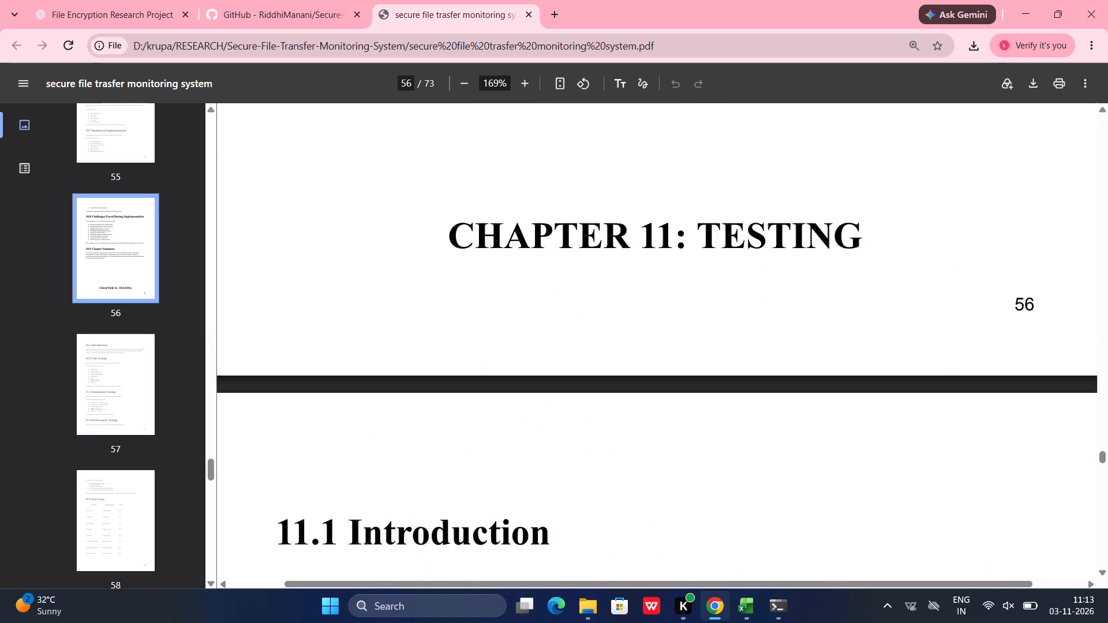
scroll(645, 263, "up", 18)
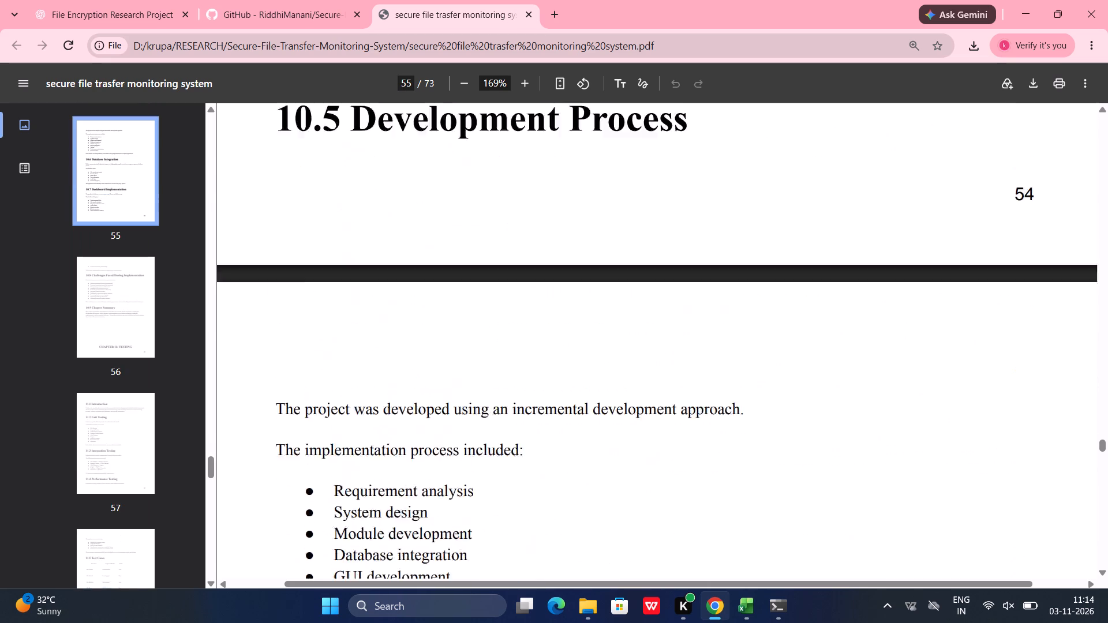
Skim the report backward from section 10.5 through Chapter 9 to the Module 7, Module 6 and Module 5 sections.
scroll(645, 263, "up", 16)
scroll(645, 263, "up", 9)
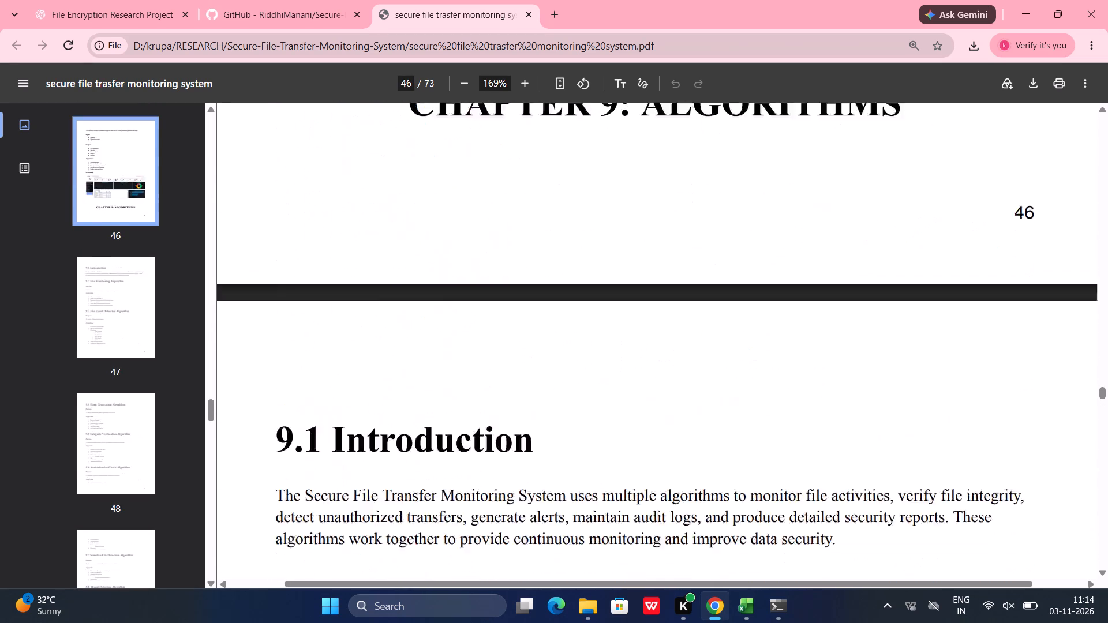
scroll(645, 263, "up", 7)
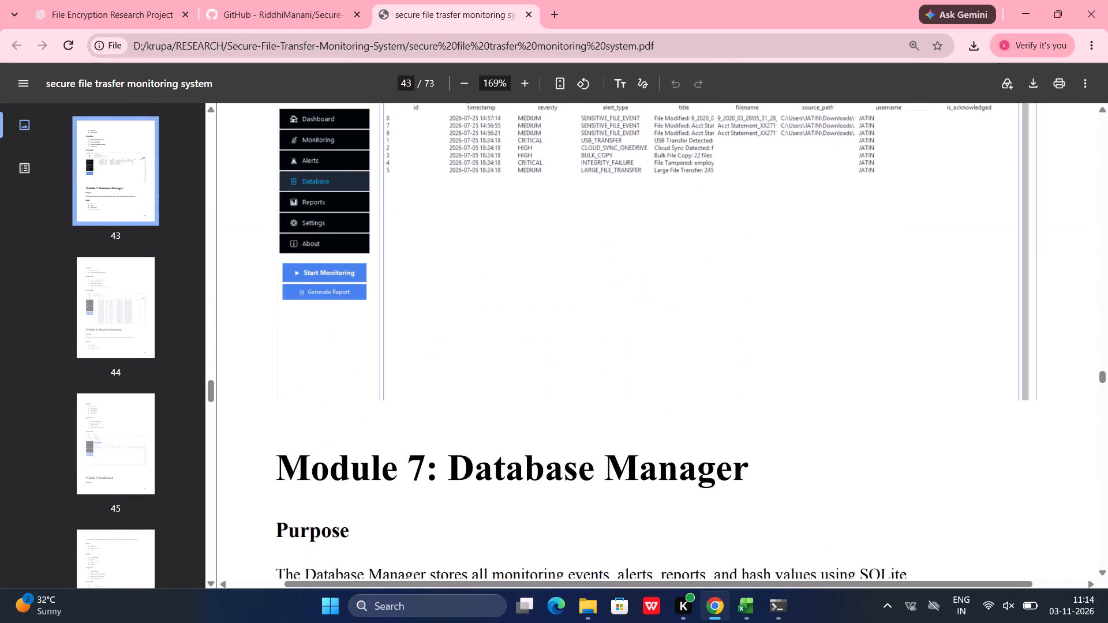
scroll(645, 263, "up", 11)
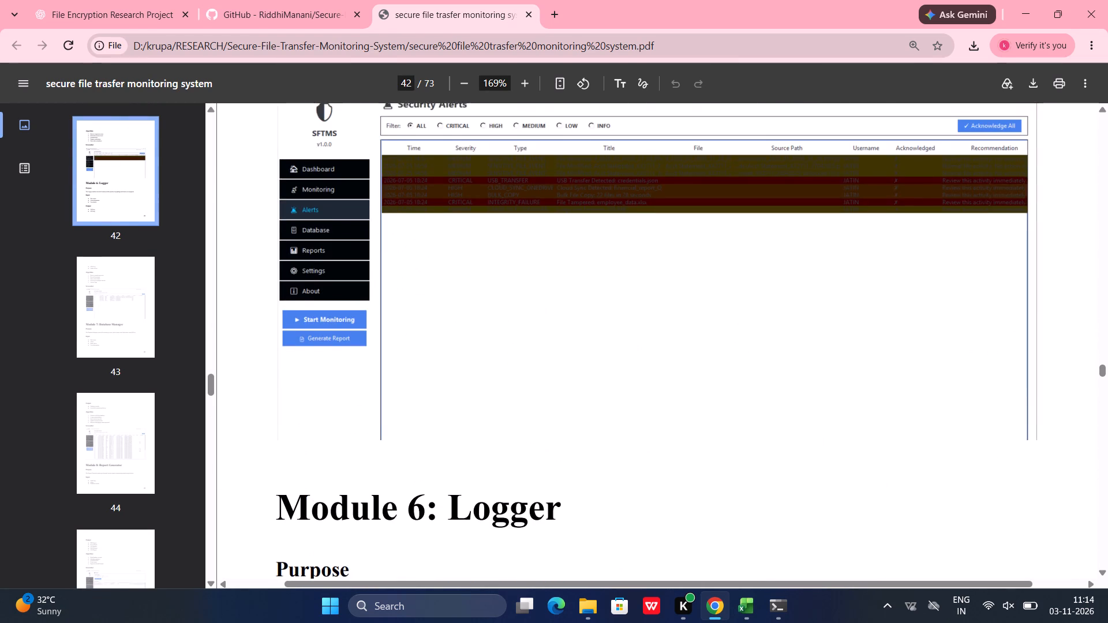
scroll(645, 263, "up", 10)
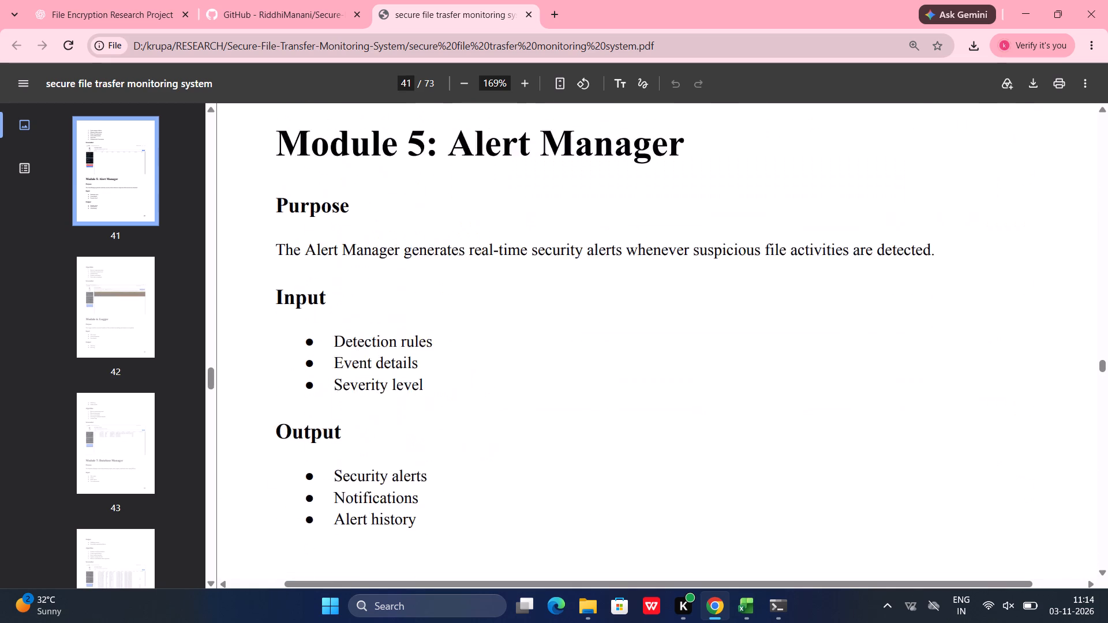
scroll(645, 263, "up", 1)
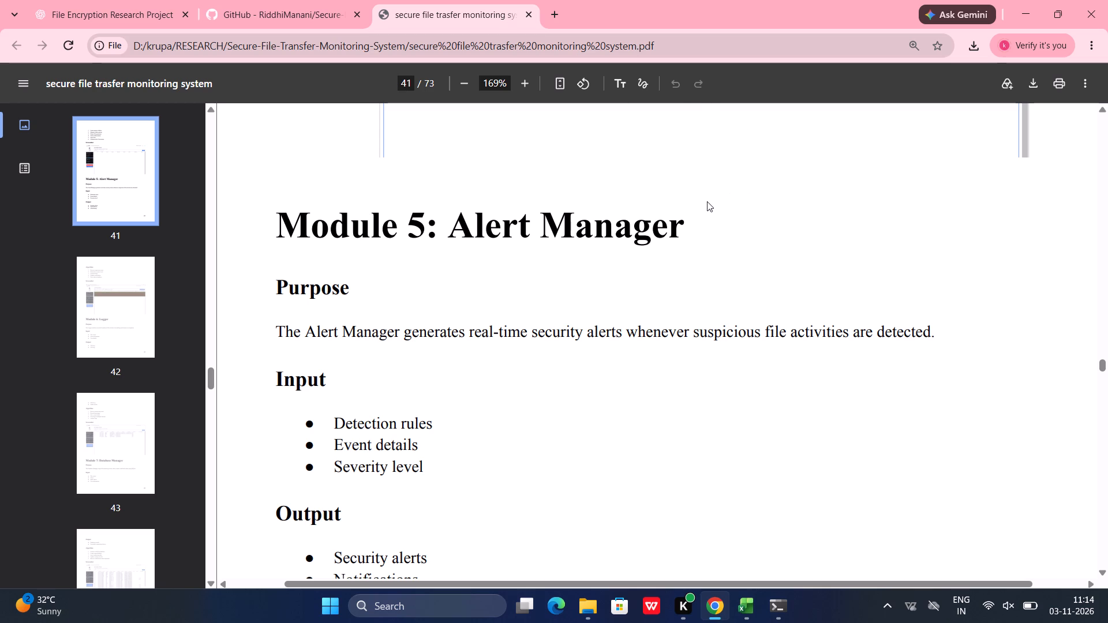
Examine Module 4: Sensitive Folder Monitor and the Module 3 algorithm, including their Database Viewer screenshots.
scroll(708, 201, "up", 9)
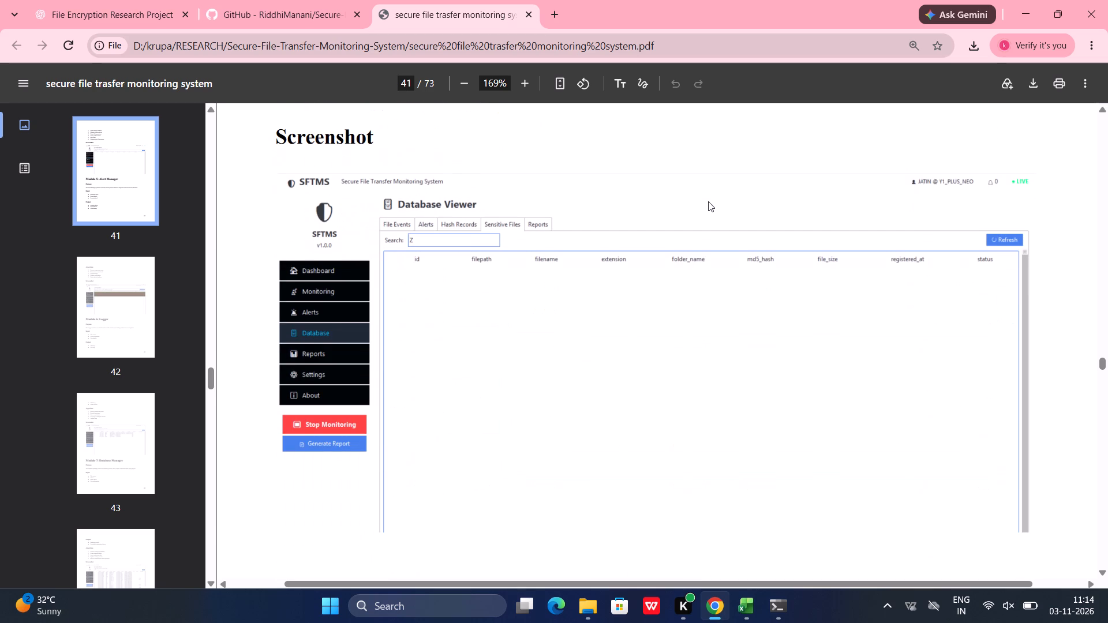
scroll(708, 201, "up", 1)
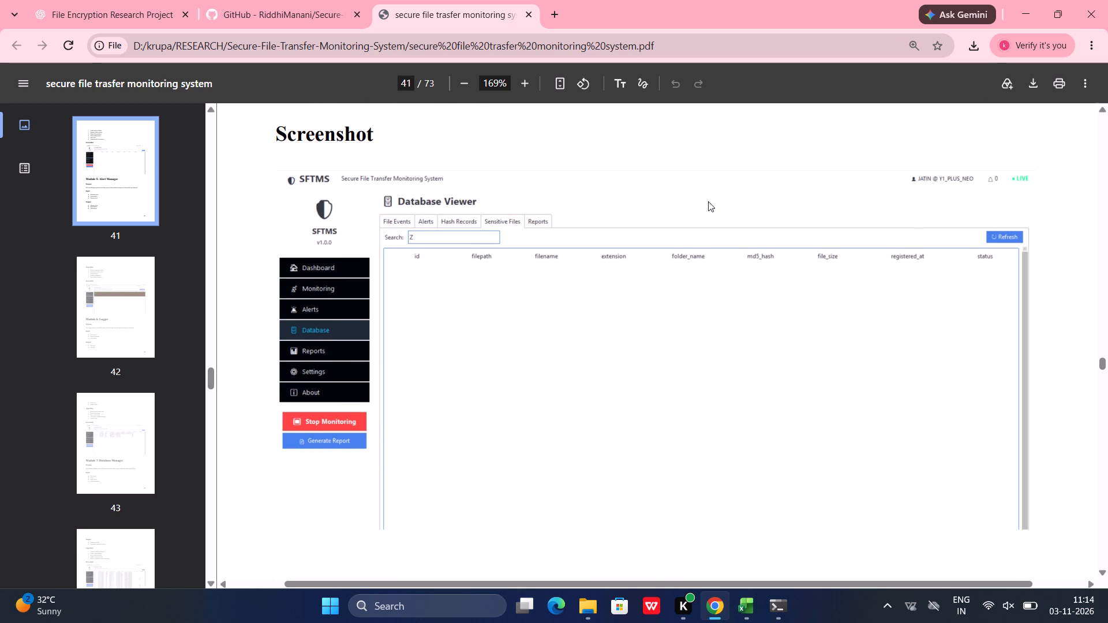
scroll(708, 201, "up", 5)
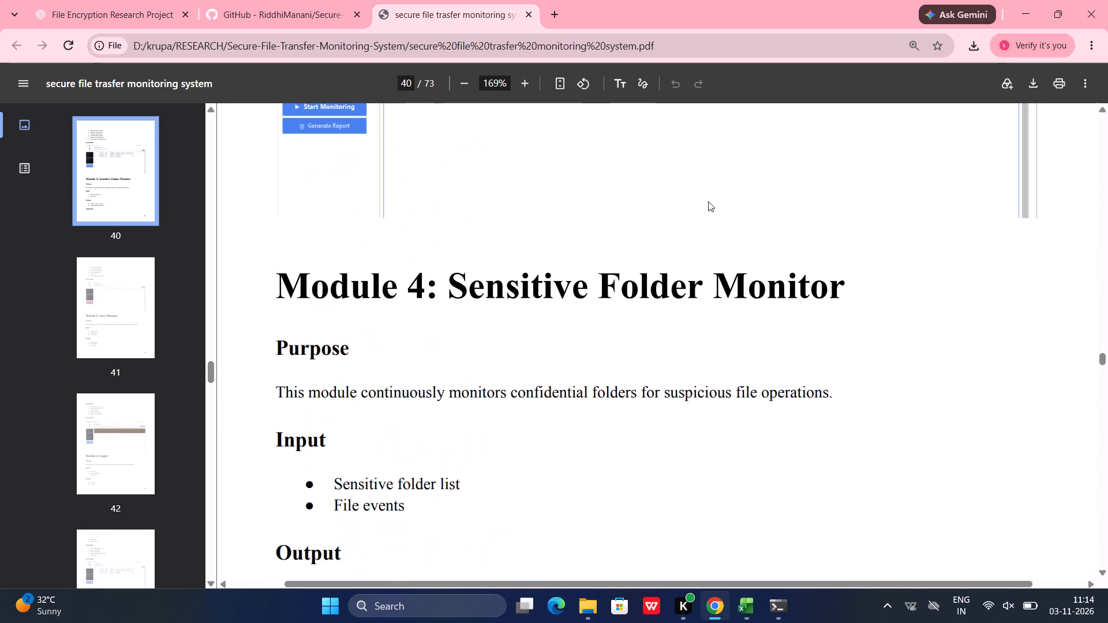
scroll(708, 201, "up", 3)
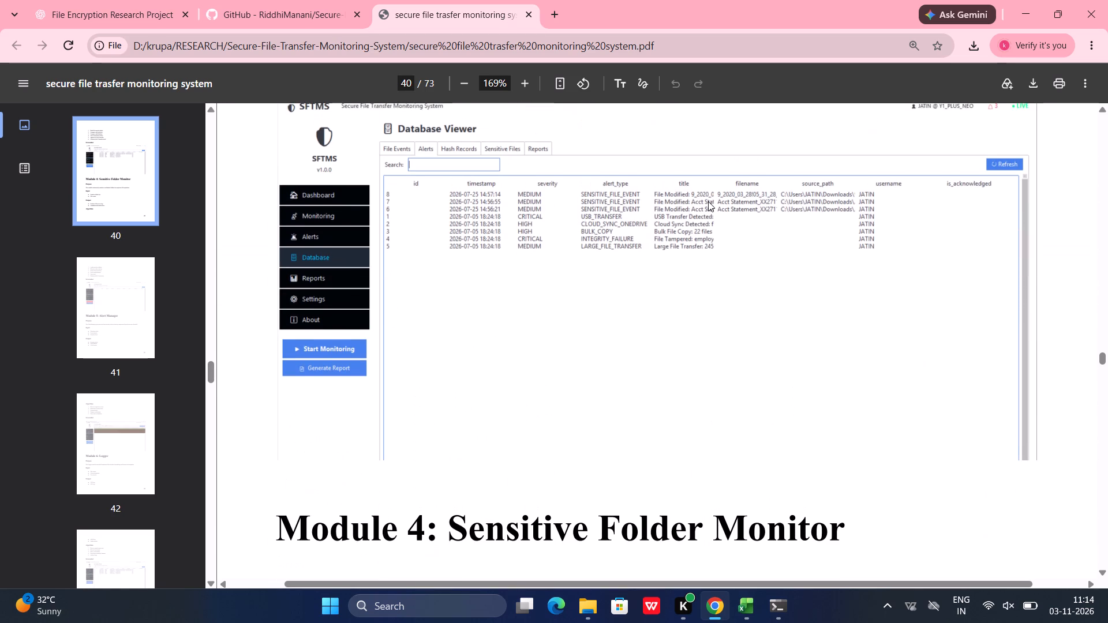
scroll(708, 201, "up", 1)
scroll(623, 249, "up", 5)
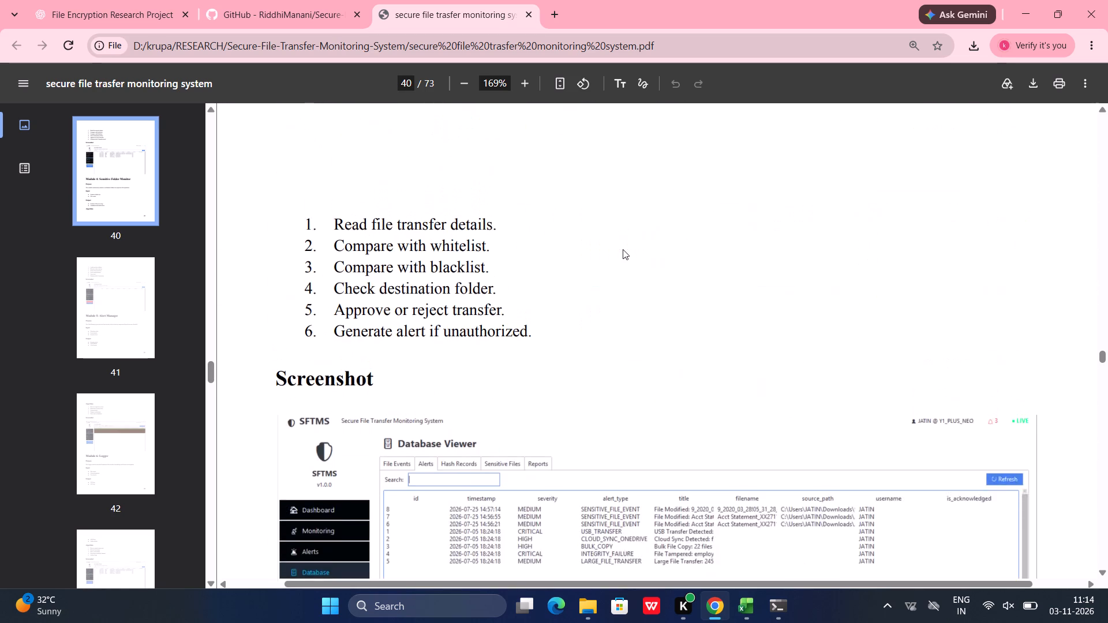
Read back through Module 2: Integrity Checker, including its Integrity Check screenshot, inputs, outputs and algorithm.
scroll(623, 249, "up", 8)
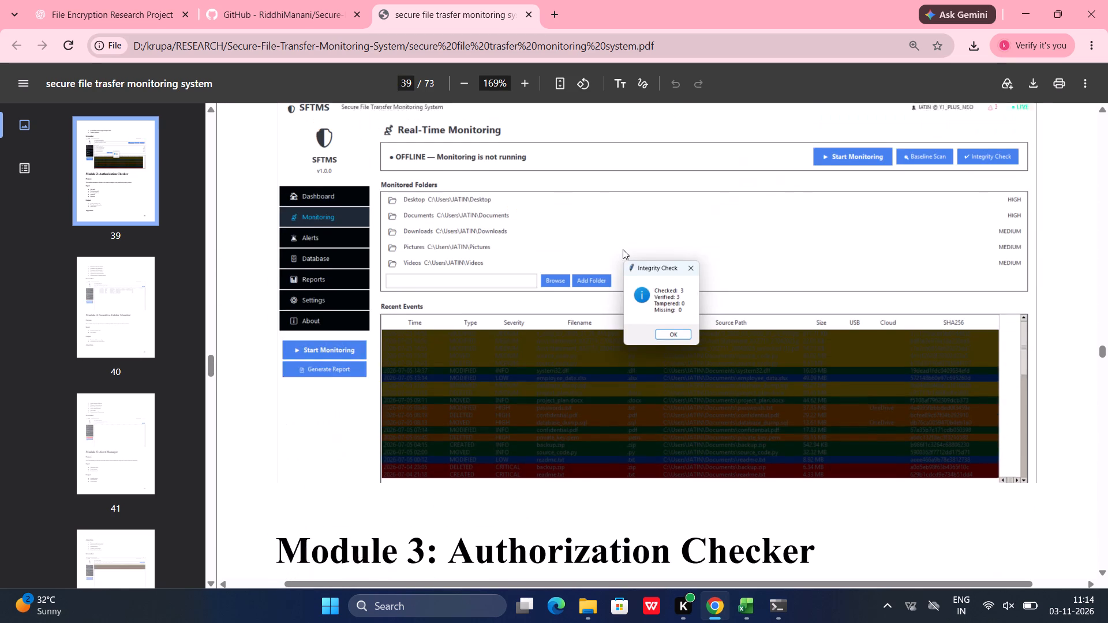
scroll(623, 249, "up", 11)
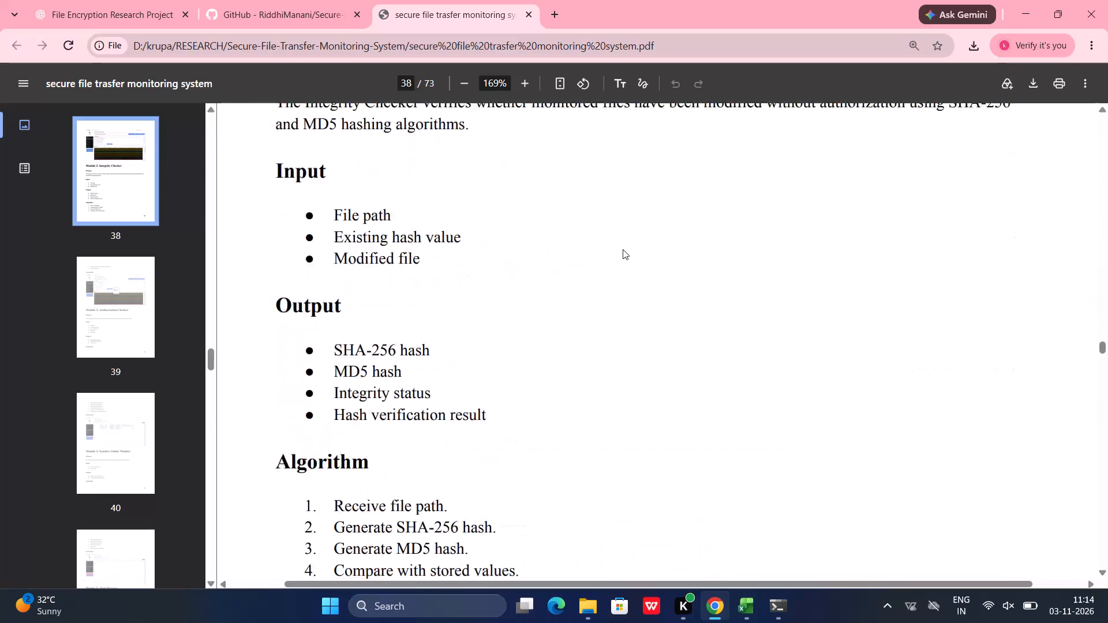
scroll(623, 249, "up", 5)
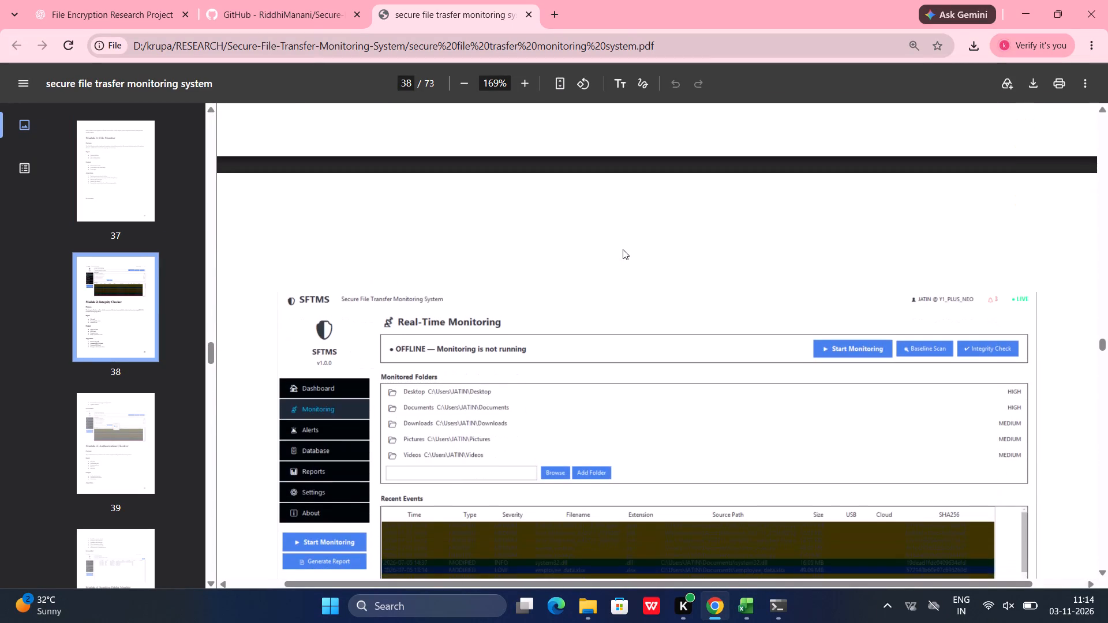
Review the Module 1: File Monitor opening, the start of Chapter 8: Project Modules and the flow diagram preceding it.
scroll(623, 249, "up", 6)
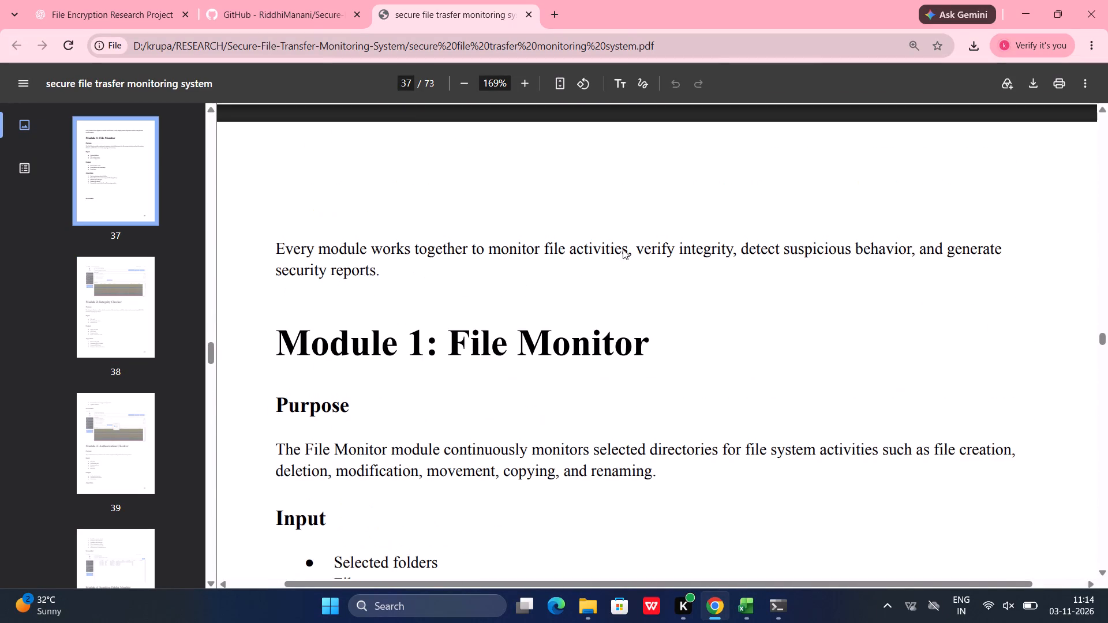
scroll(623, 249, "up", 10)
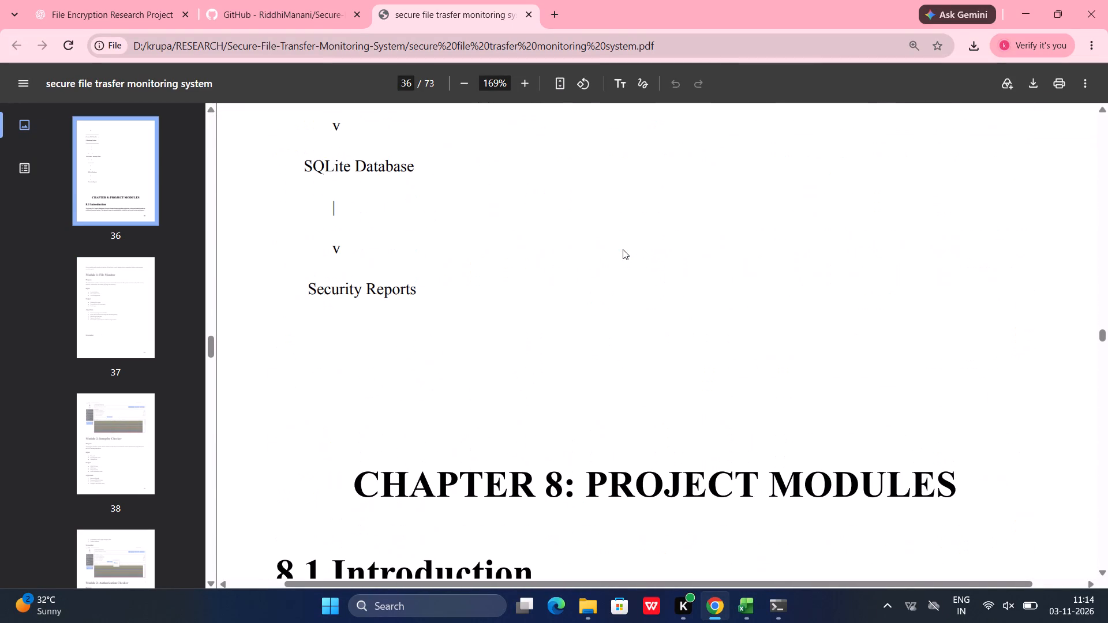
scroll(623, 249, "up", 4)
scroll(623, 249, "right", 1)
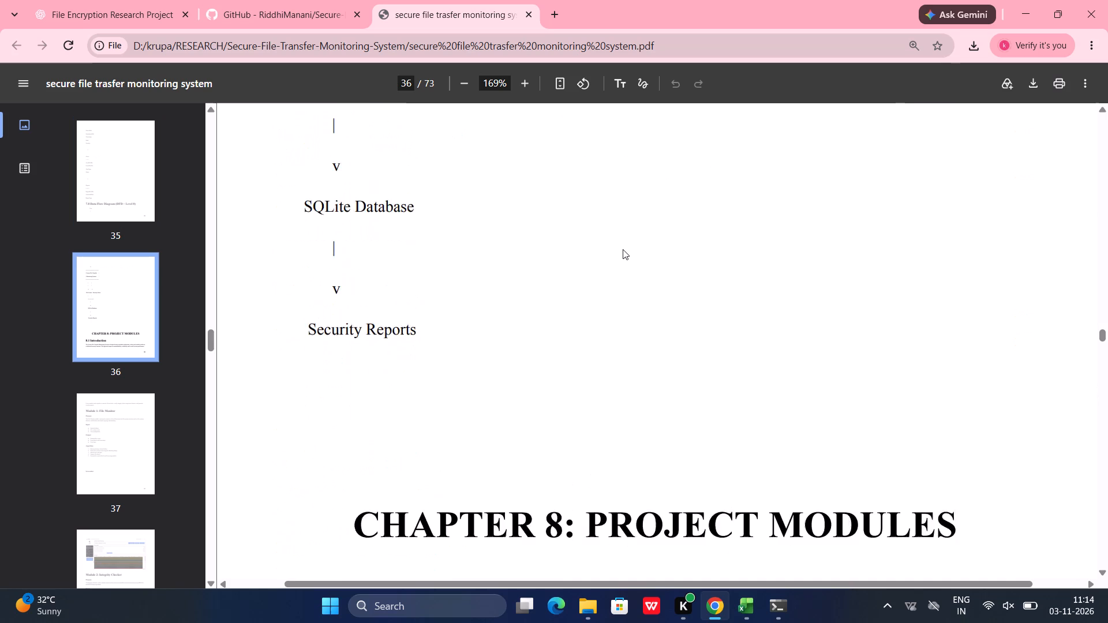
scroll(623, 249, "right", 2)
Read forward through Module 1: File Monitor and Module 2: Integrity Checker, examining their Real-Time Monitoring screenshots at 155% zoom.
scroll(623, 249, "down", 8)
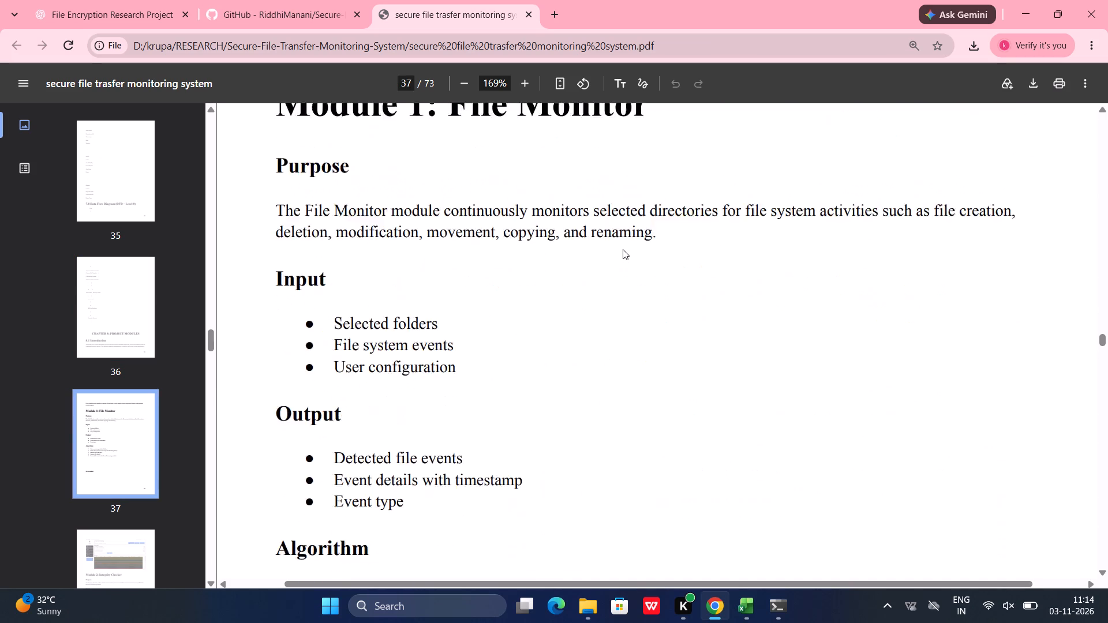
scroll(623, 249, "down", 8)
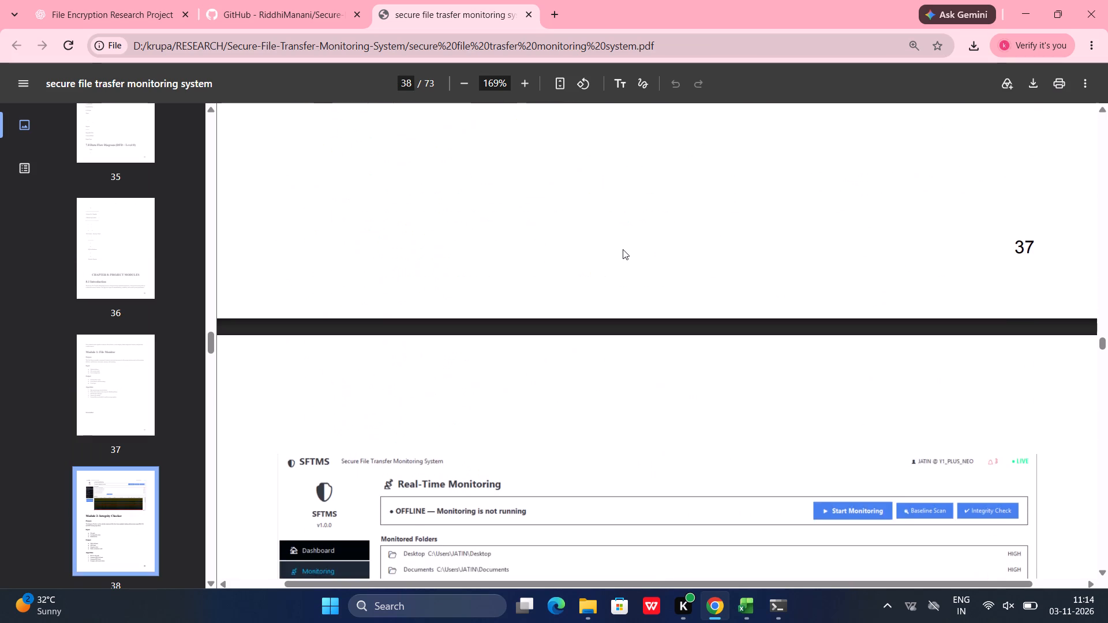
scroll(623, 249, "down", 3)
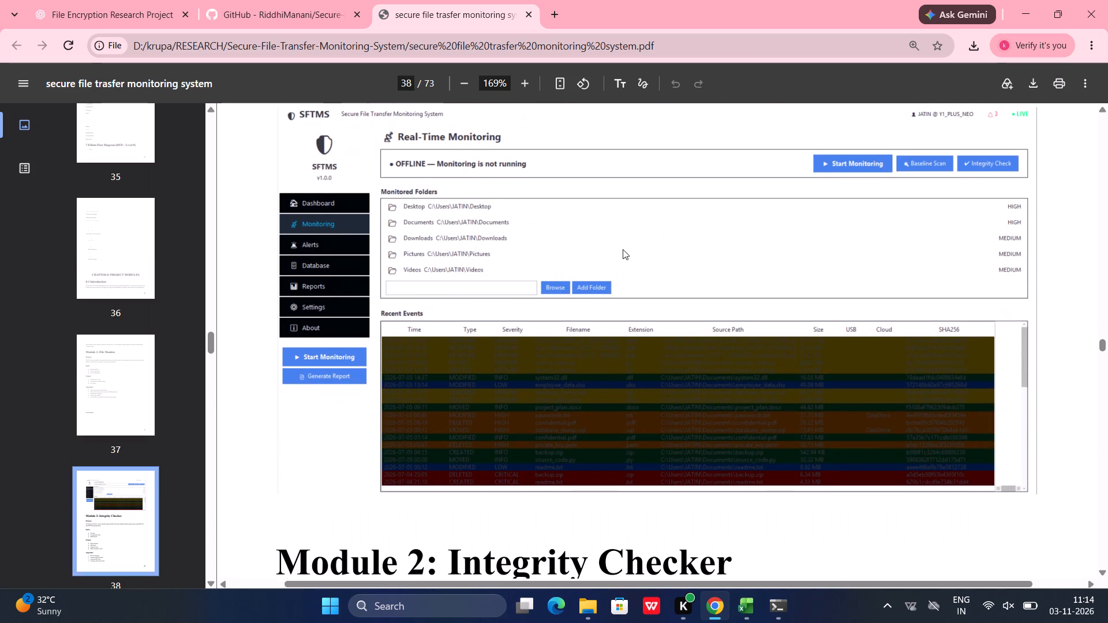
scroll(623, 249, "down", 2)
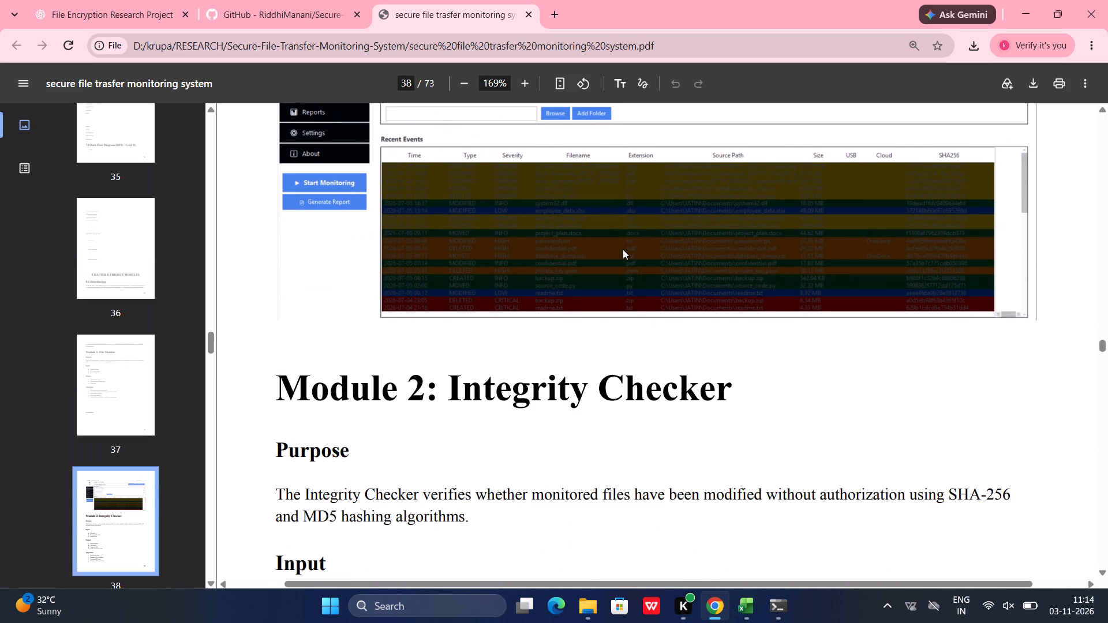
scroll(623, 249, "down", 3)
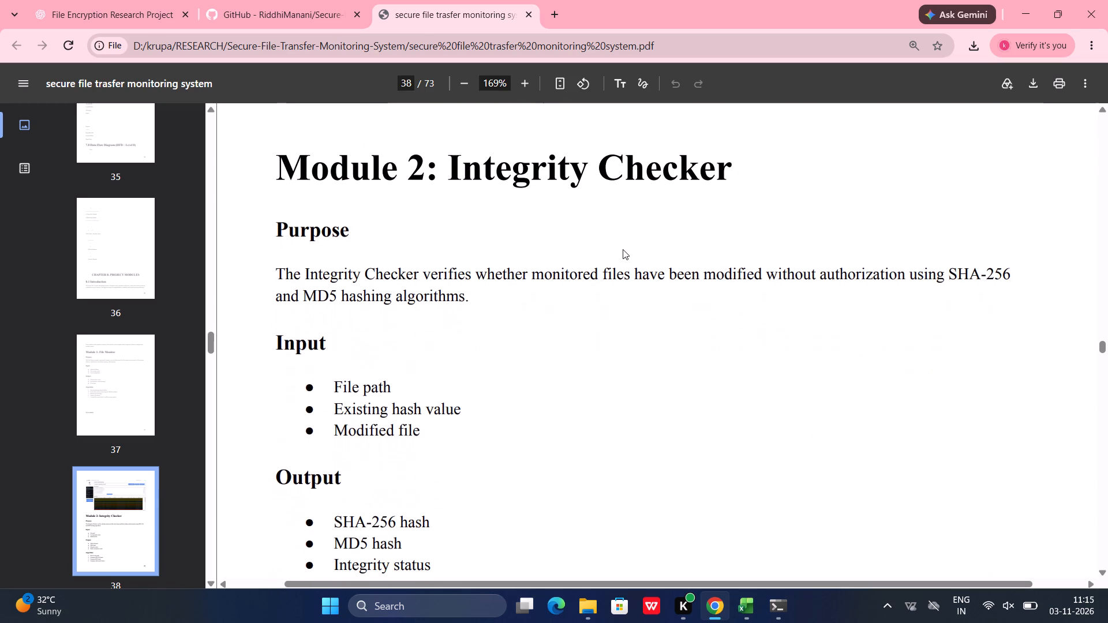
scroll(623, 249, "down", 1)
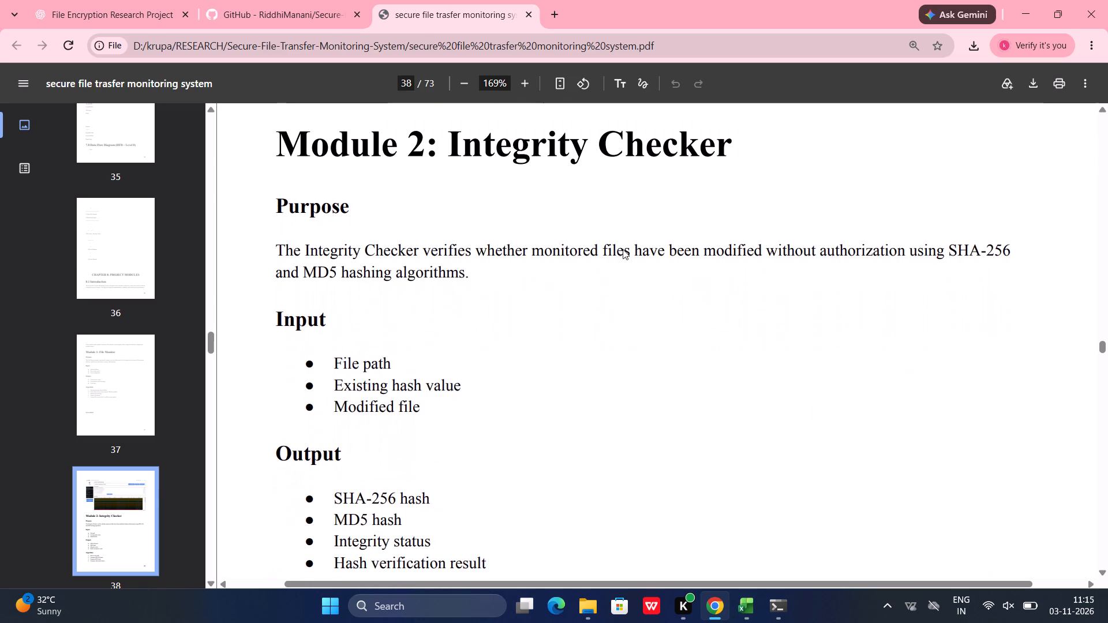
scroll(623, 249, "down", 6)
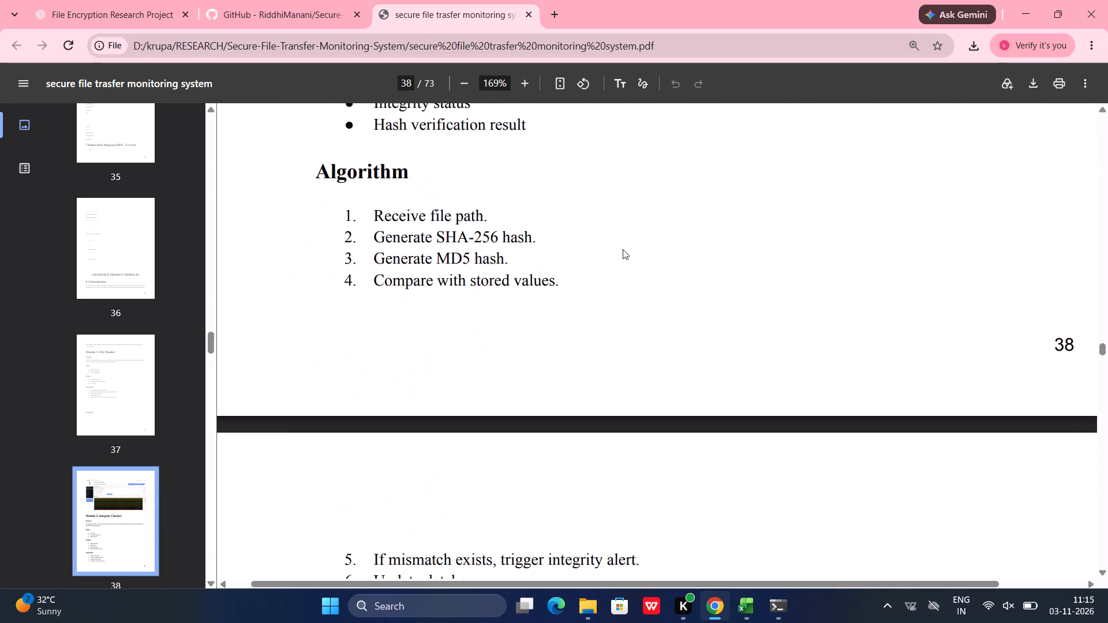
scroll(623, 249, "down", 4)
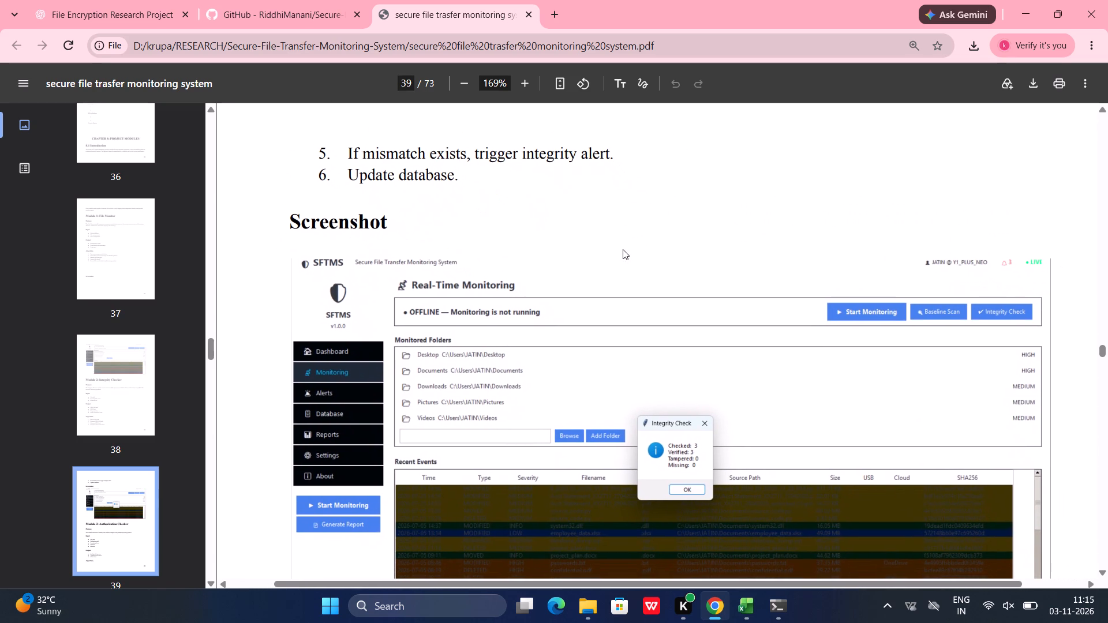
scroll(623, 249, "down", 1)
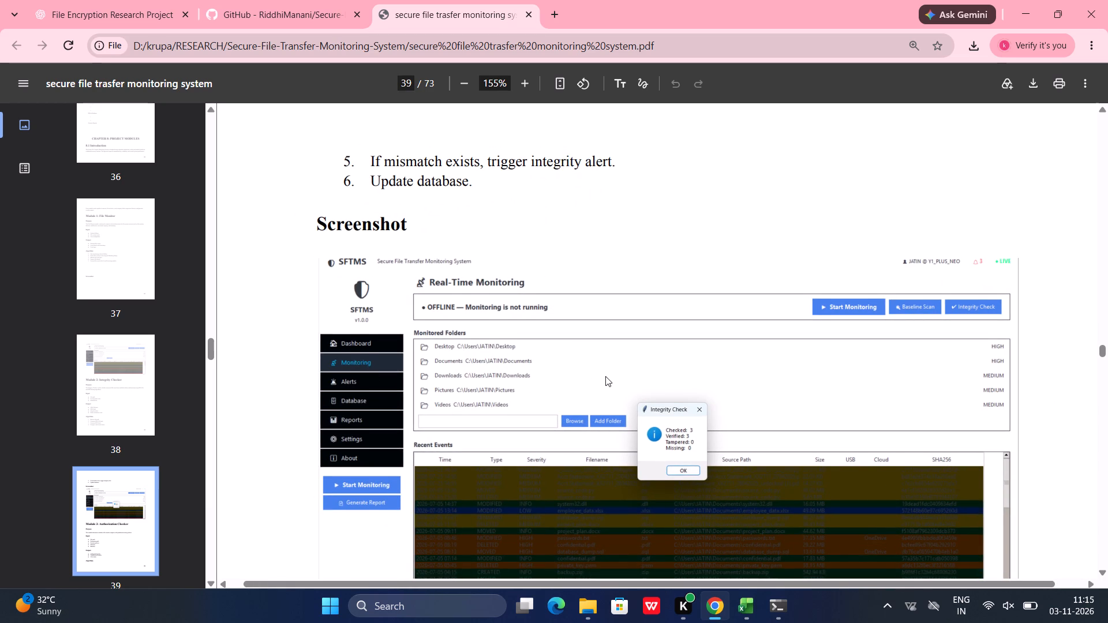
Review Modules 3 to 5, covering the Authorization Checker, Sensitive Folder Monitor and Alert Manager with its Security Alerts screenshot.
scroll(605, 376, "down", 6)
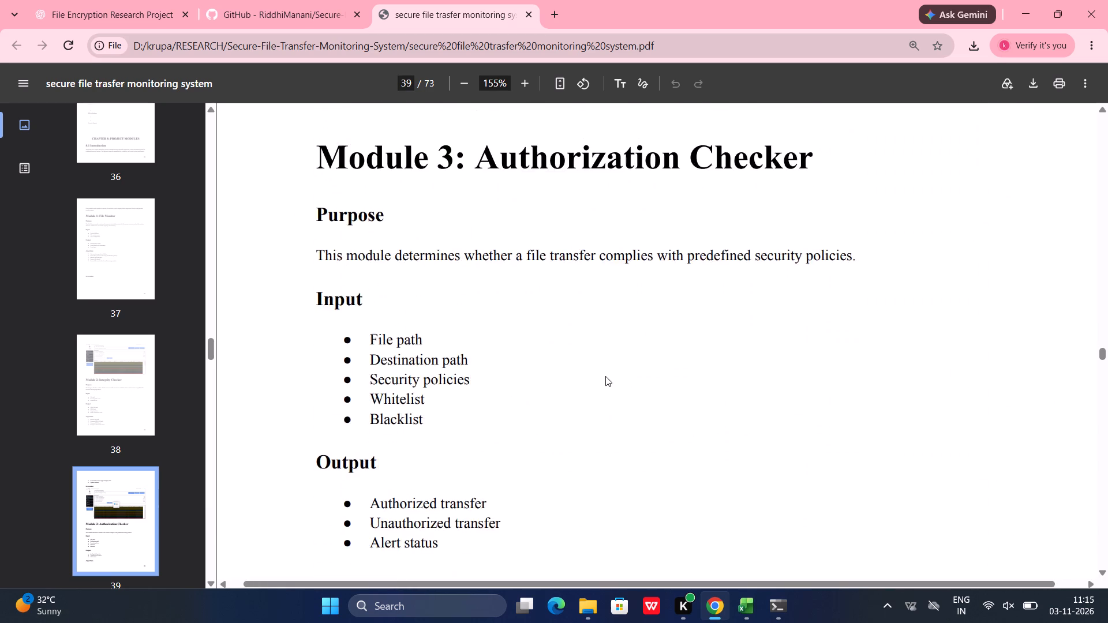
scroll(605, 376, "down", 6)
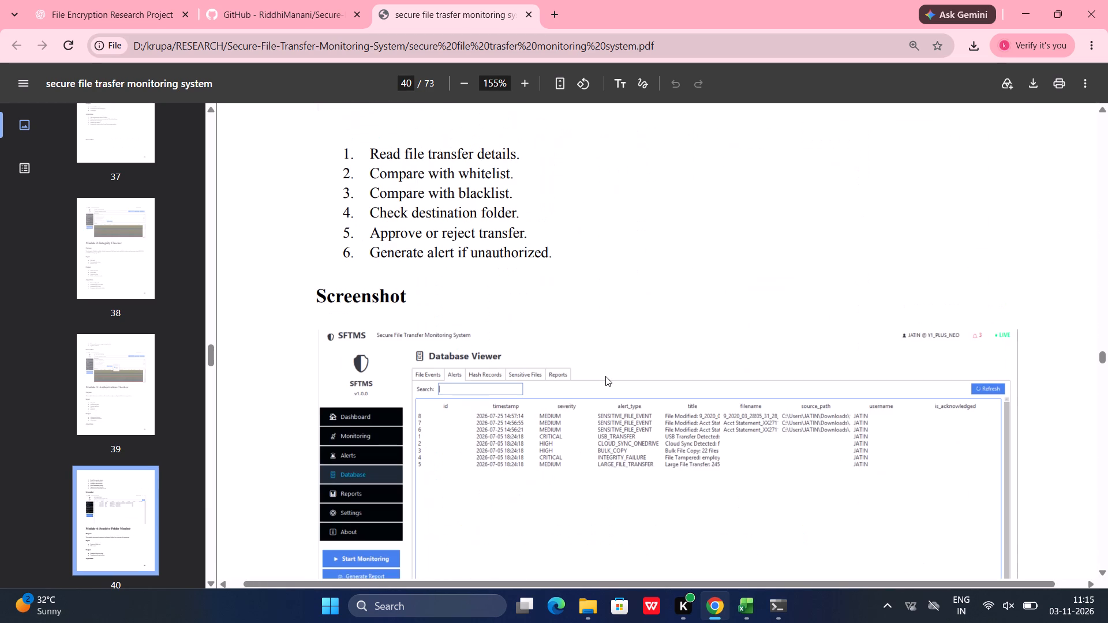
scroll(605, 376, "down", 2)
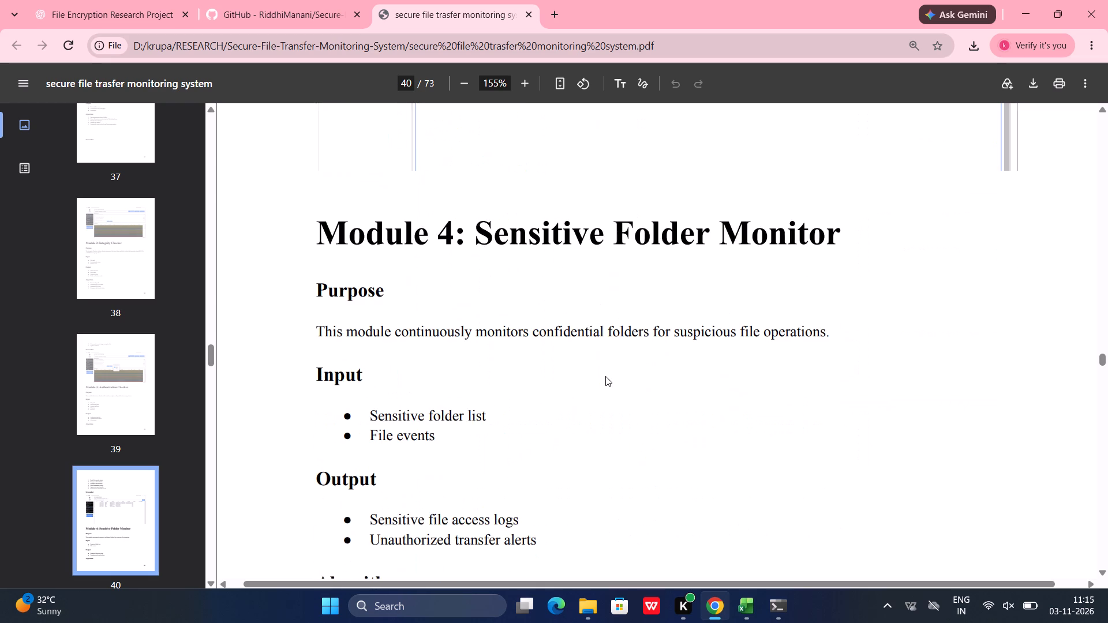
scroll(605, 376, "down", 8)
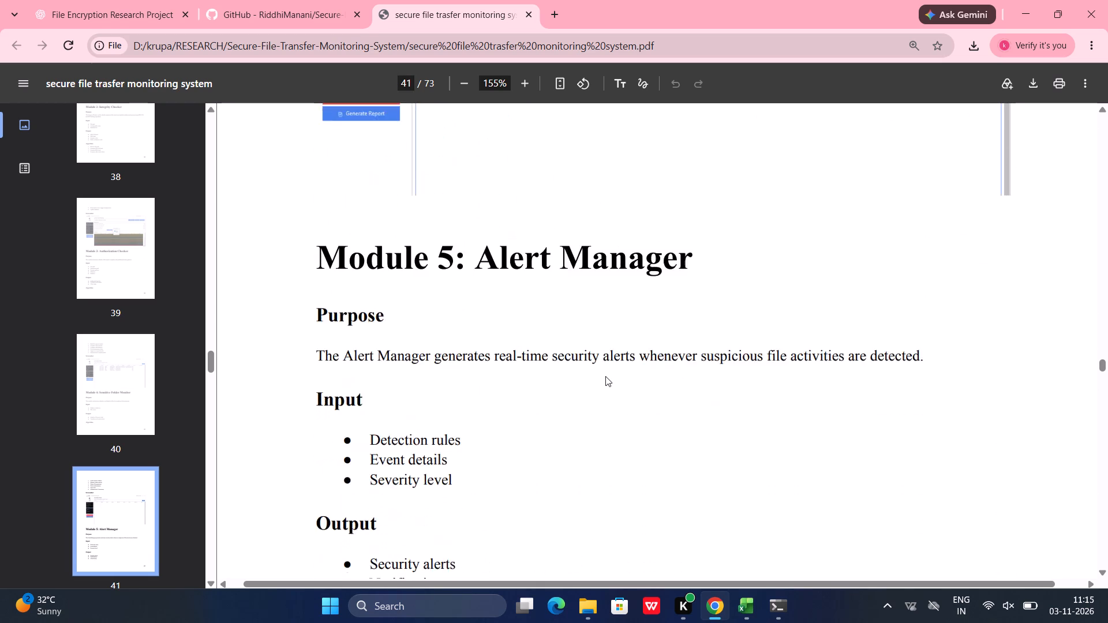
scroll(605, 376, "down", 8)
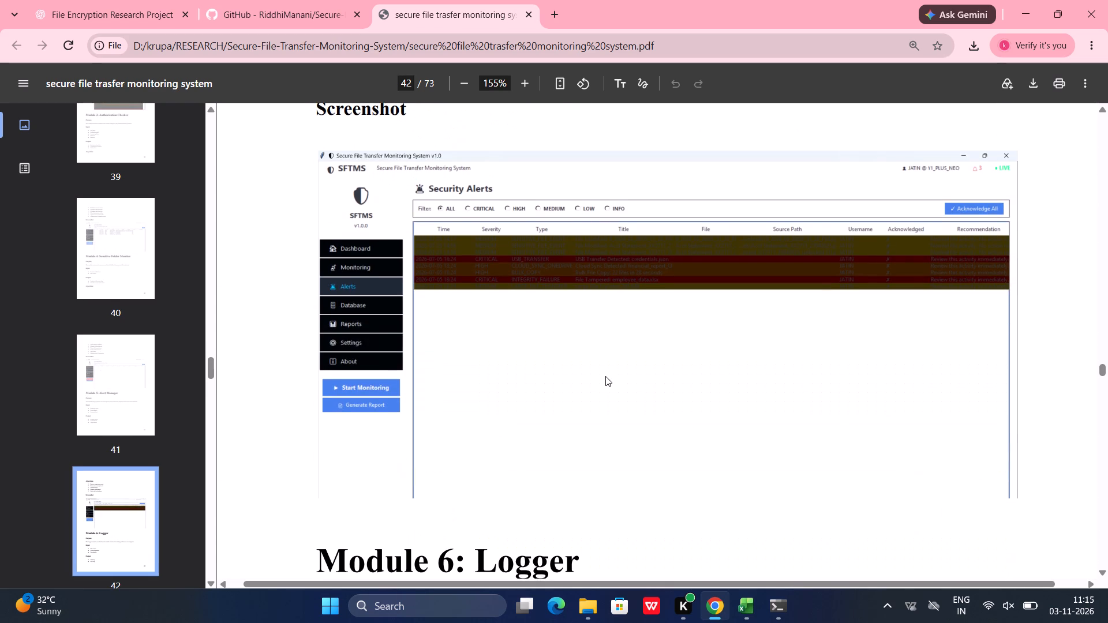
scroll(605, 376, "right", 1)
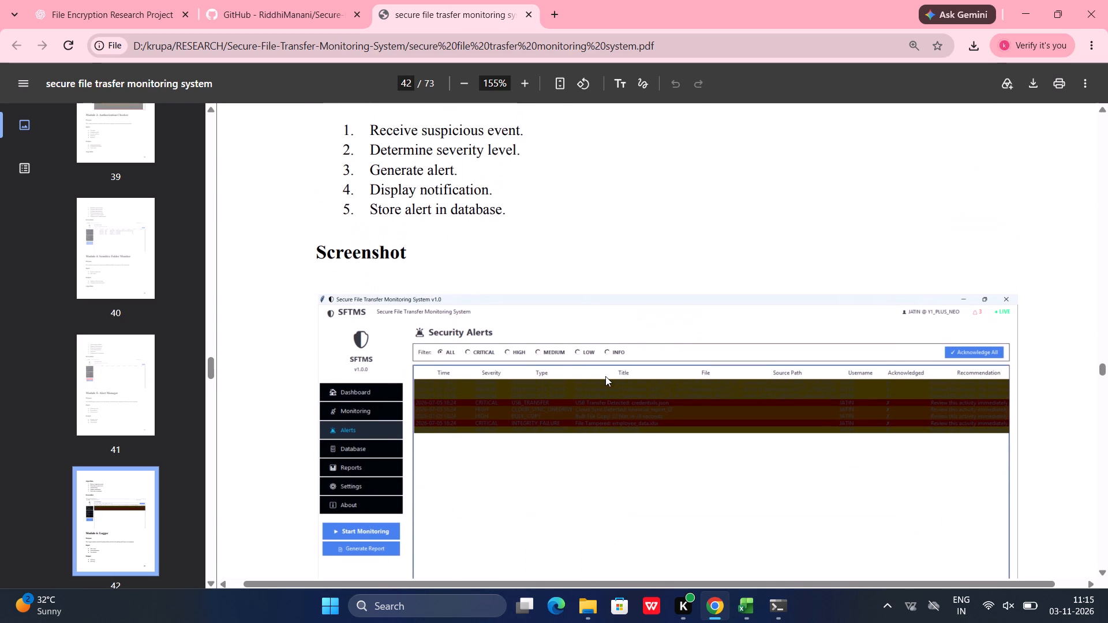
scroll(605, 376, "right", 1)
Examine the Module 6: Logger algorithm and Database Viewer screenshot, plus the Module 7: Database Manager output and algorithm.
scroll(605, 376, "down", 5)
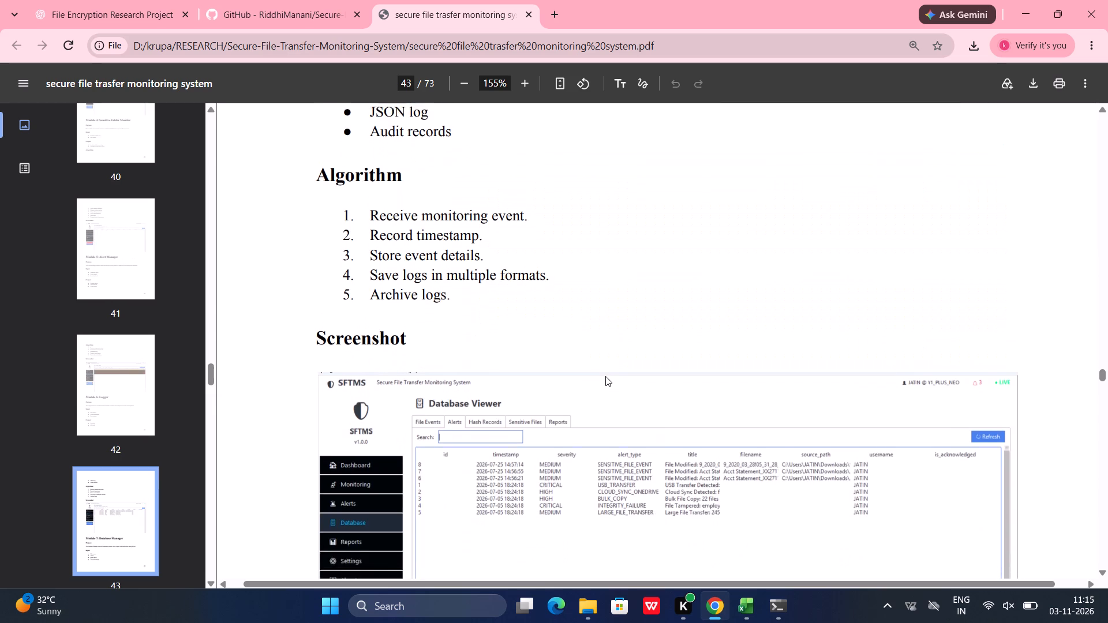
scroll(605, 376, "down", 4)
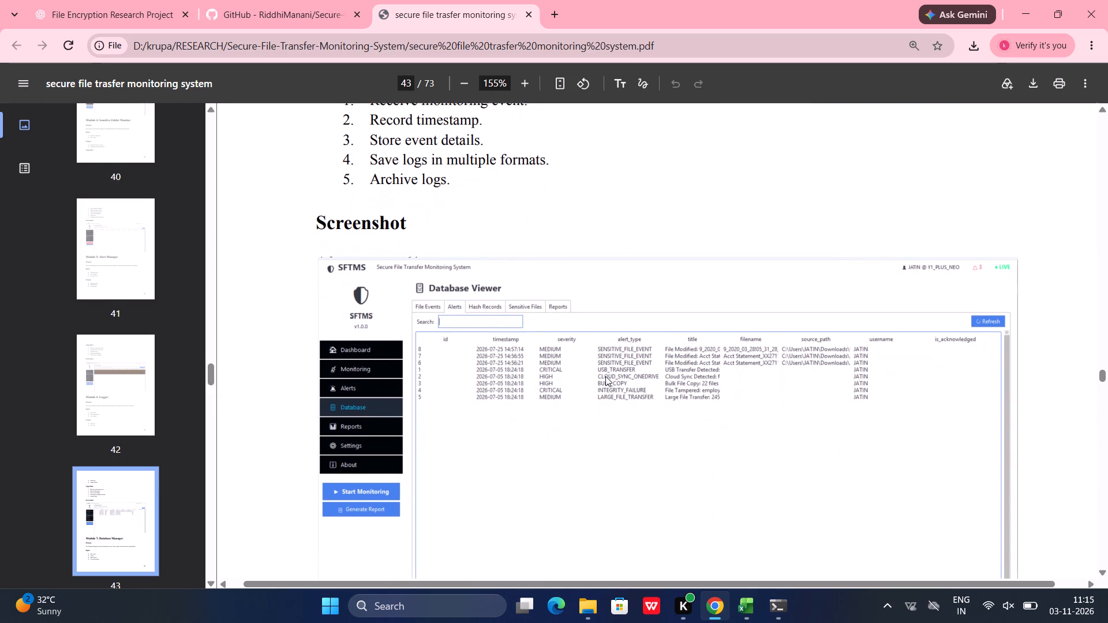
scroll(605, 376, "down", 1)
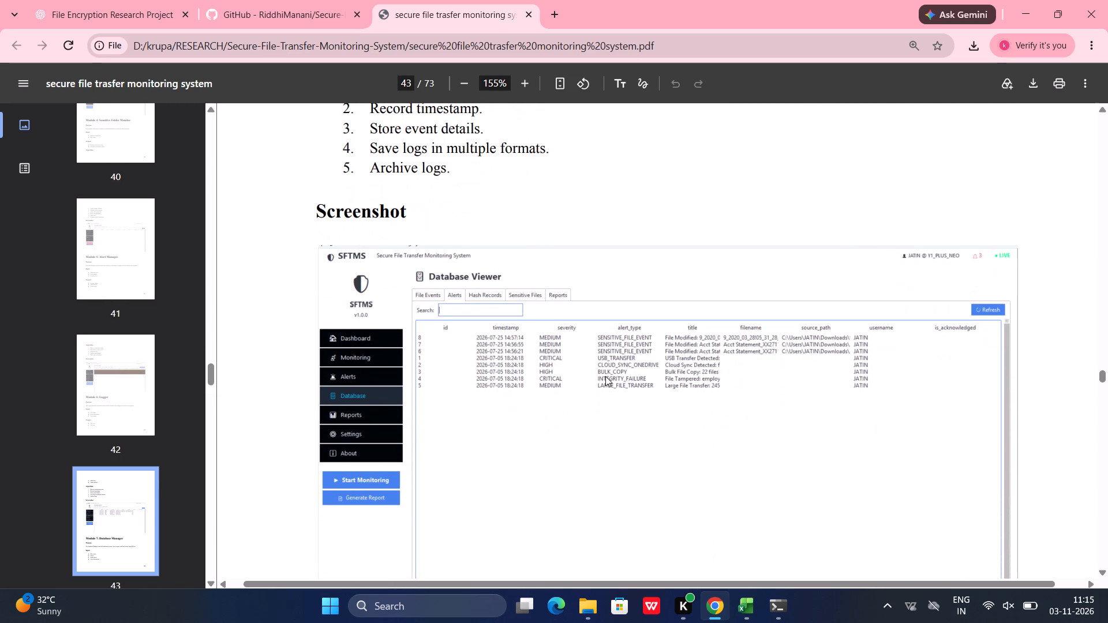
scroll(605, 376, "down", 7)
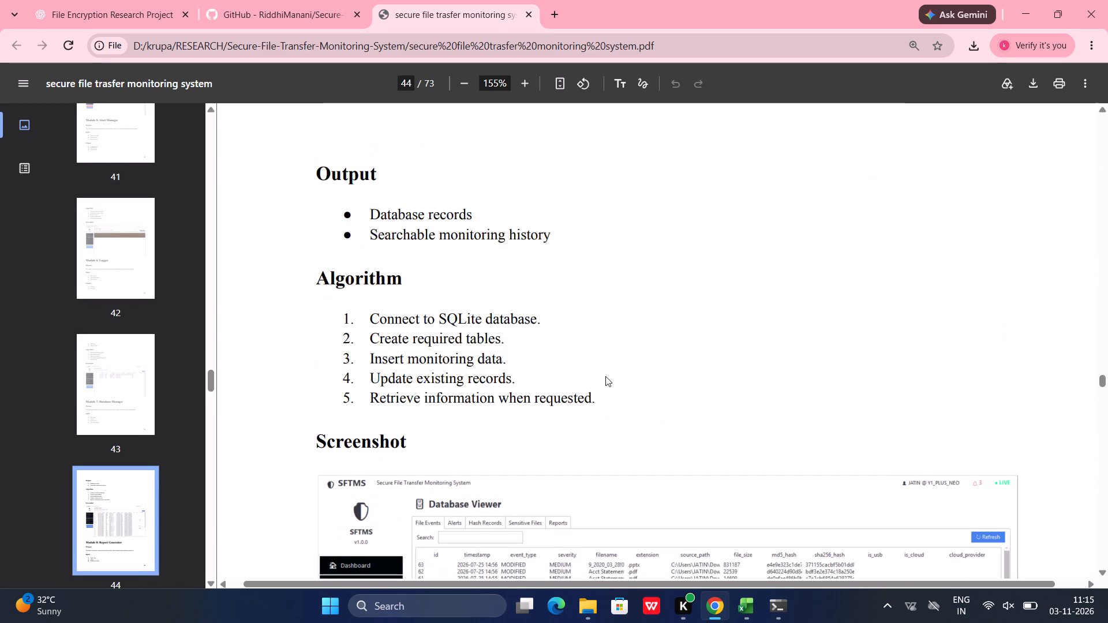
Review Module 7's Database Viewer screenshot, the Module 8: Report Generator section and the Module 9: Dashboard section.
scroll(605, 376, "down", 3)
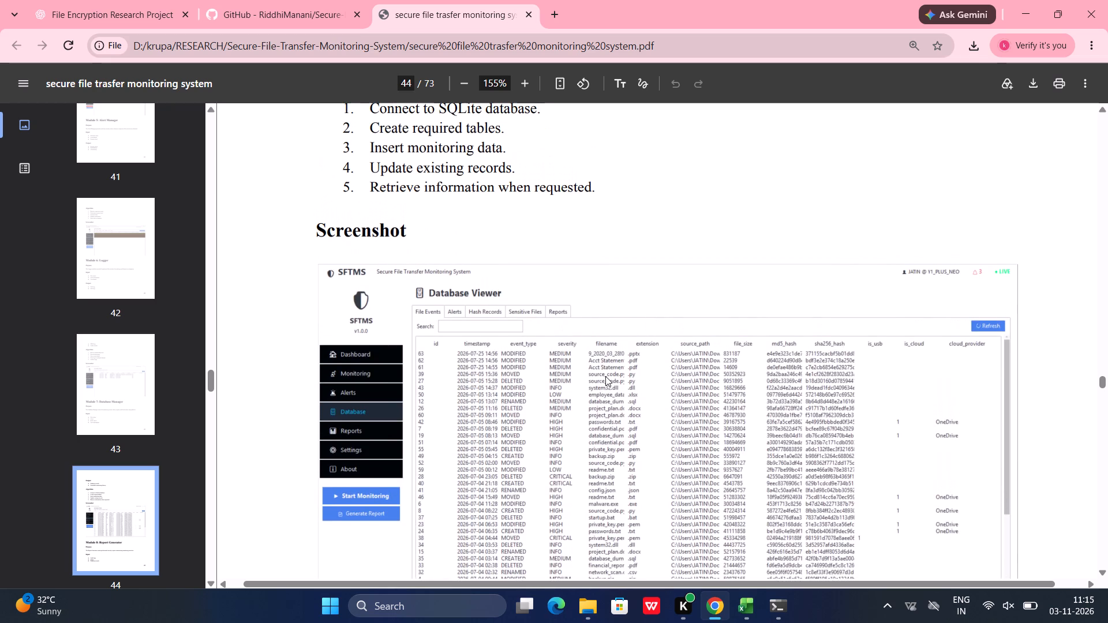
scroll(605, 376, "down", 3)
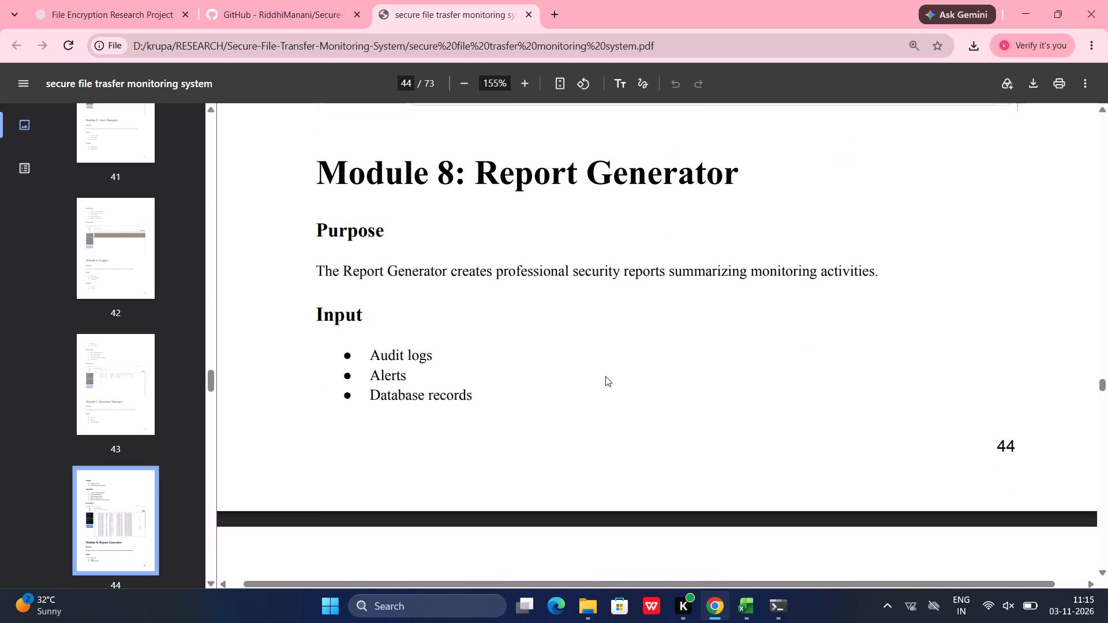
scroll(605, 376, "down", 6)
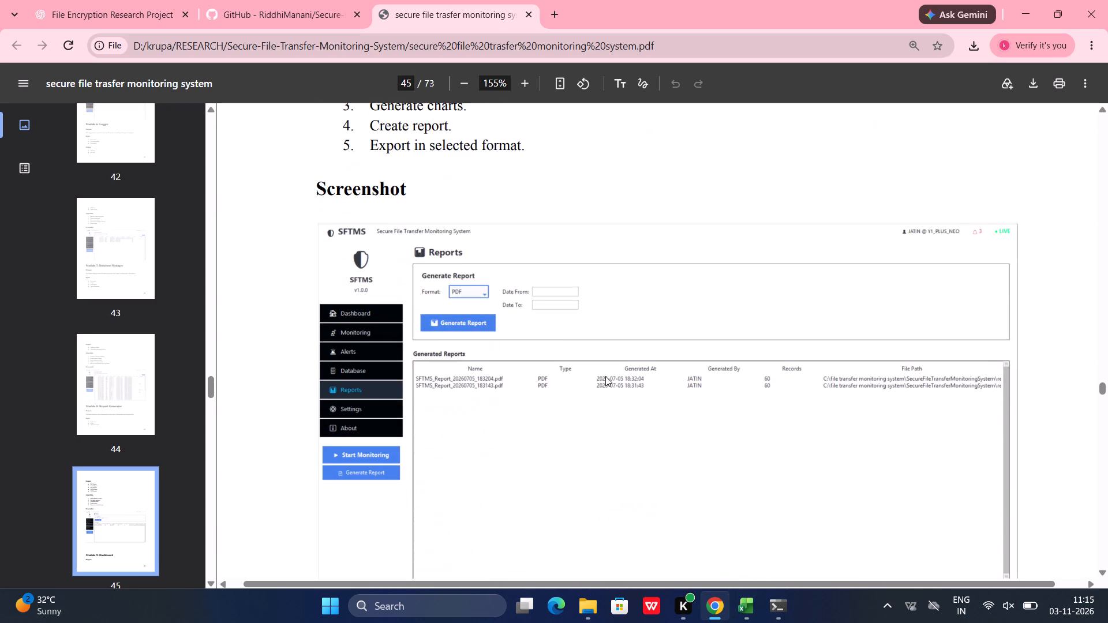
scroll(605, 376, "down", 4)
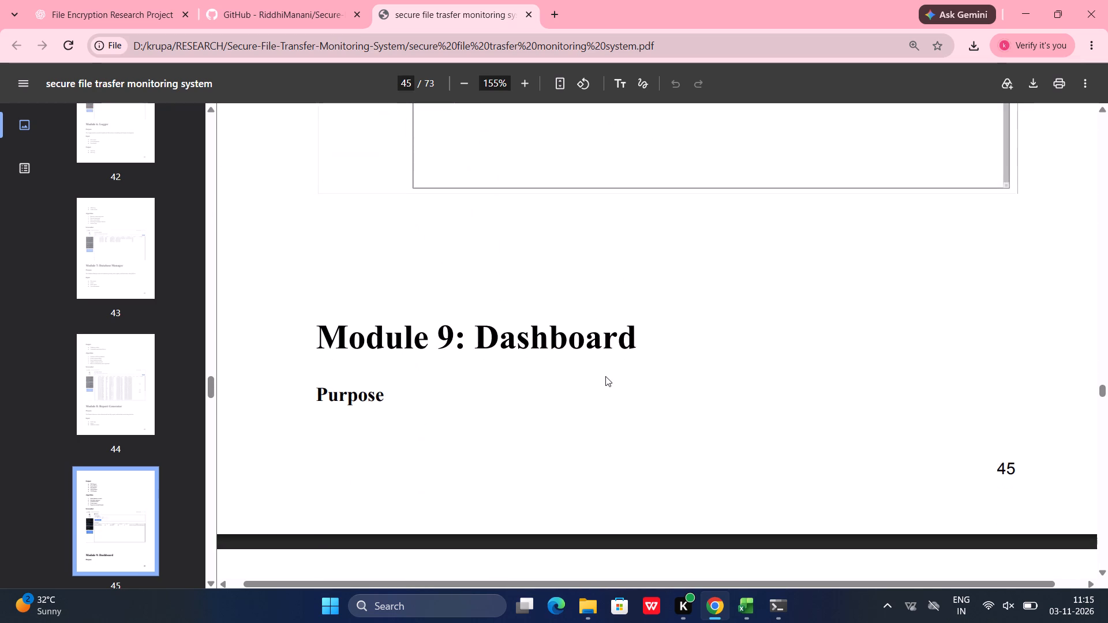
scroll(605, 376, "down", 11)
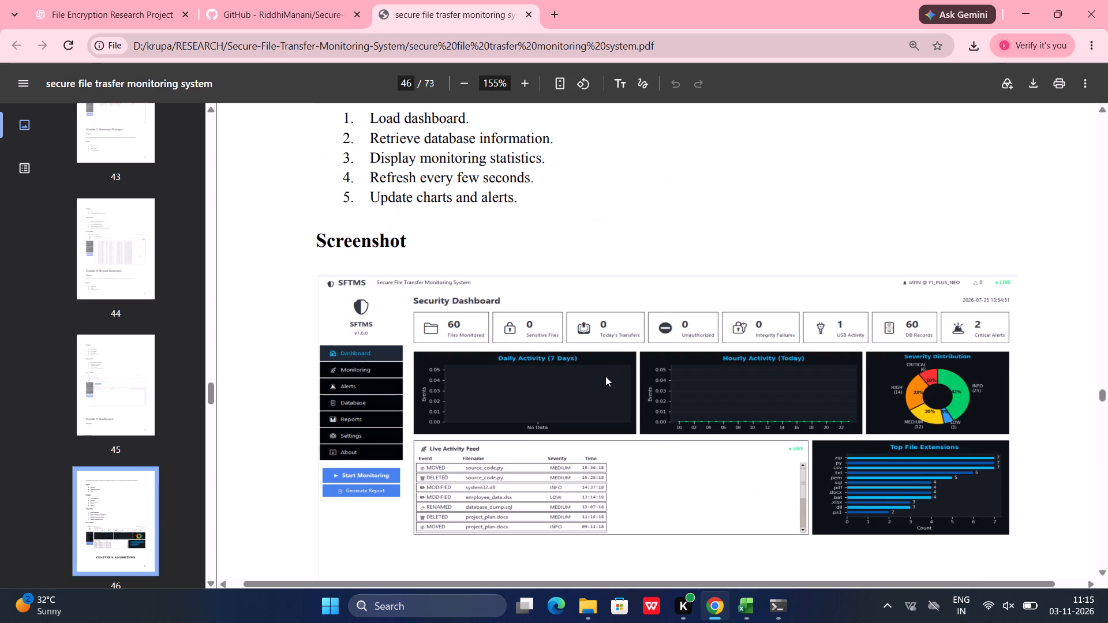
Skim Chapter 9: Algorithms, from the hash generation and integrity verification sections to the 9.9 Alert Generation Algorithm.
scroll(605, 376, "down", 7)
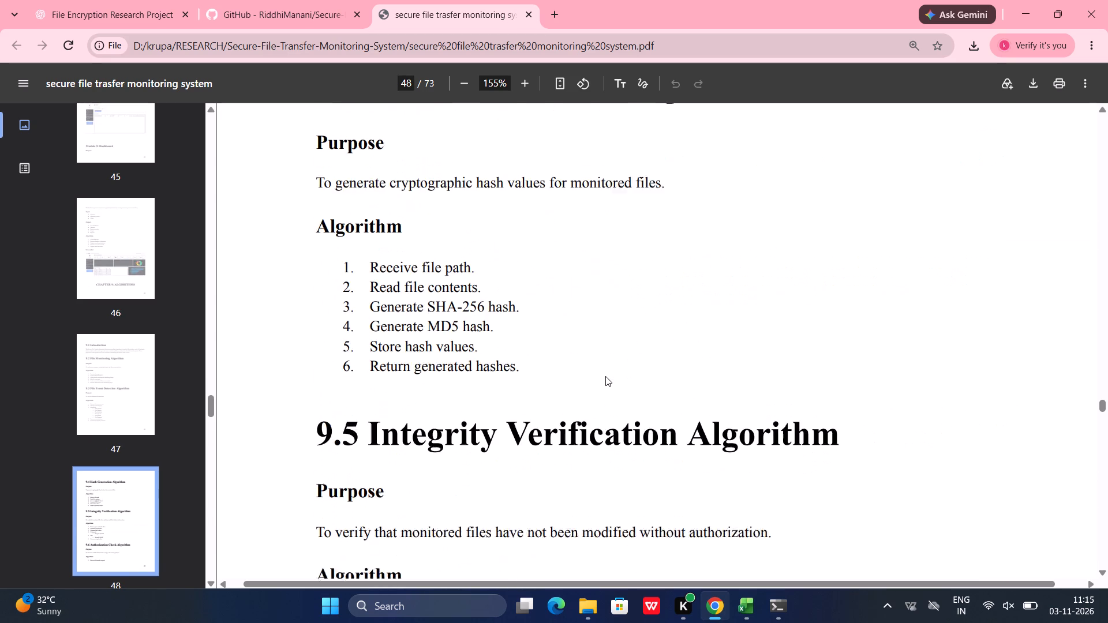
scroll(605, 376, "down", 9)
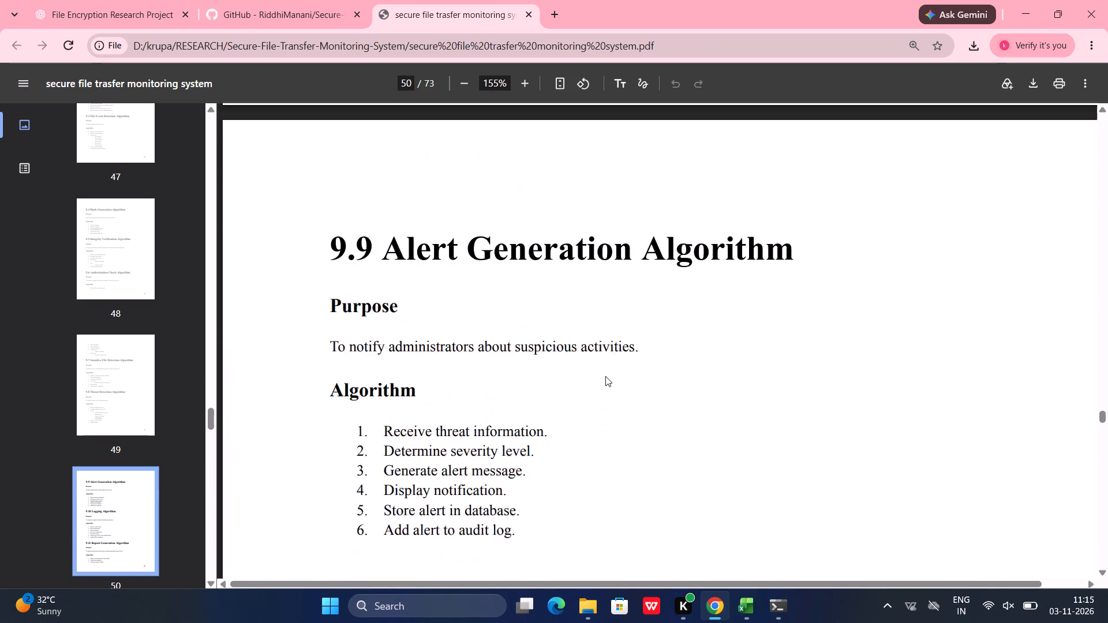
scroll(605, 376, "down", 14)
Go back through the report to the table of contents on pages 5 and 6 and check its module entries.
scroll(605, 376, "up", 16)
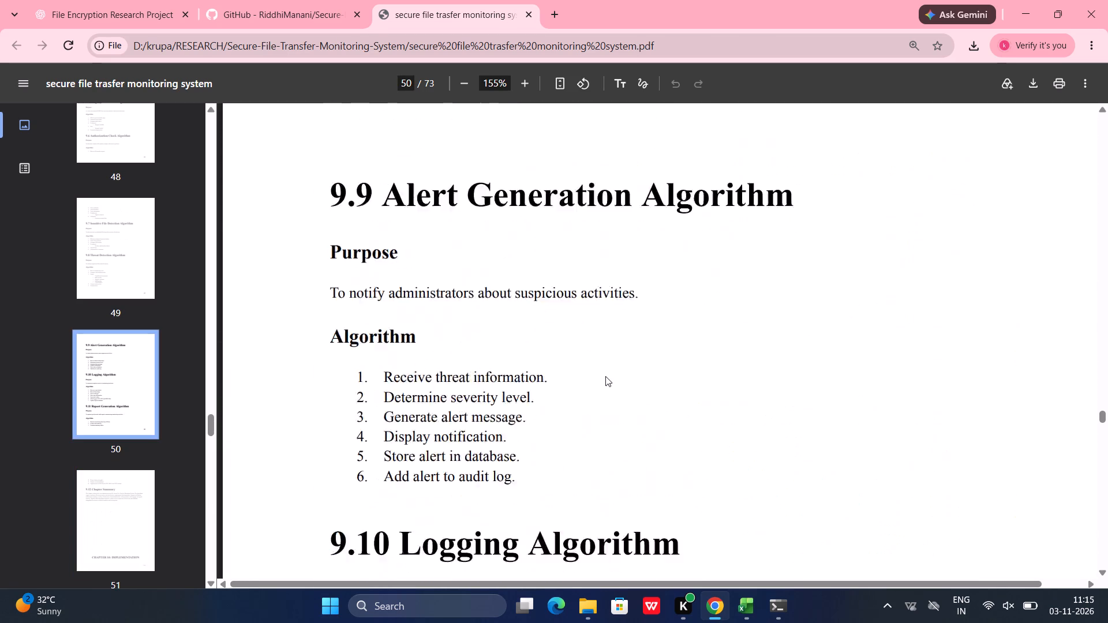
scroll(605, 376, "up", 16)
scroll(605, 376, "up", 18)
scroll(605, 376, "up", 18)
scroll(605, 376, "up", 15)
scroll(605, 376, "up", 14)
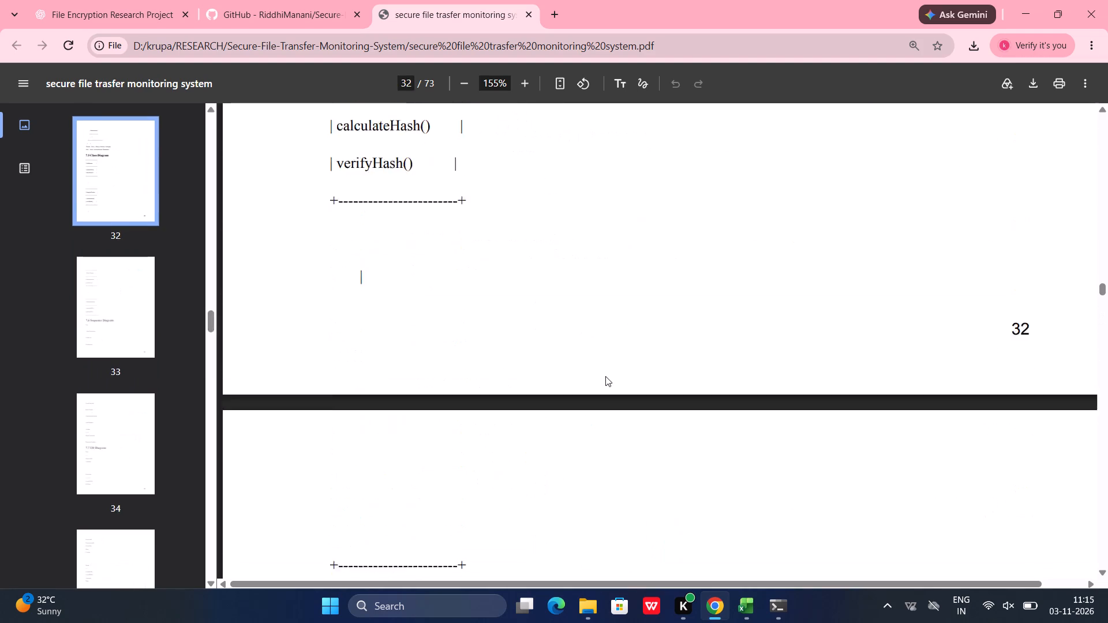
scroll(605, 376, "up", 16)
scroll(605, 376, "up", 14)
scroll(605, 376, "up", 16)
scroll(605, 376, "up", 15)
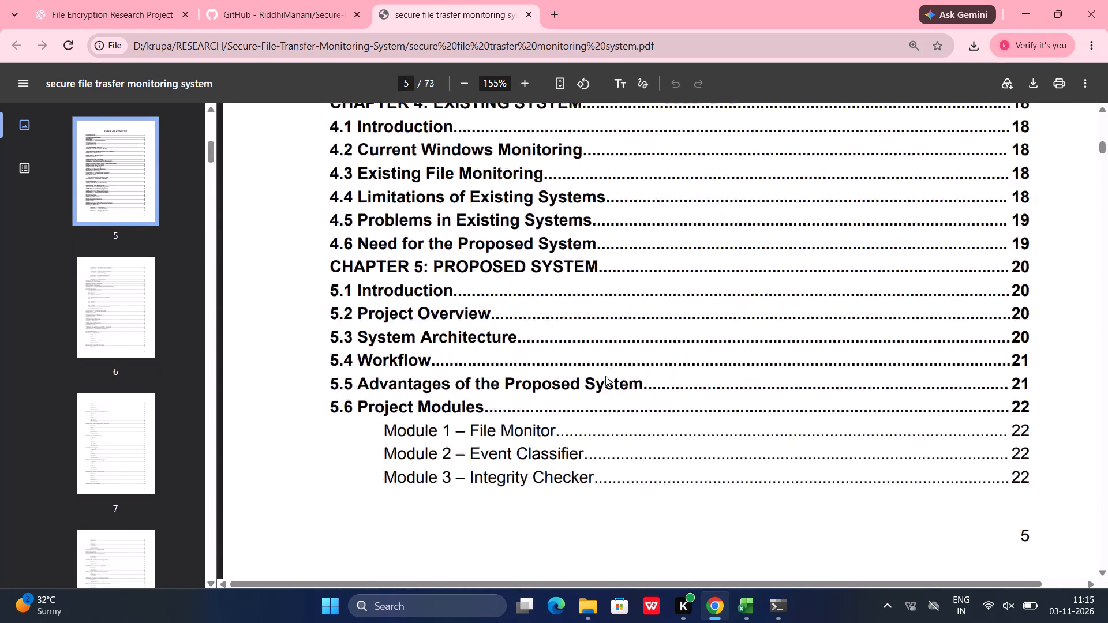
scroll(605, 376, "down", 19)
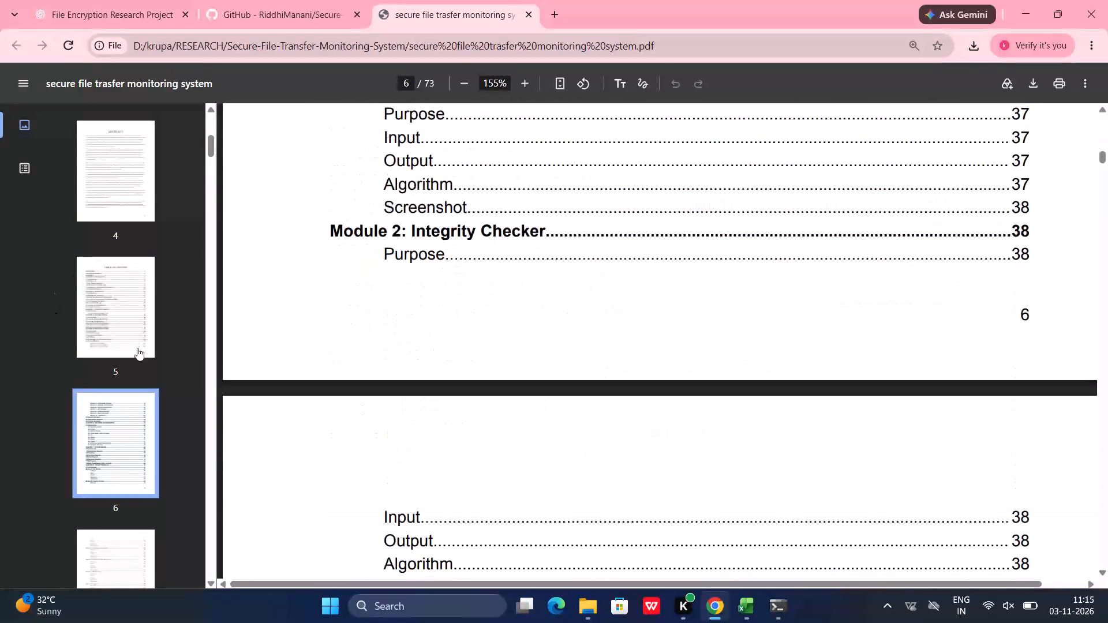
Jump to page 38 of the report, which holds the Real-Time Monitoring screenshot.
scroll(137, 348, "down", 11)
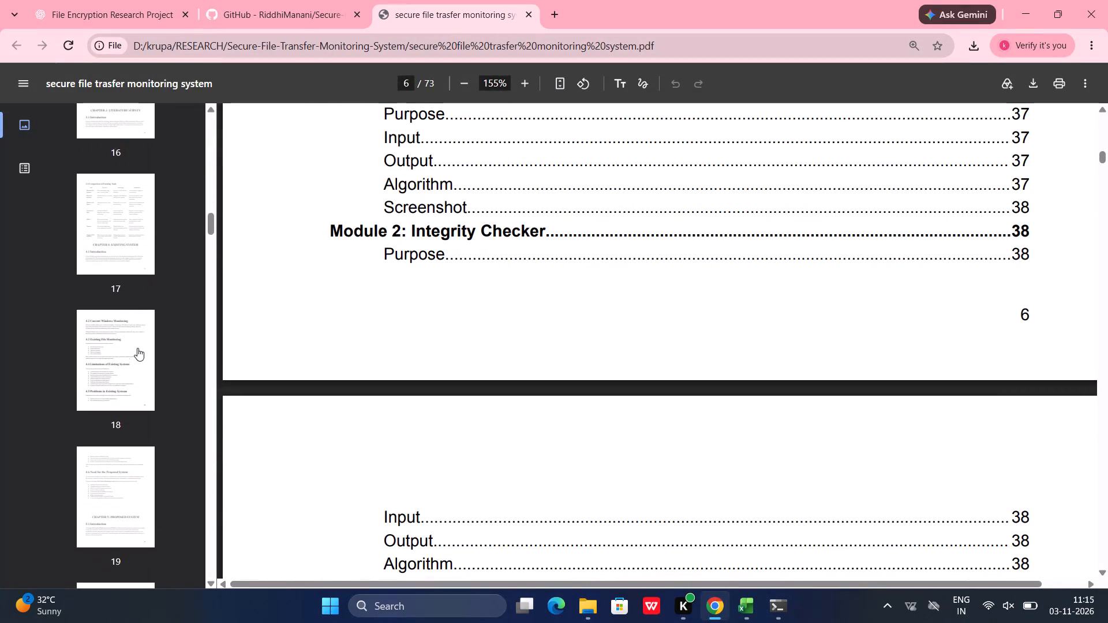
scroll(137, 348, "down", 11)
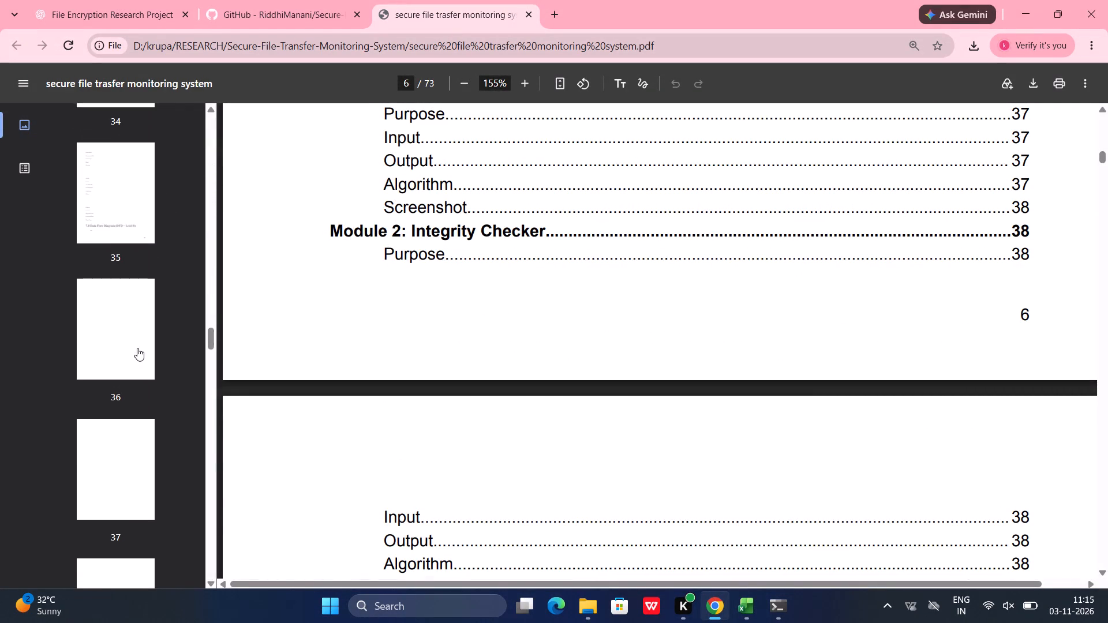
scroll(137, 348, "down", 4)
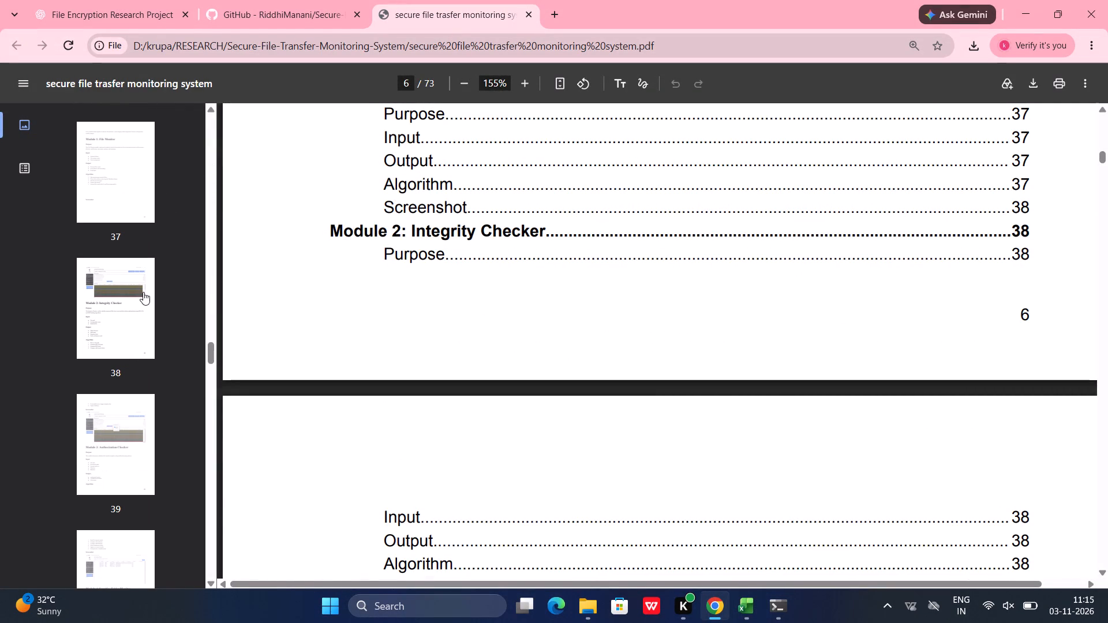
left_click(118, 288)
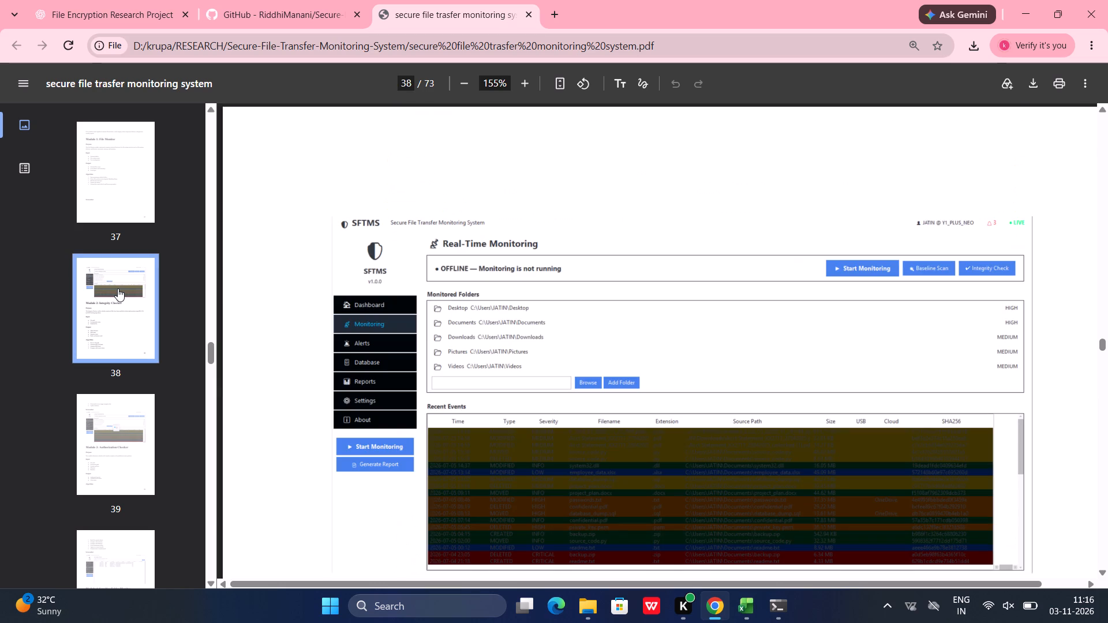
Jump to page 46 and review the Module 9: Dashboard input, output, algorithm and Security Dashboard screenshot.
scroll(113, 311, "down", 5)
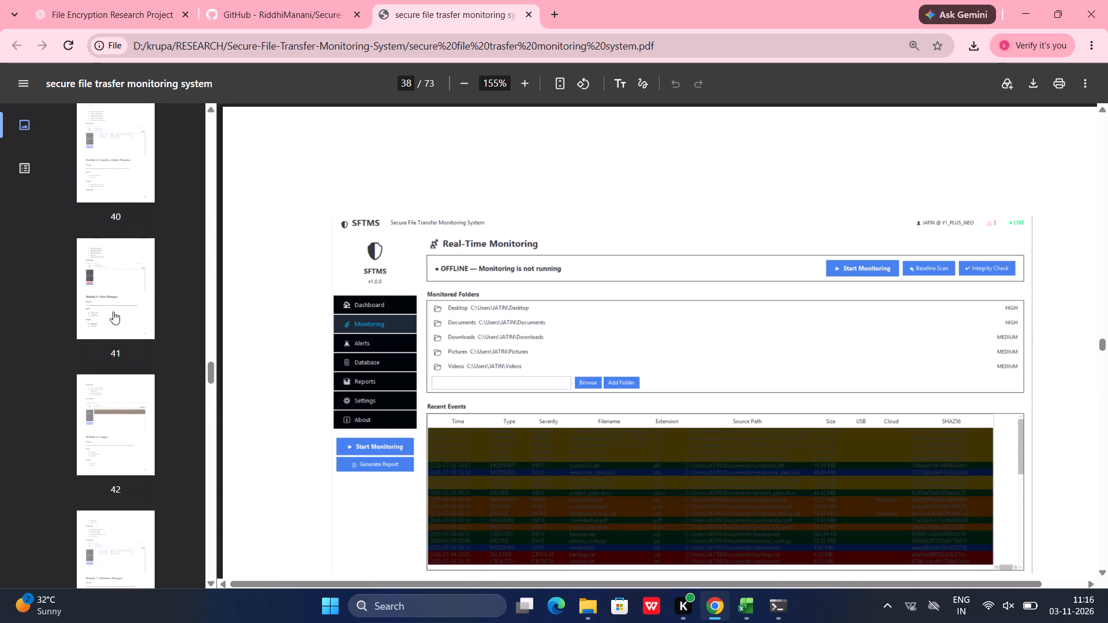
scroll(113, 311, "down", 7)
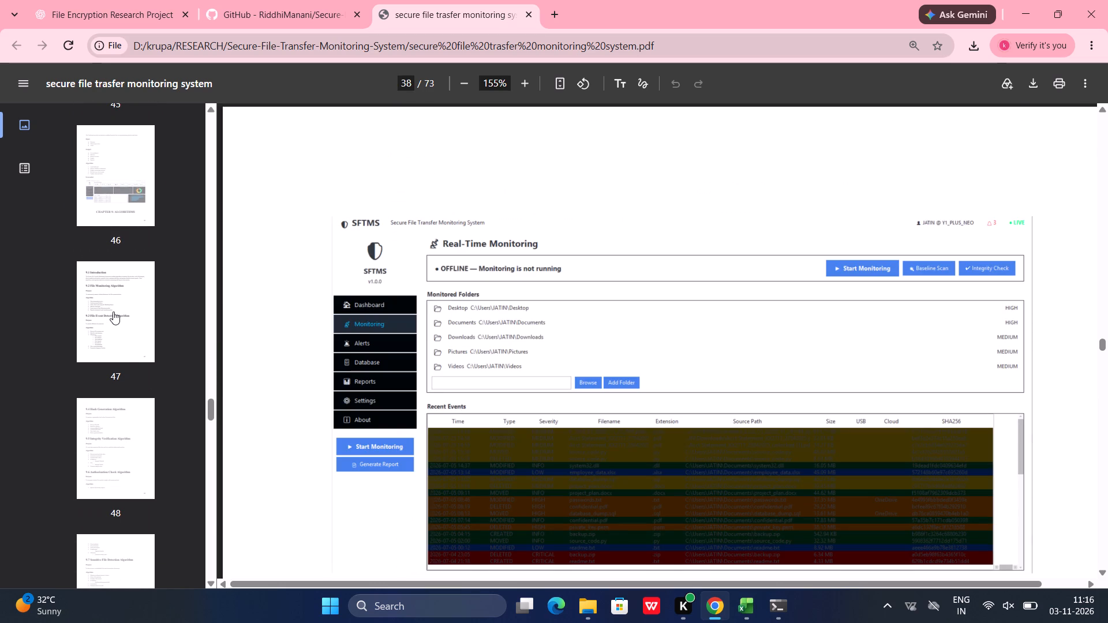
scroll(113, 311, "up", 1)
left_click(113, 189)
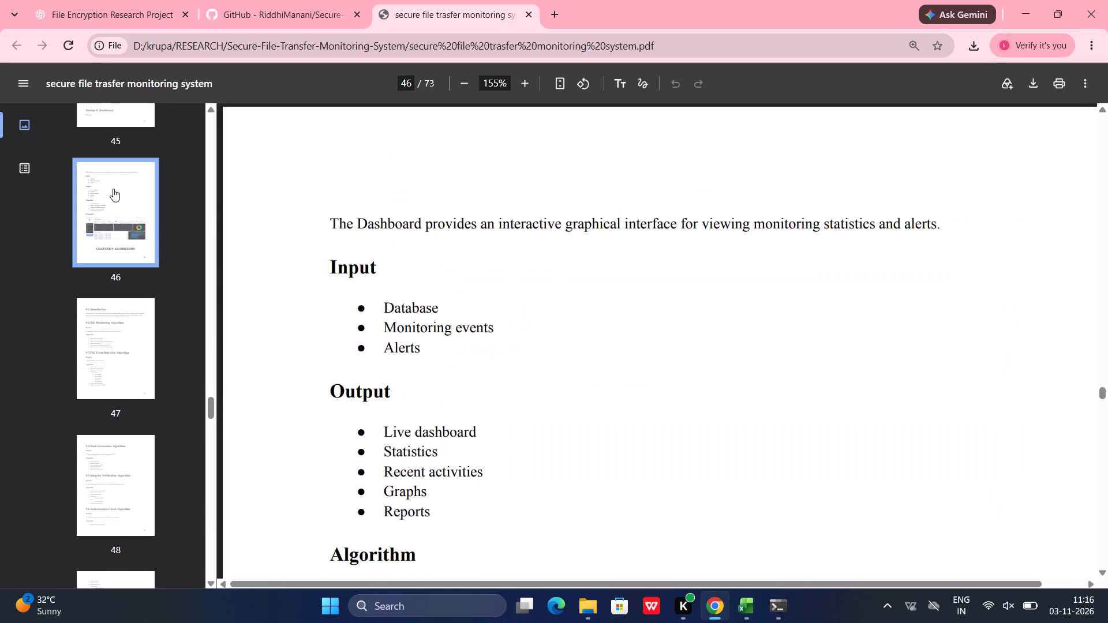
scroll(552, 297, "down", 2)
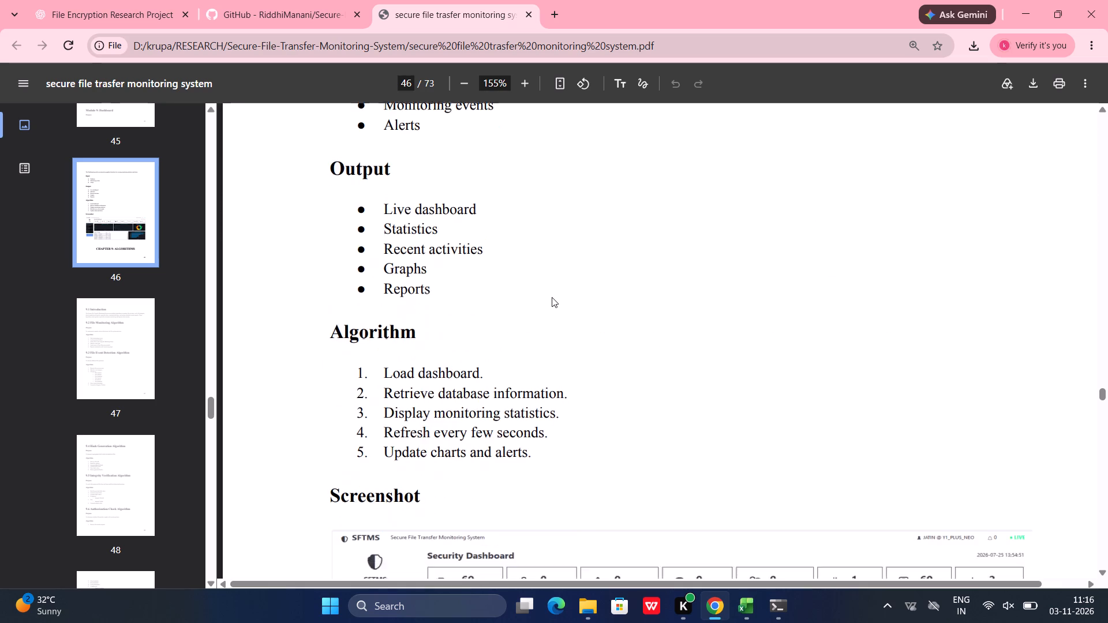
scroll(552, 297, "down", 3)
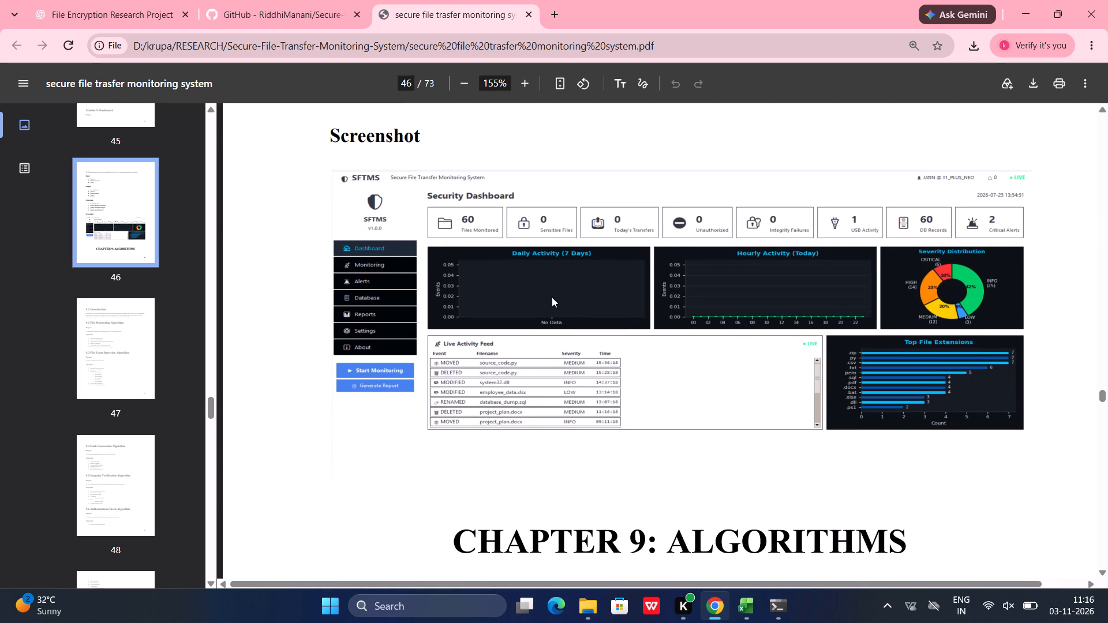
Enlarge the Security Dashboard screenshot to 218%, examine its full width of charts and activity feed, and reduce the zoom to 157%.
scroll(552, 297, "down", 2)
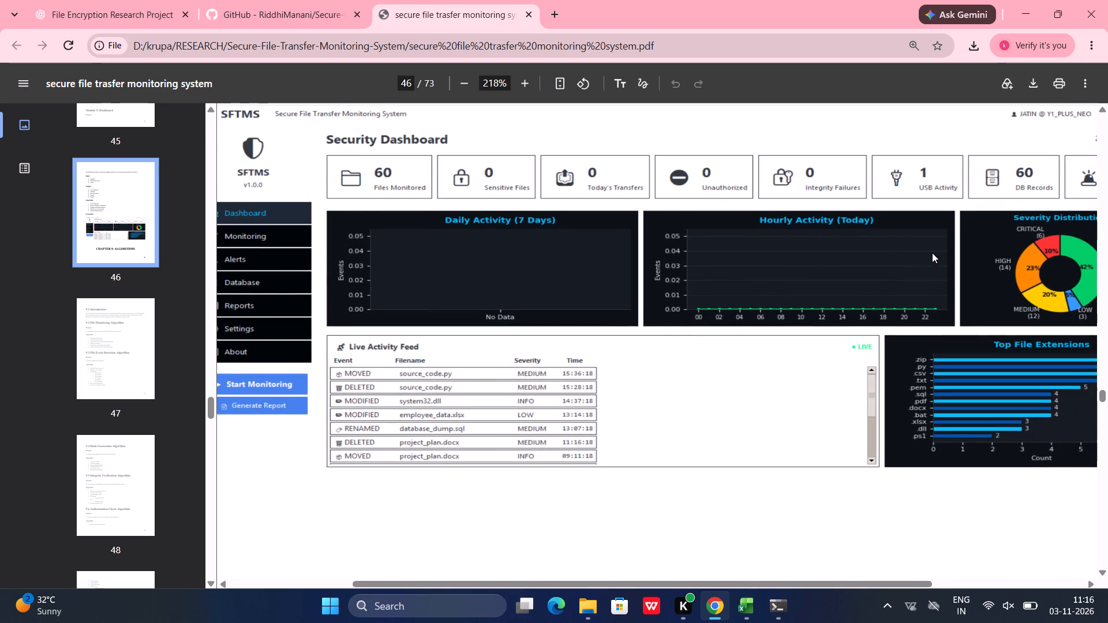
scroll(933, 259, "up", 1)
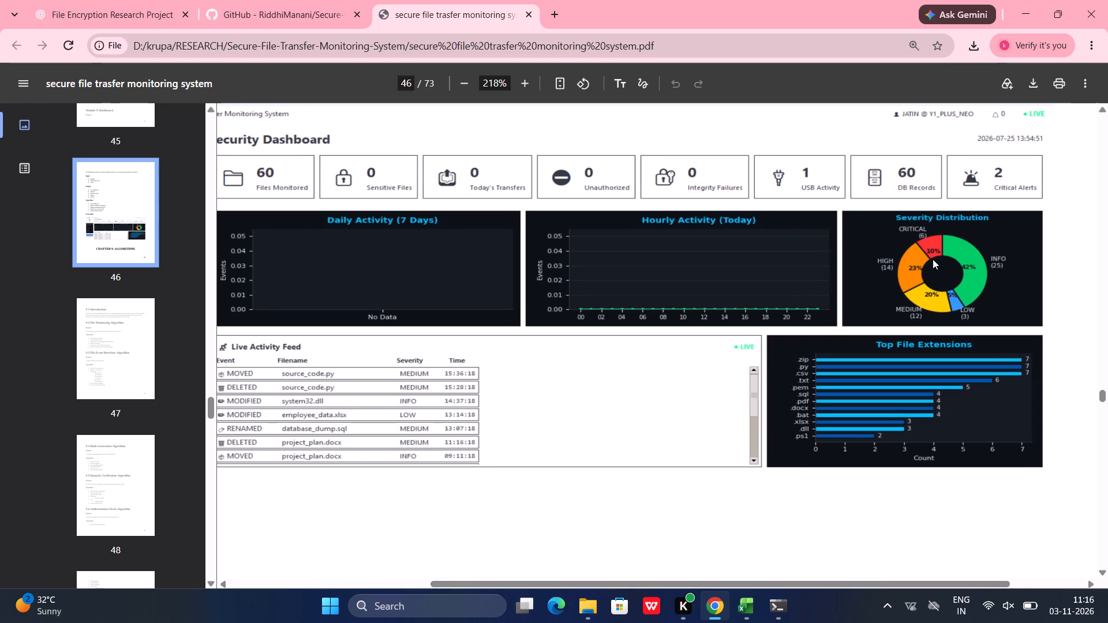
scroll(933, 259, "up", 2)
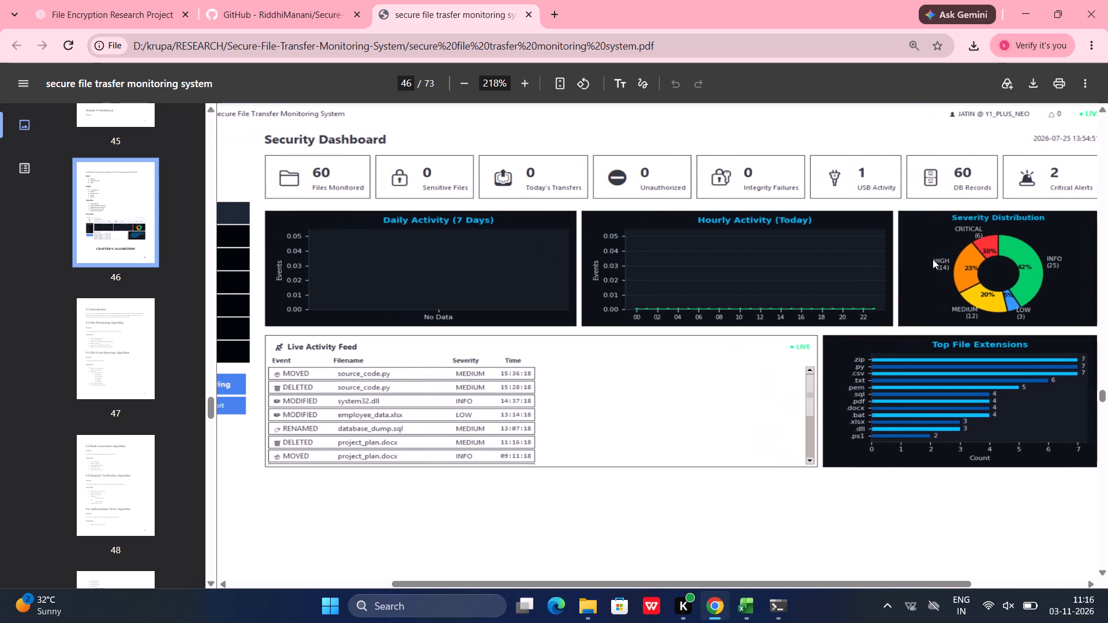
scroll(933, 259, "up", 2)
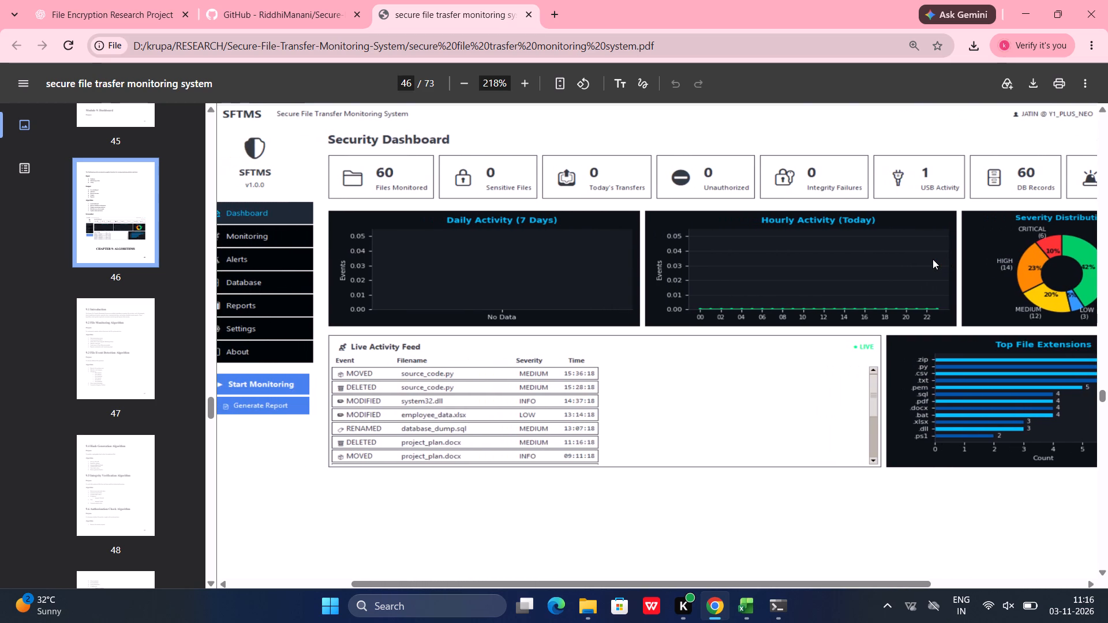
scroll(933, 259, "up", 1)
scroll(471, 309, "right", 2)
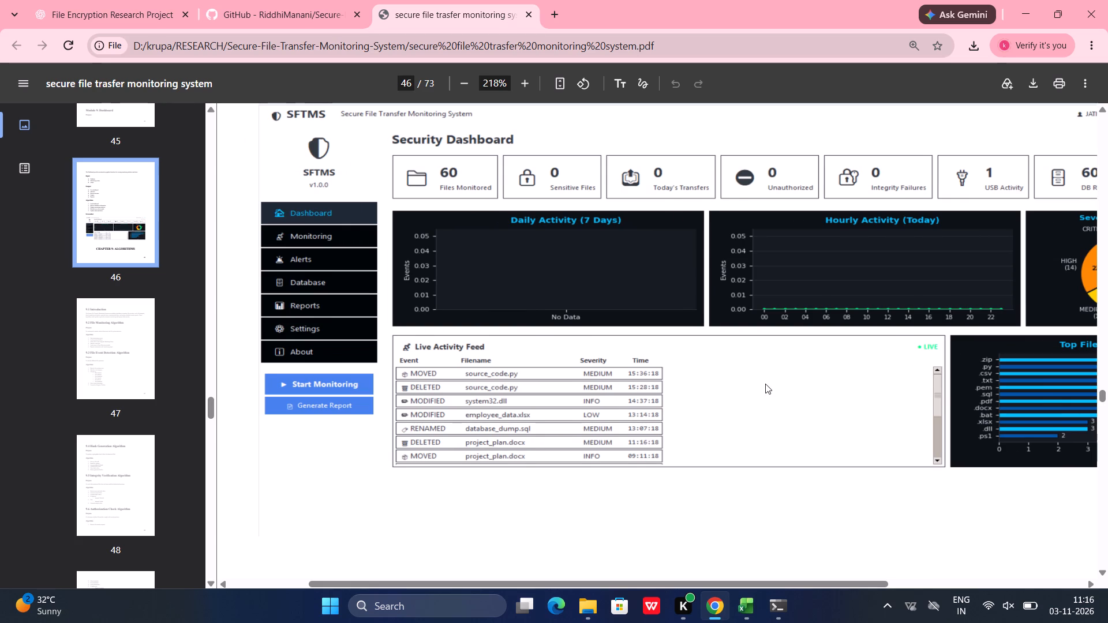
scroll(765, 384, "left", 3)
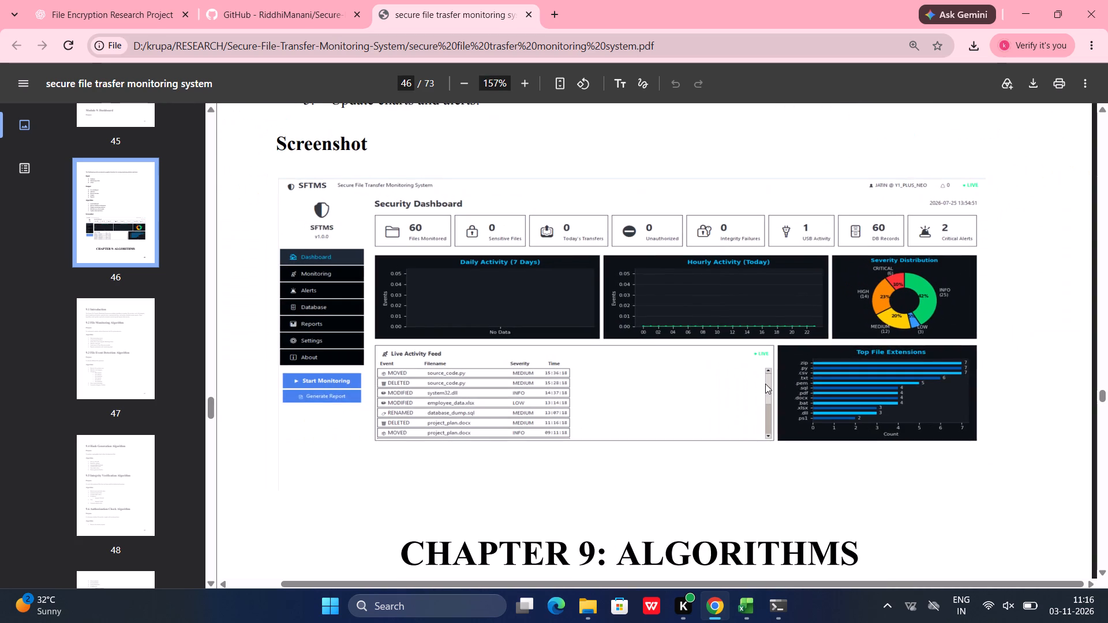
Look ahead at 9.1 Introduction and 9.2 File Monitoring Algorithm, and return to the Security Dashboard screenshot on page 46.
scroll(841, 392, "down", 6)
scroll(841, 392, "up", 1)
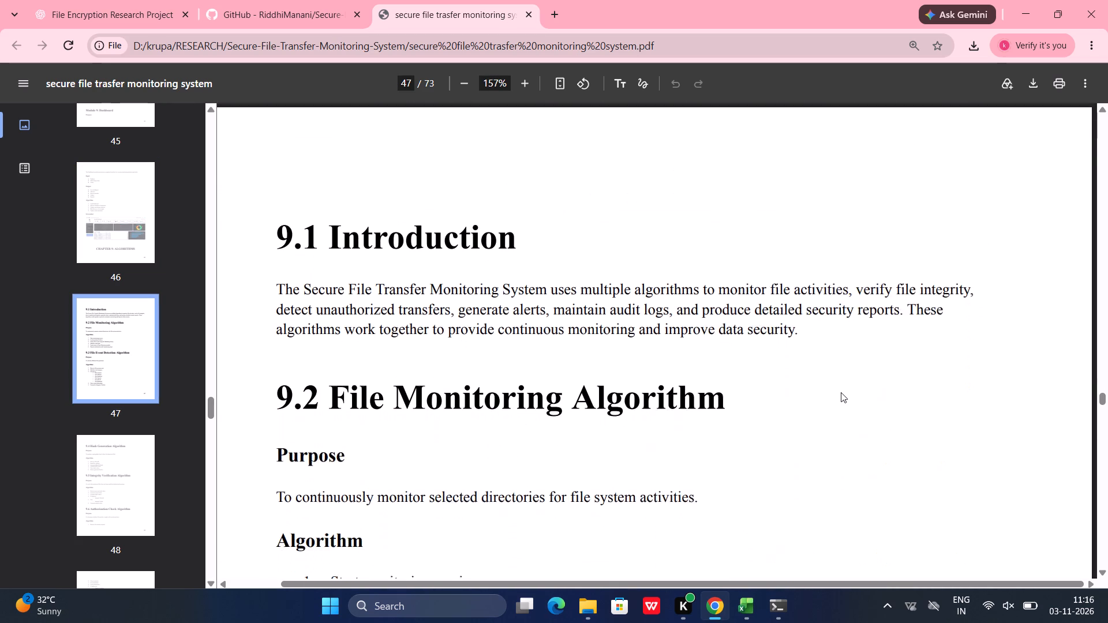
scroll(841, 392, "up", 5)
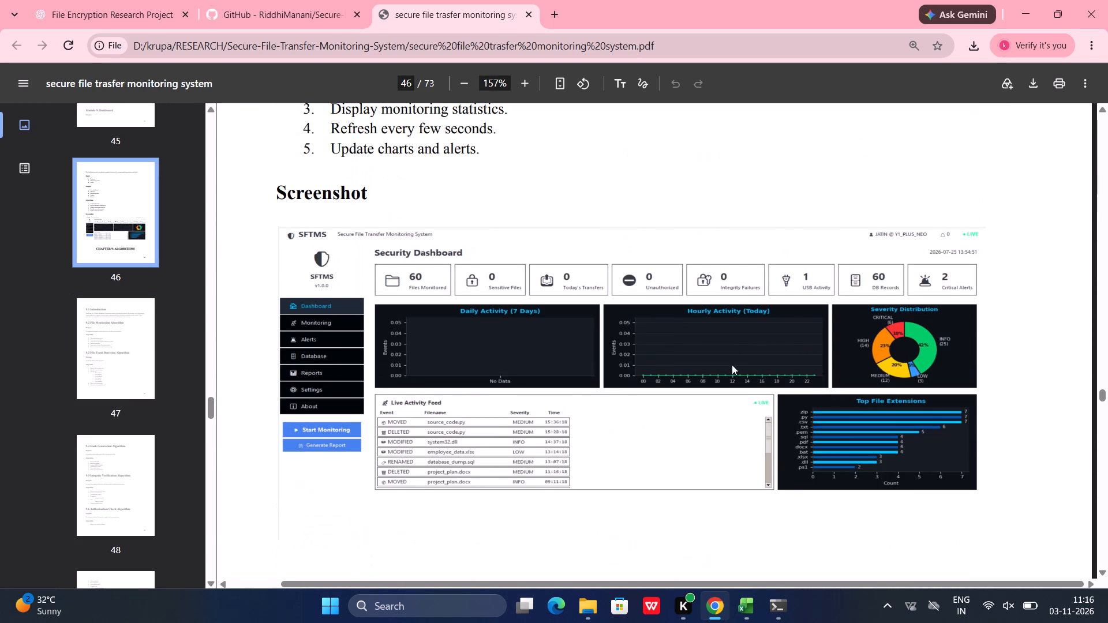
left_click(732, 366)
left_click(732, 366)
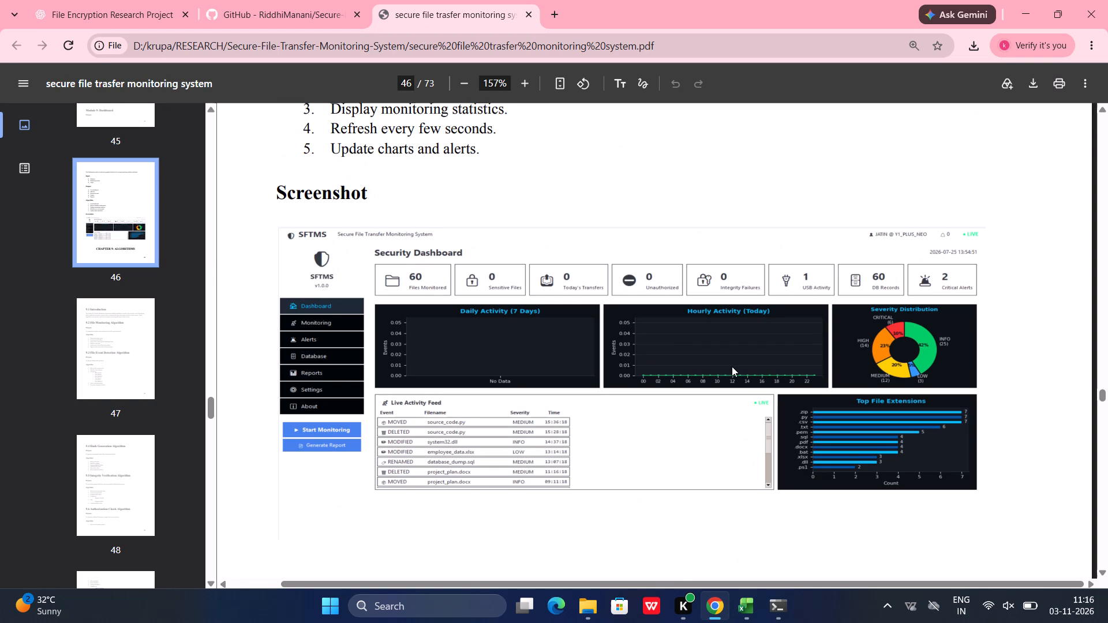
left_click(658, 278)
Save a copy of the PDF report in D:\krupa\RESEARCH under the name "secure file trasfer monitoring system".
left_click(1034, 85)
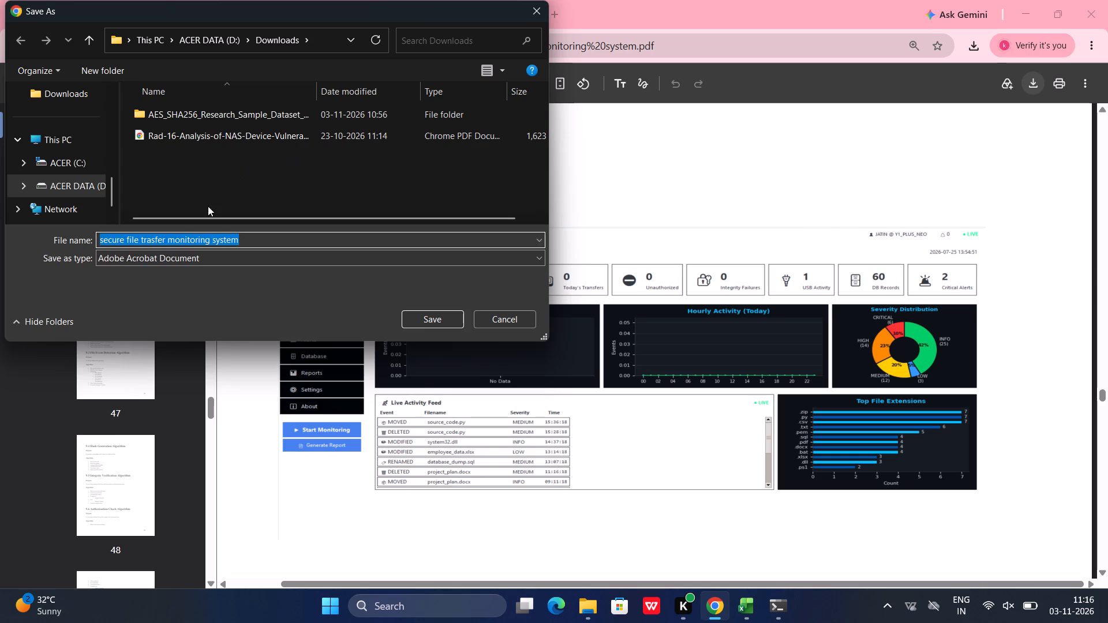
left_click(239, 238)
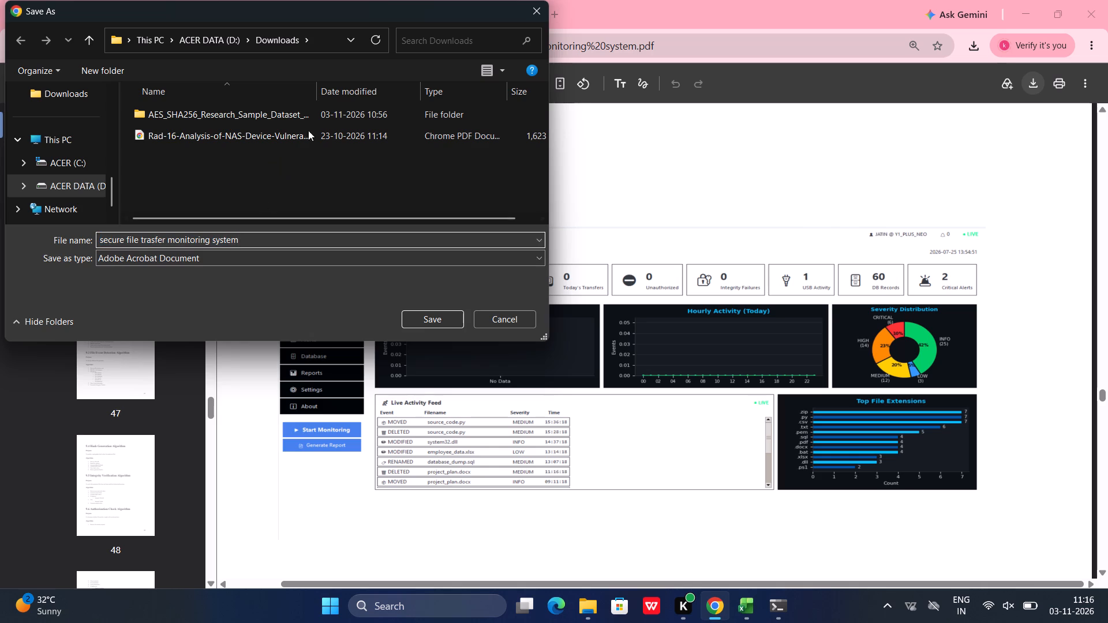
left_click(59, 179)
scroll(167, 169, "down", 1)
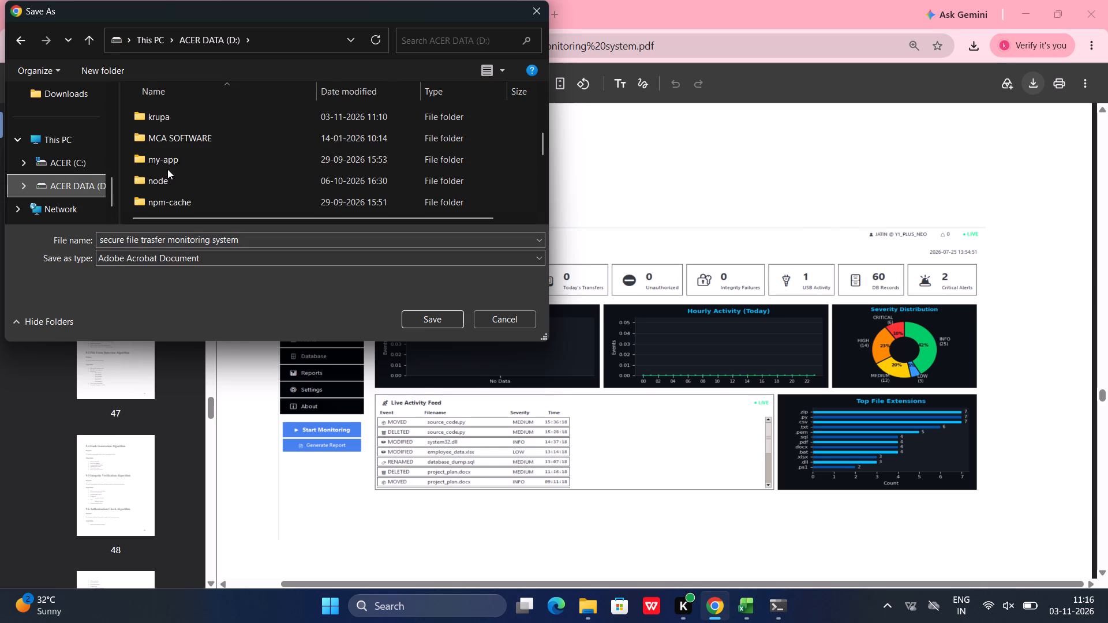
scroll(167, 169, "down", 2)
scroll(167, 169, "up", 1)
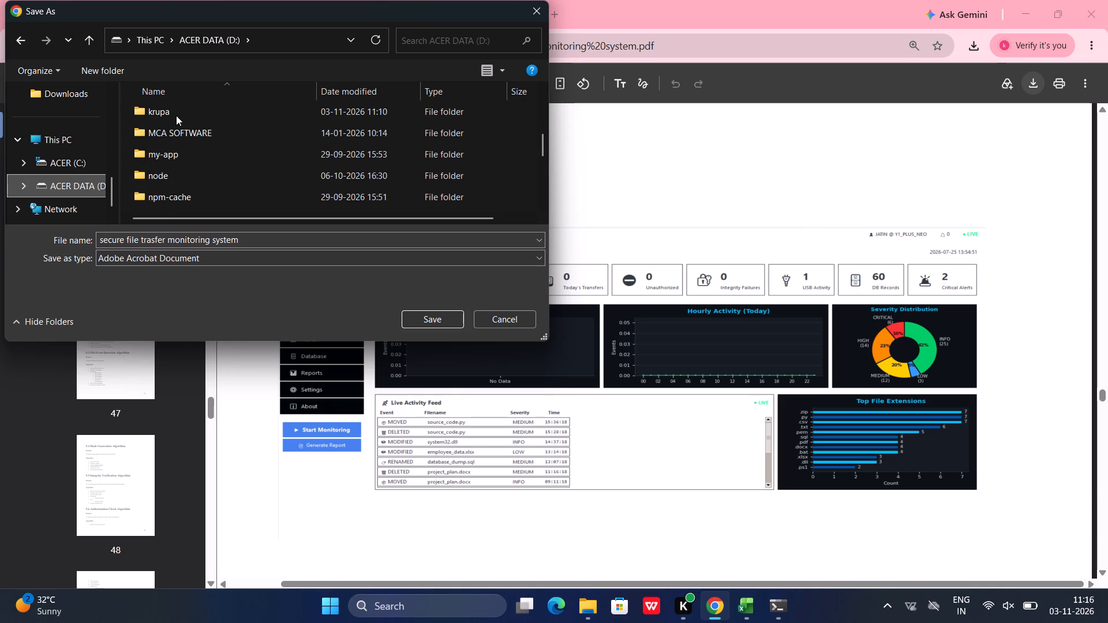
double_click(178, 115)
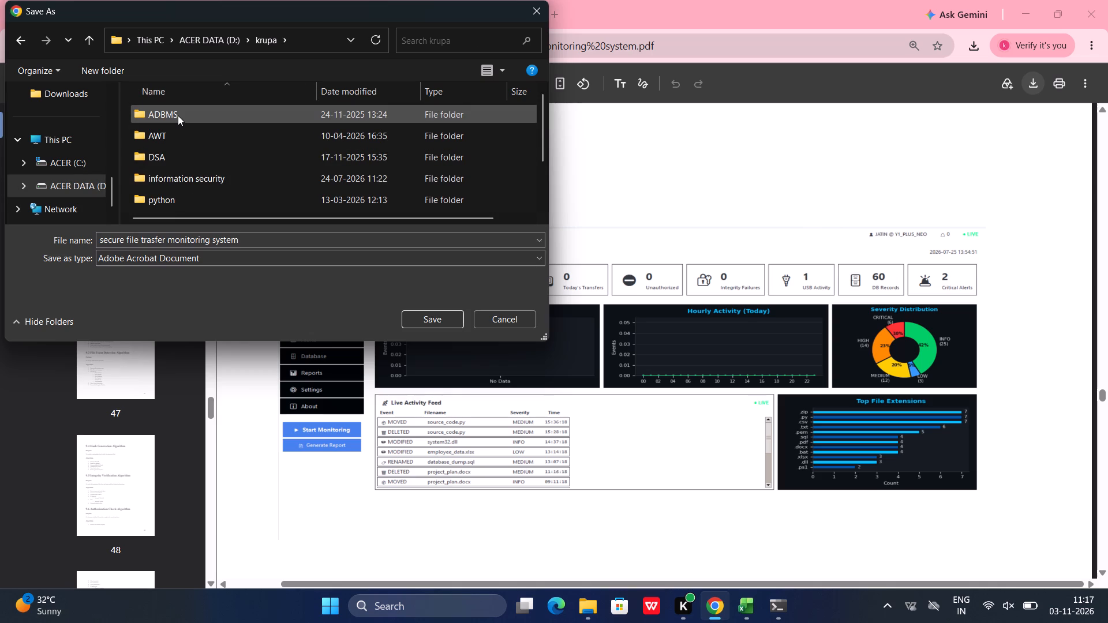
scroll(178, 115, "down", 1)
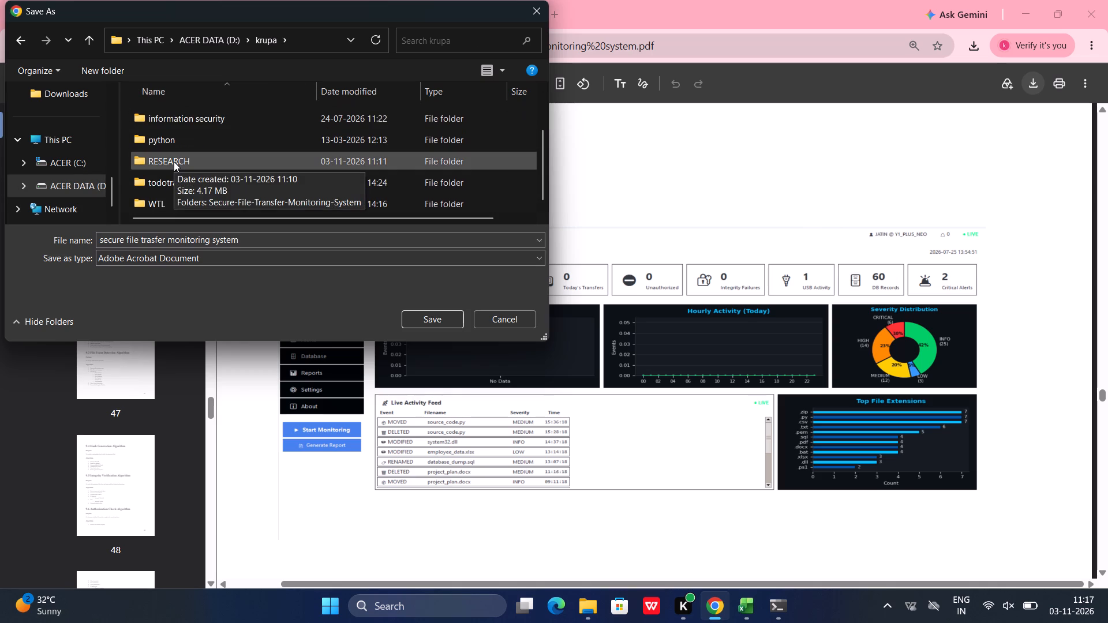
double_click(174, 162)
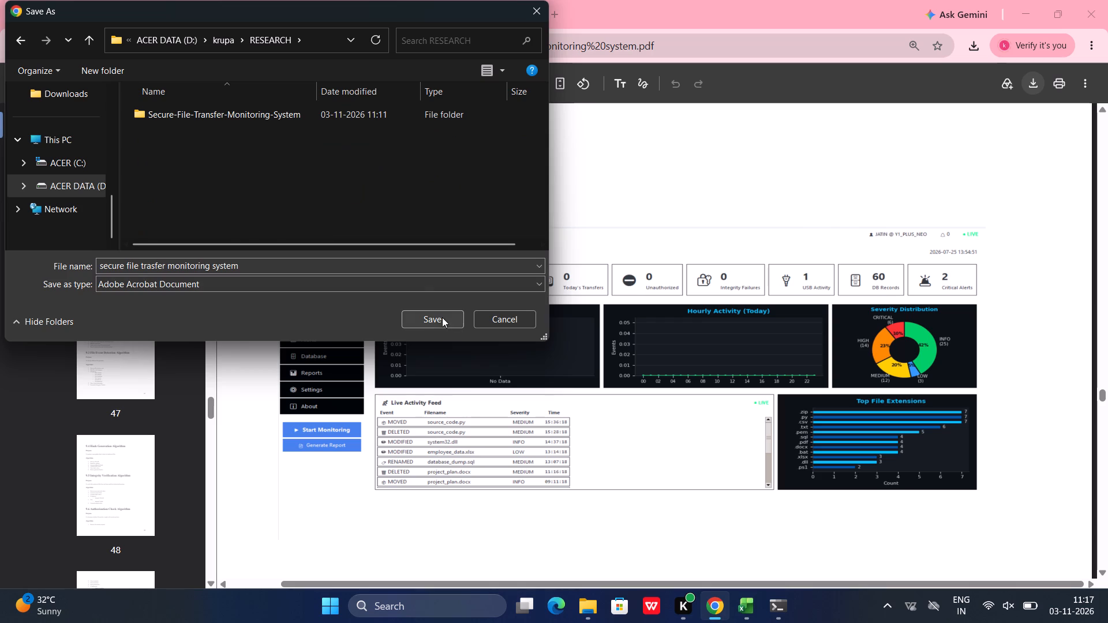
left_click(442, 317)
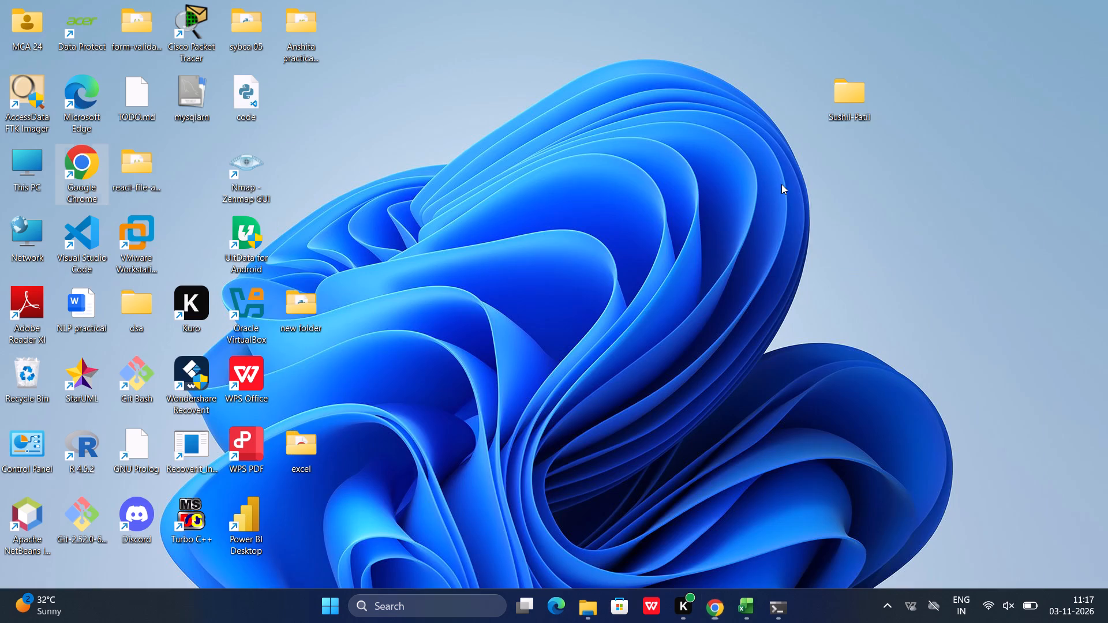
Switch to File Explorer, go to krupa > RESEARCH, and open the saved "secure file trasfer monitoring system" PDF.
left_click(591, 602)
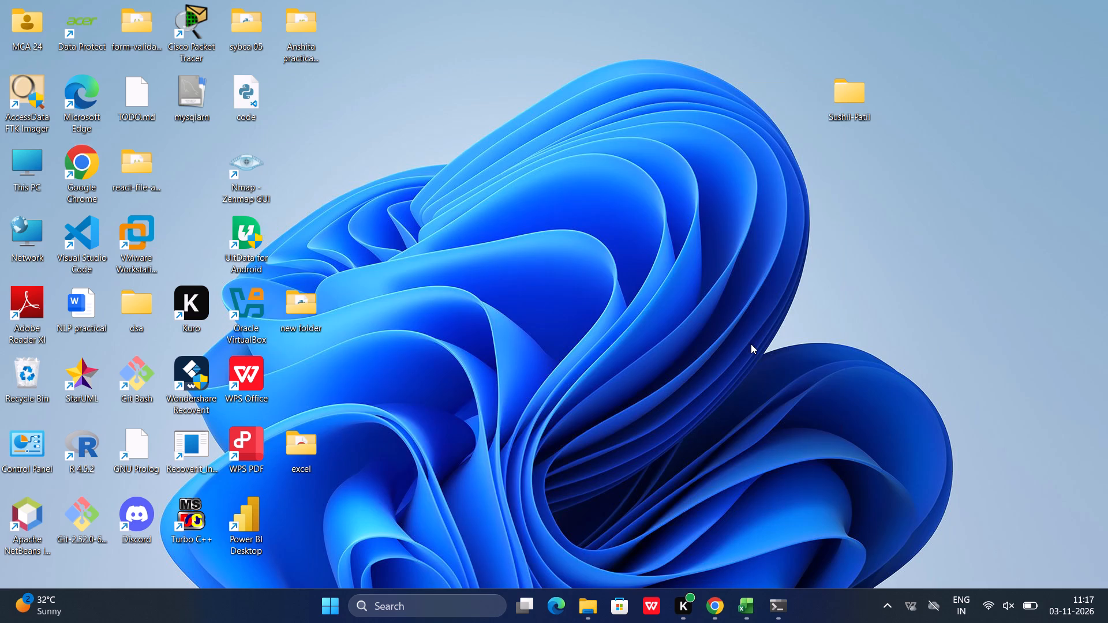
left_click(596, 610)
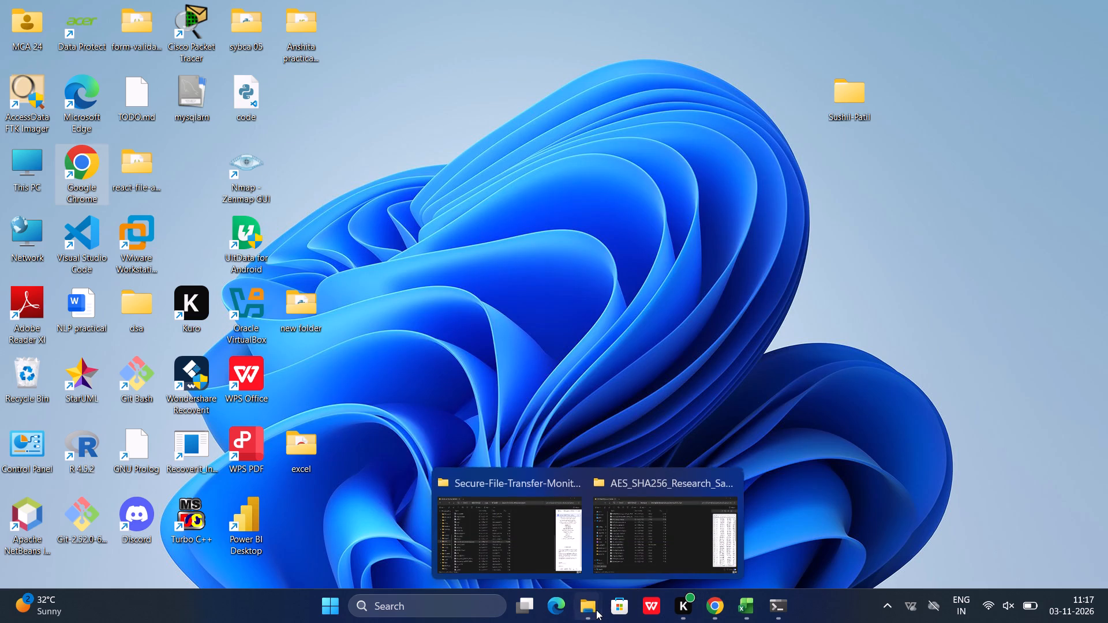
left_click(521, 541)
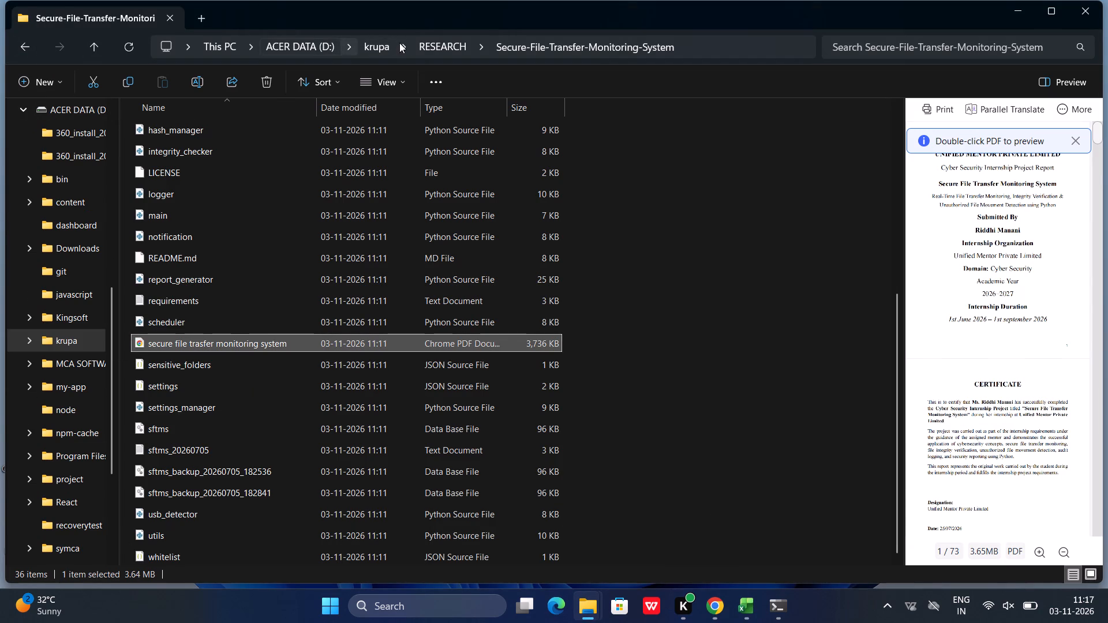
left_click(374, 42)
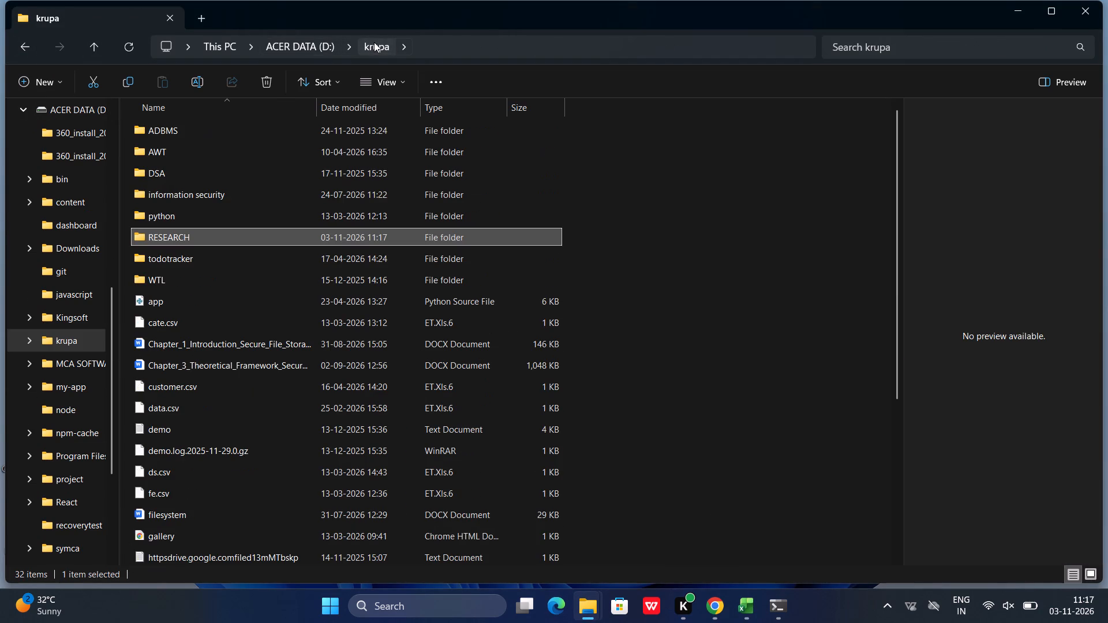
double_click(218, 240)
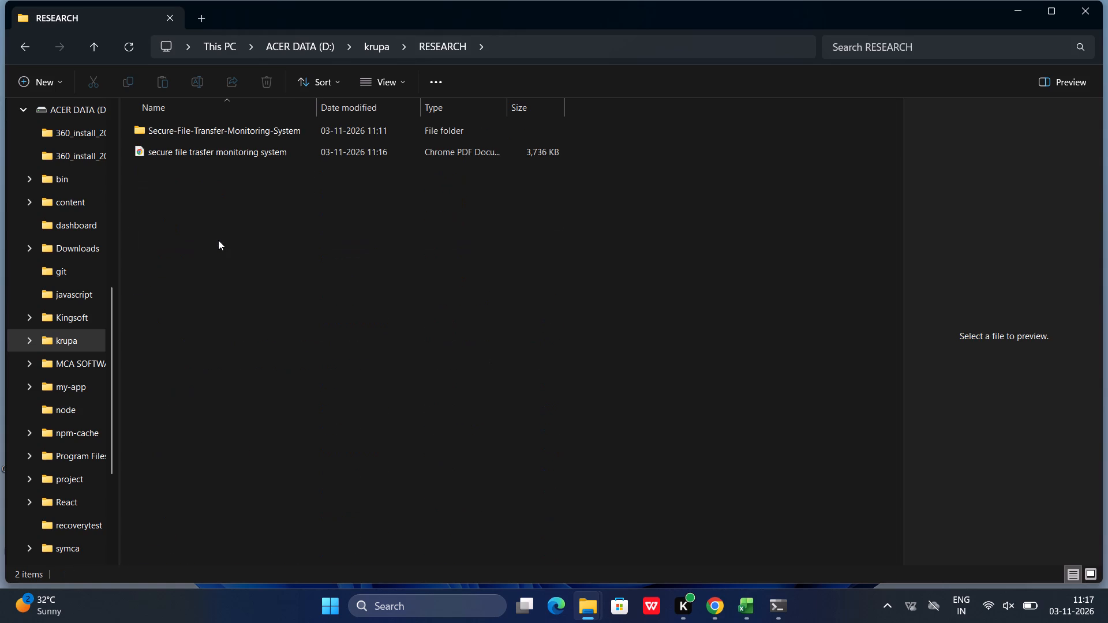
double_click(265, 147)
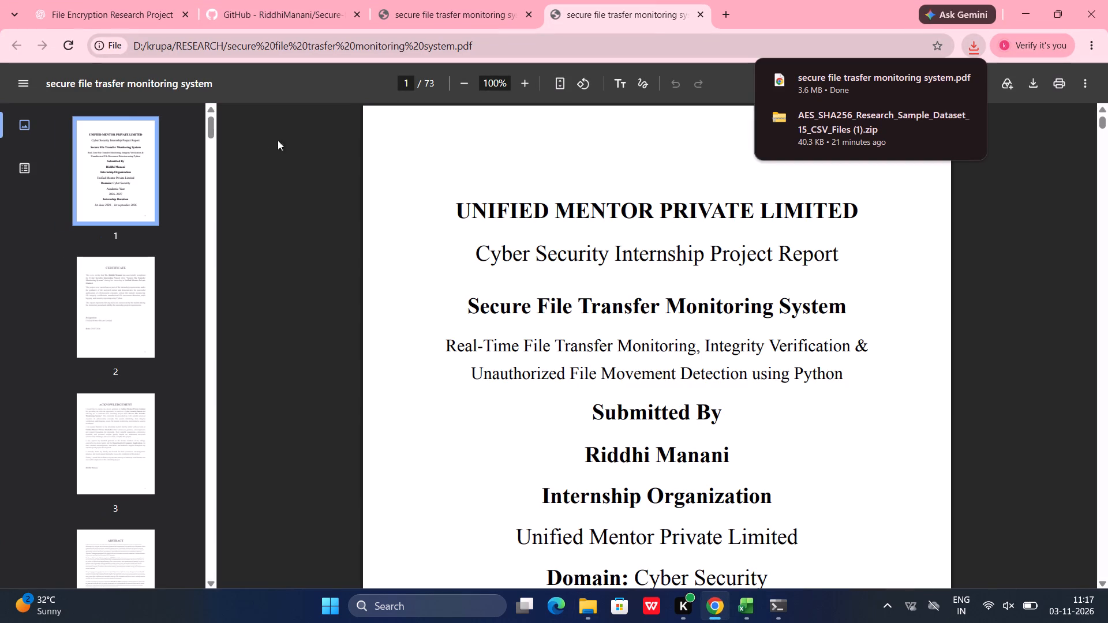
left_click(1033, 237)
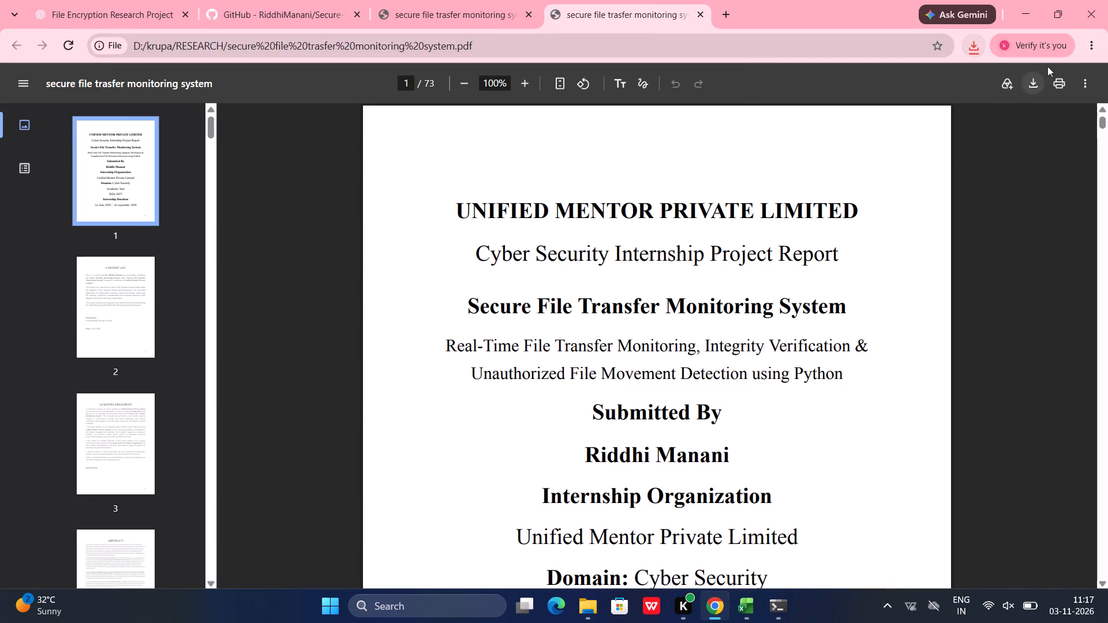
Check the saved report's document properties and look over its cover page.
left_click(1081, 85)
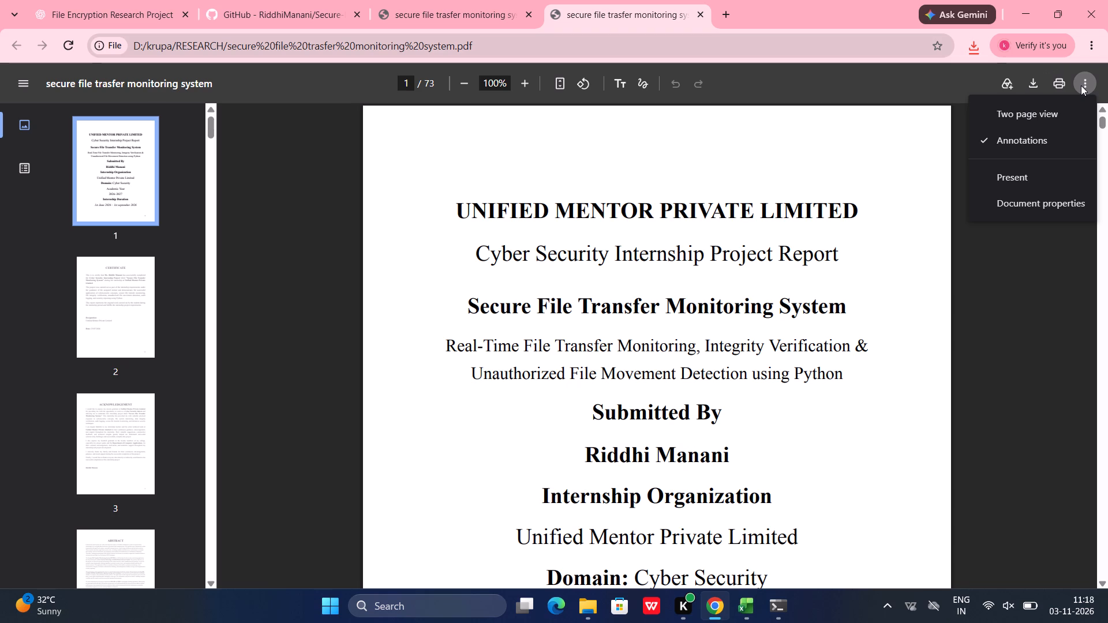
left_click(1037, 198)
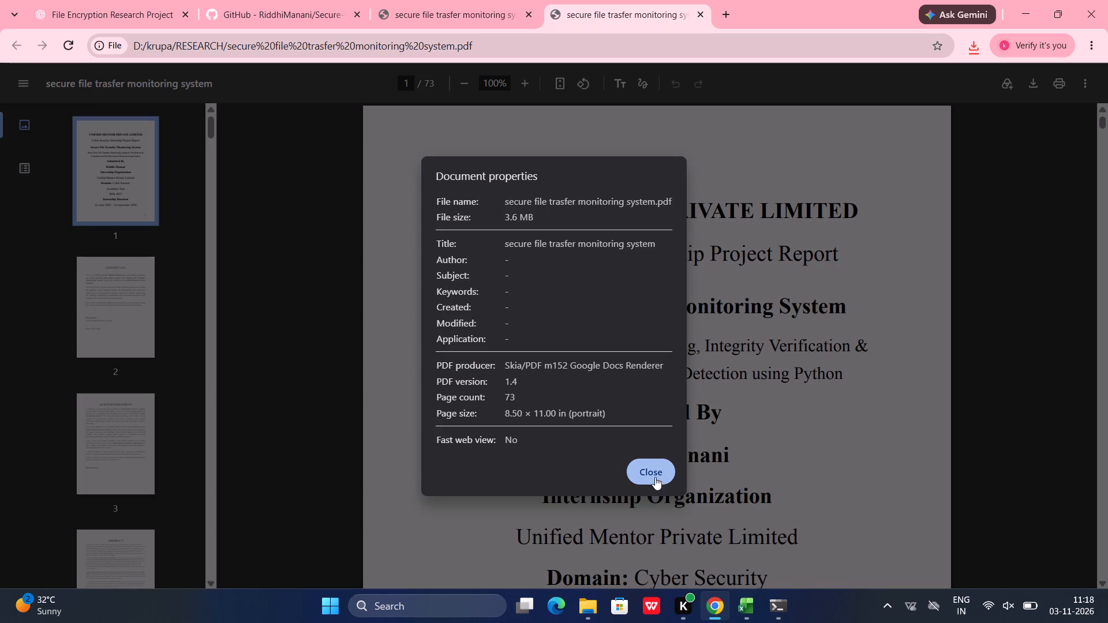
left_click(658, 472)
scroll(744, 335, "down", 2)
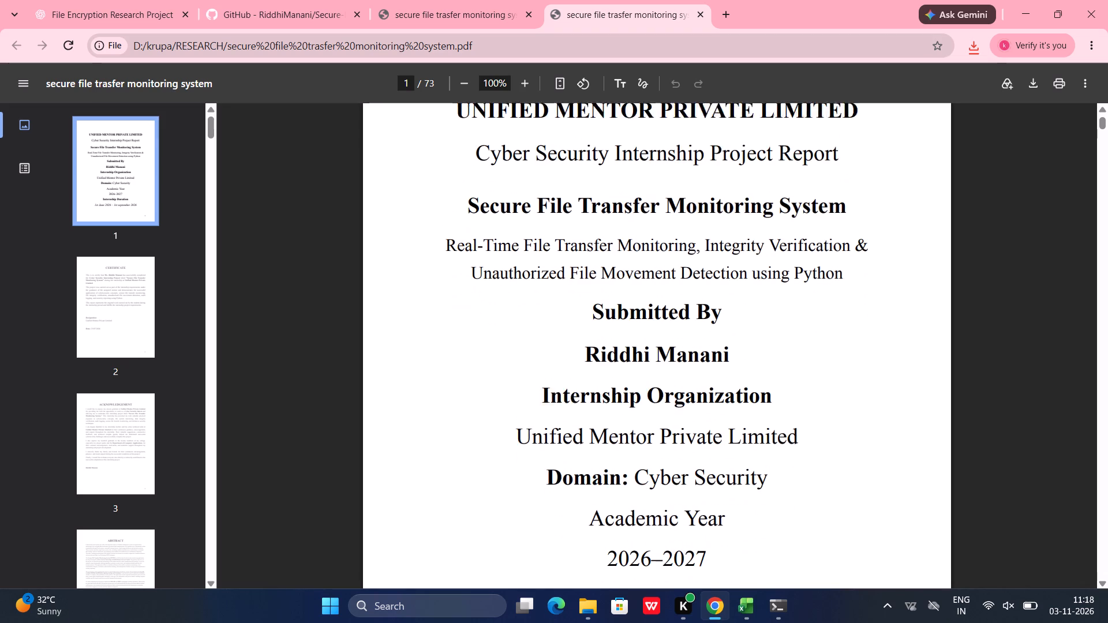
scroll(744, 335, "down", 2)
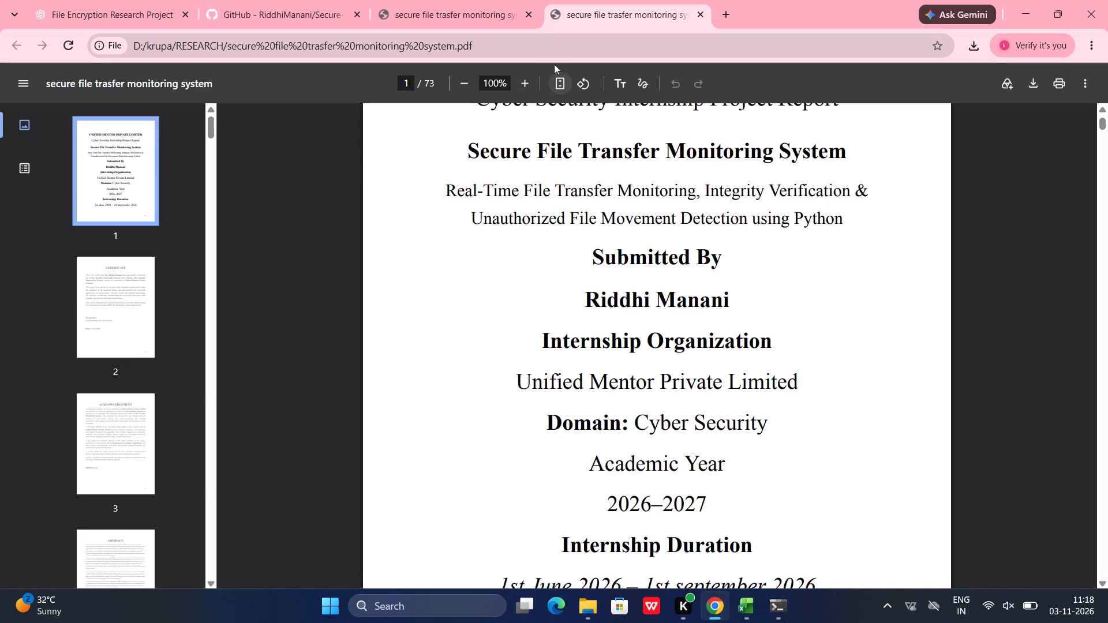
Print all pages of the report with Microsoft Print to PDF, saving the output as "report" in the RESEARCH folder.
left_click(1058, 84)
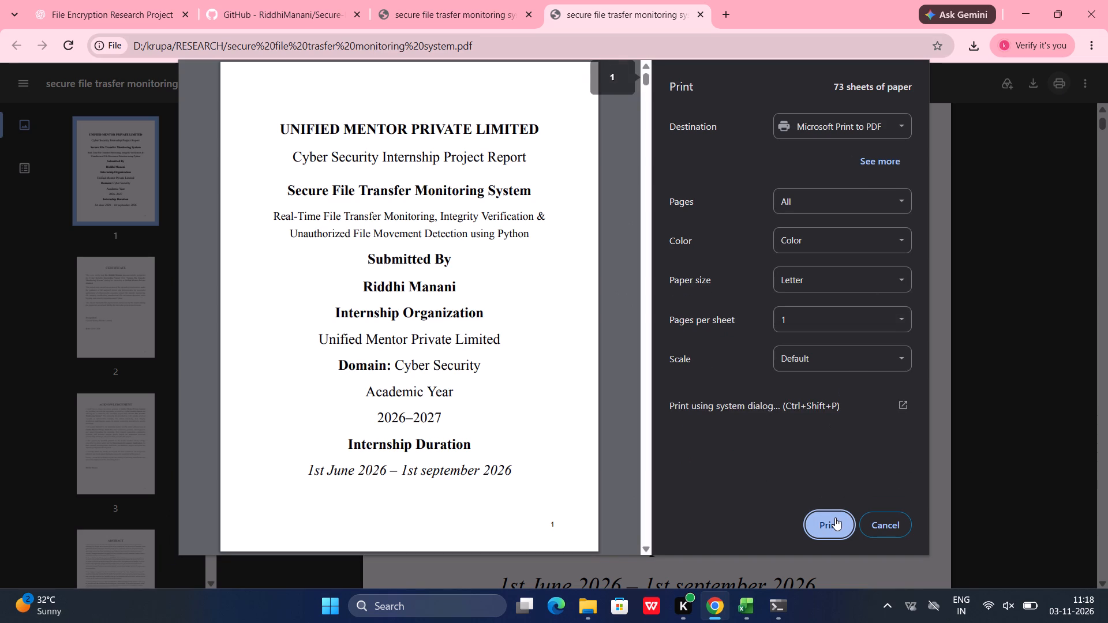
left_click(836, 517)
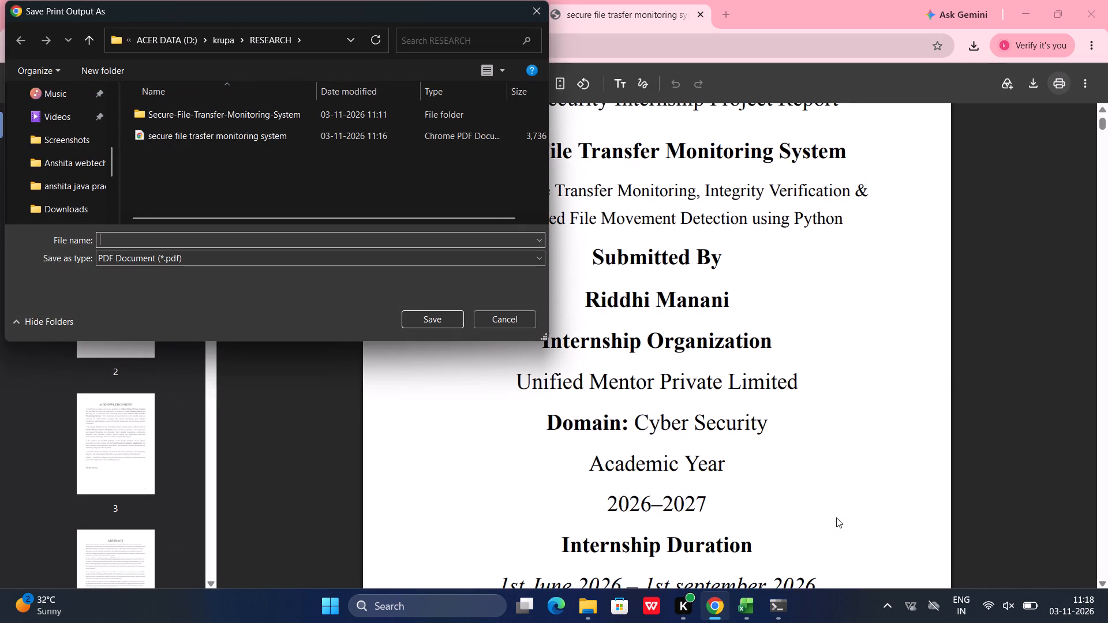
left_click(129, 239)
left_click(190, 256)
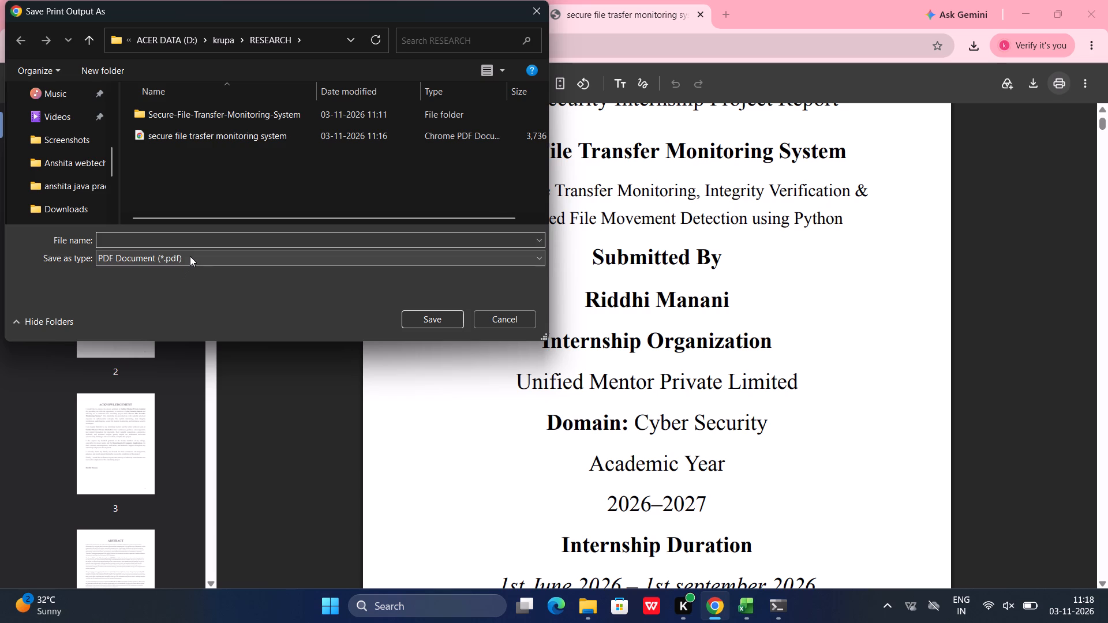
left_click(190, 256)
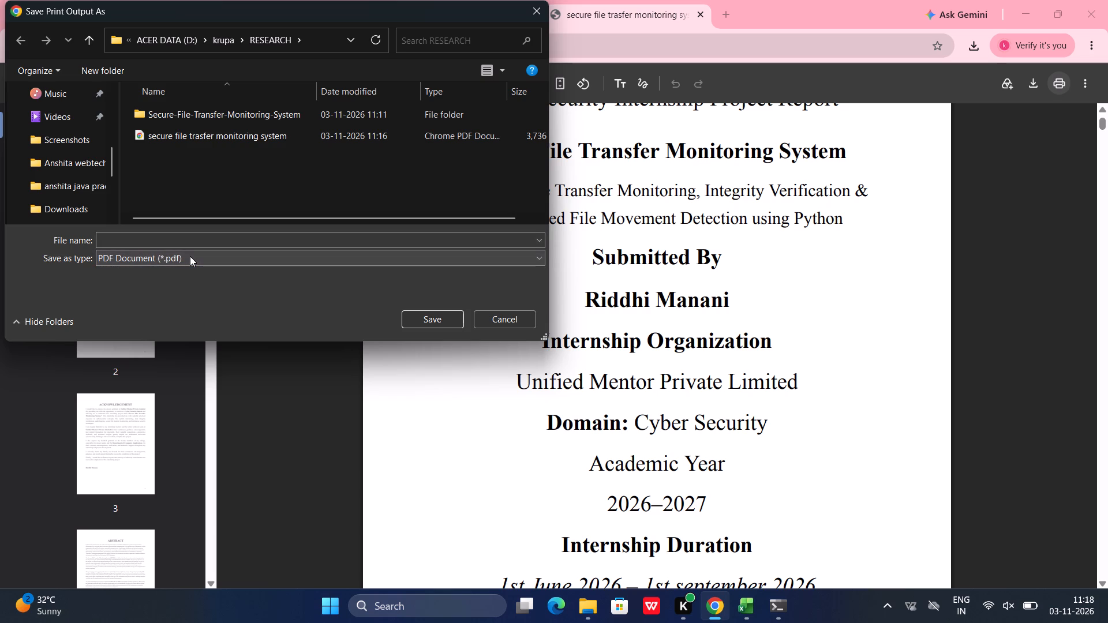
left_click(138, 232)
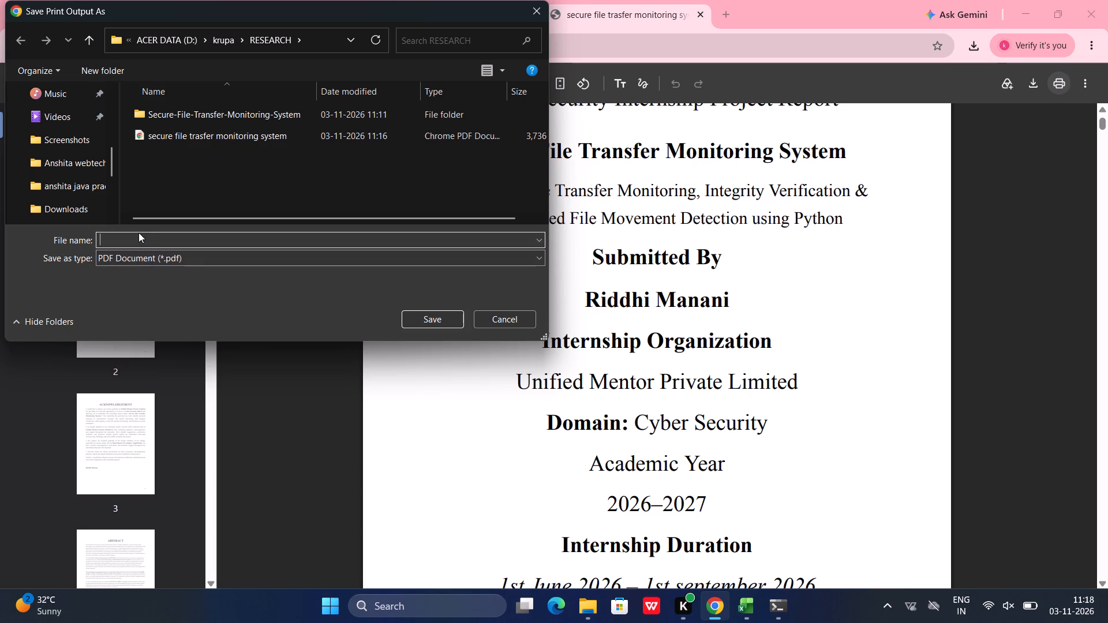
type("report")
left_click(440, 323)
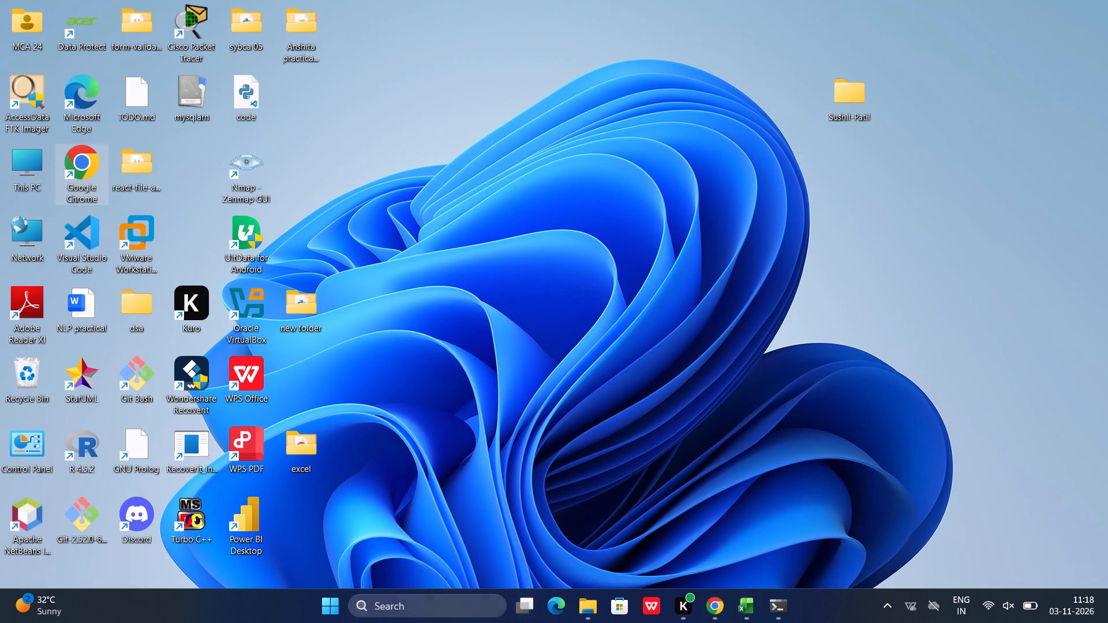
Open the "report" PDF from the RESEARCH folder to check it, reload it once, and close it.
left_click(592, 620)
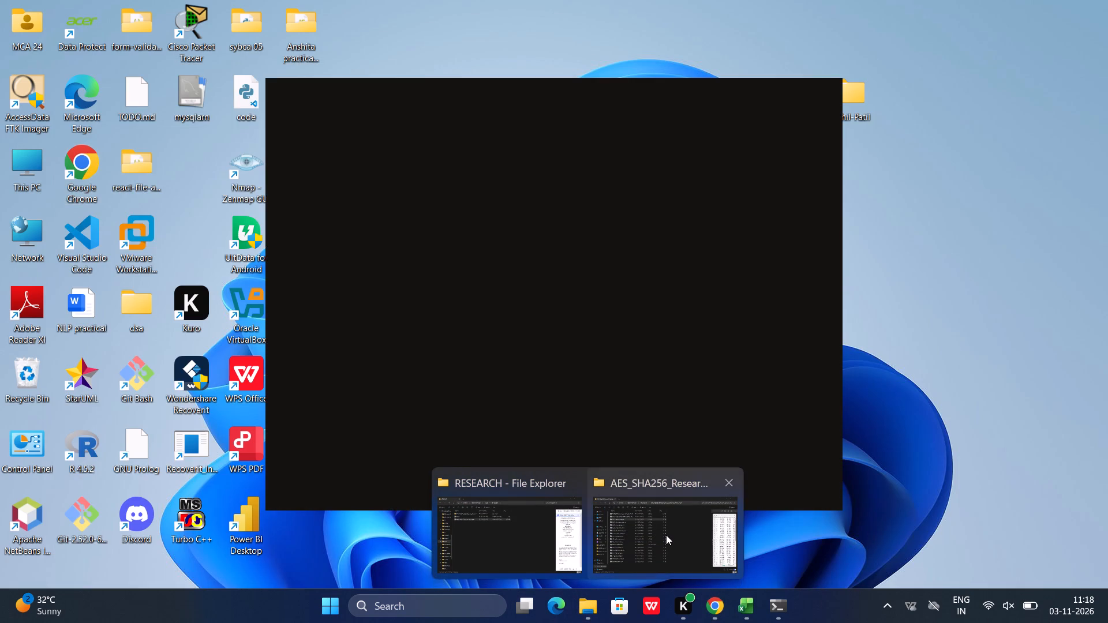
left_click(521, 544)
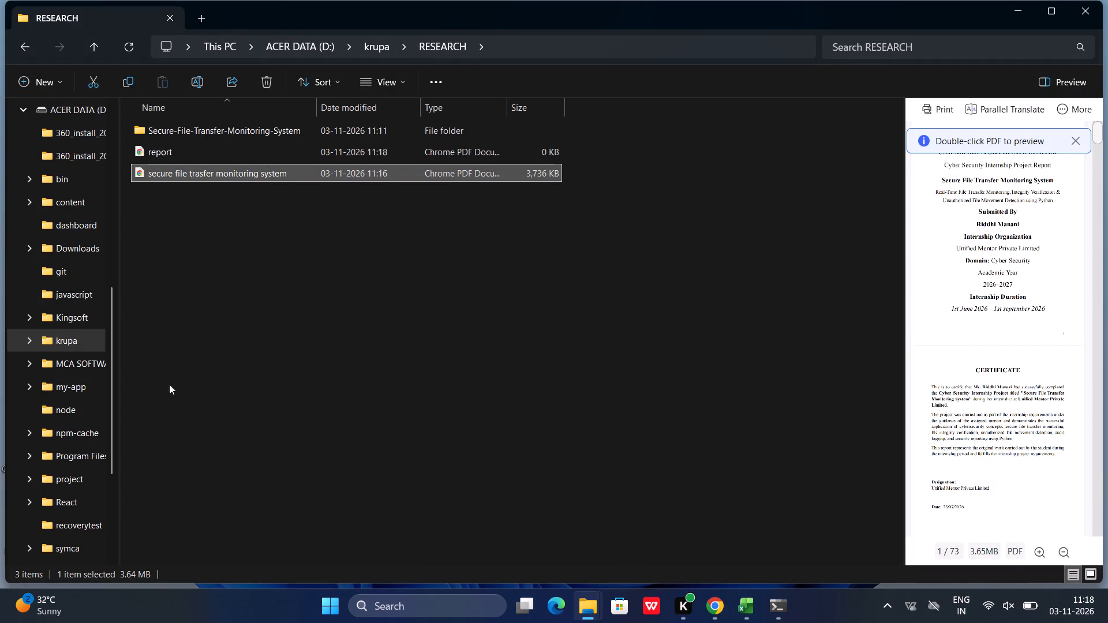
left_click(283, 155)
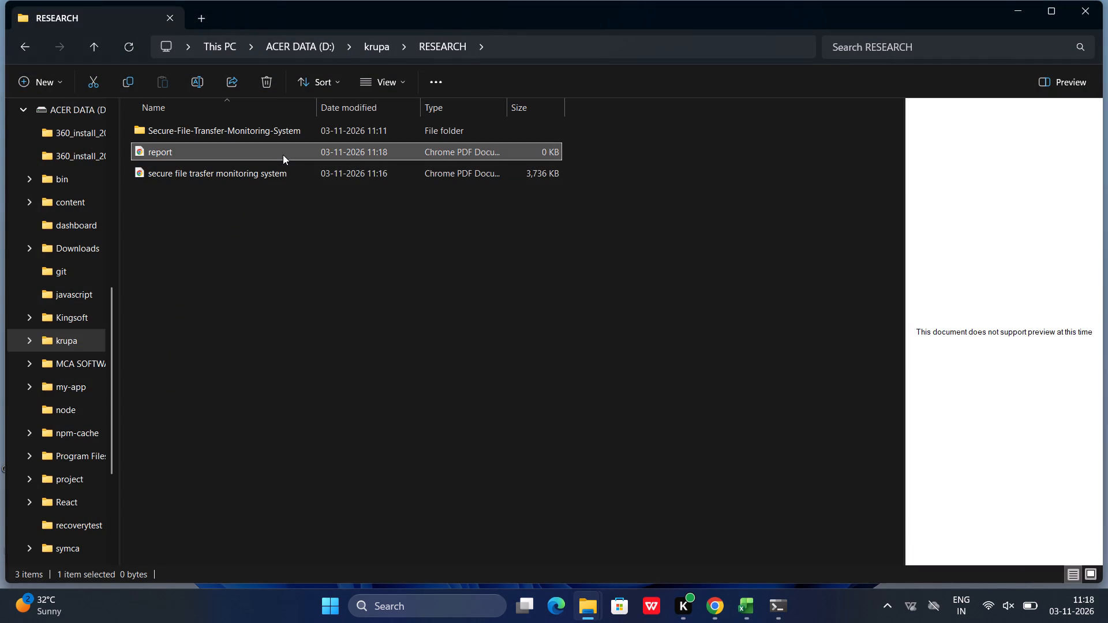
double_click(283, 155)
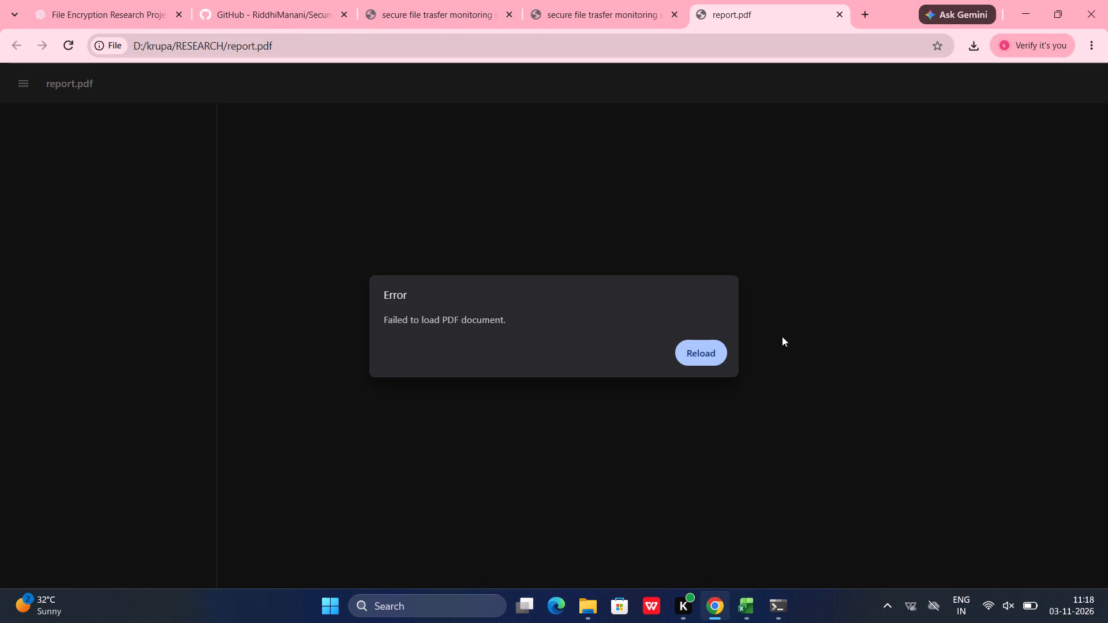
left_click(708, 352)
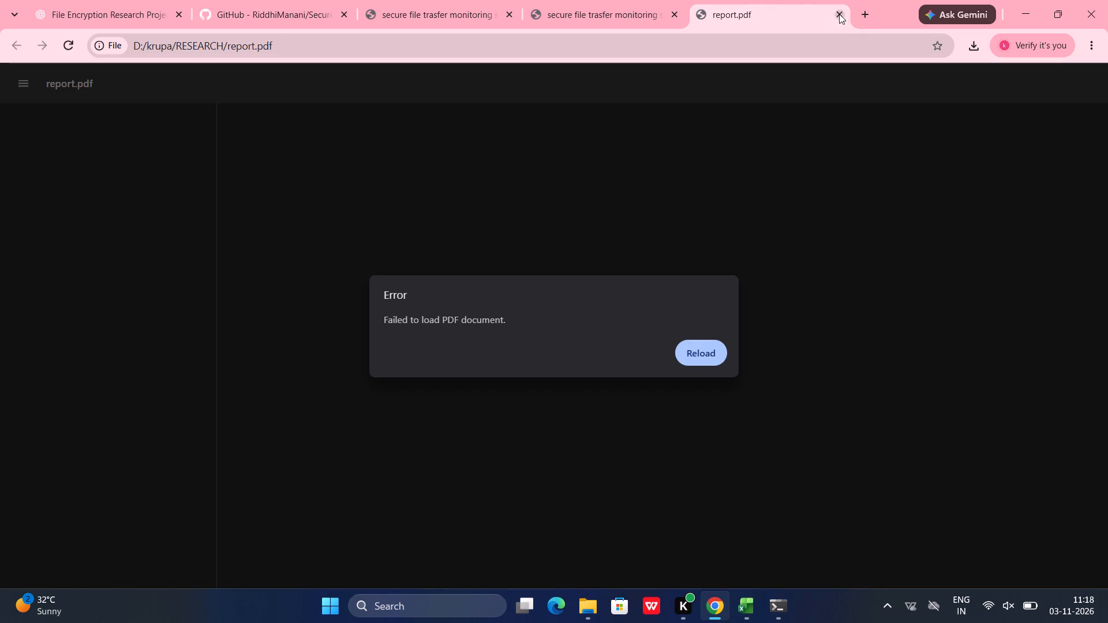
left_click(843, 13)
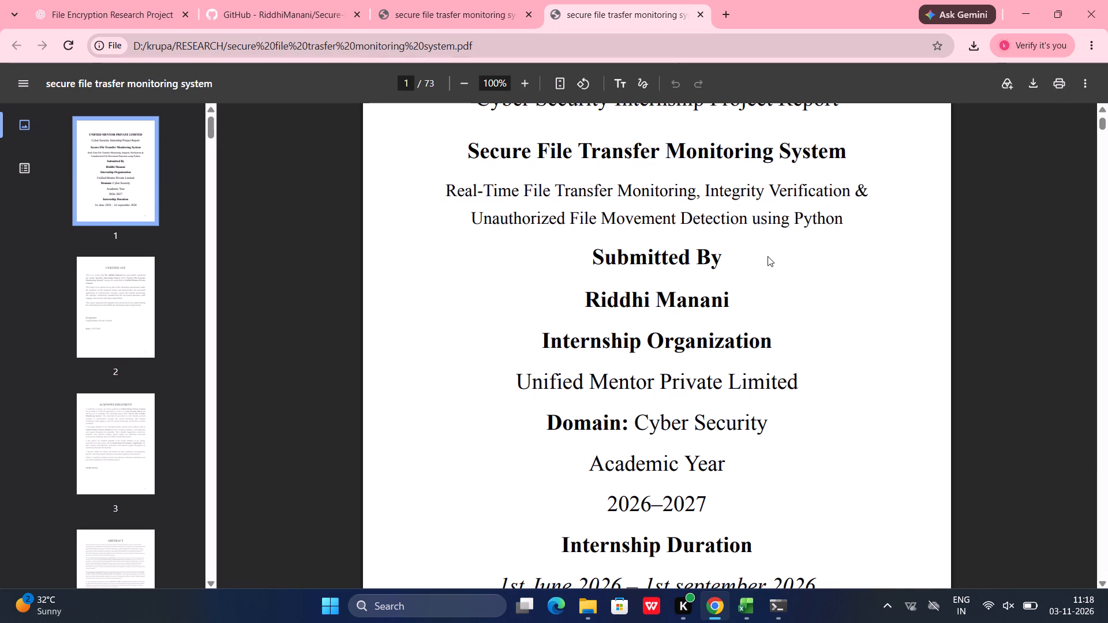
Read through the saved report's front matter: certificate, acknowledgement, abstract and table of contents.
left_click(768, 256)
scroll(768, 256, "down", 8)
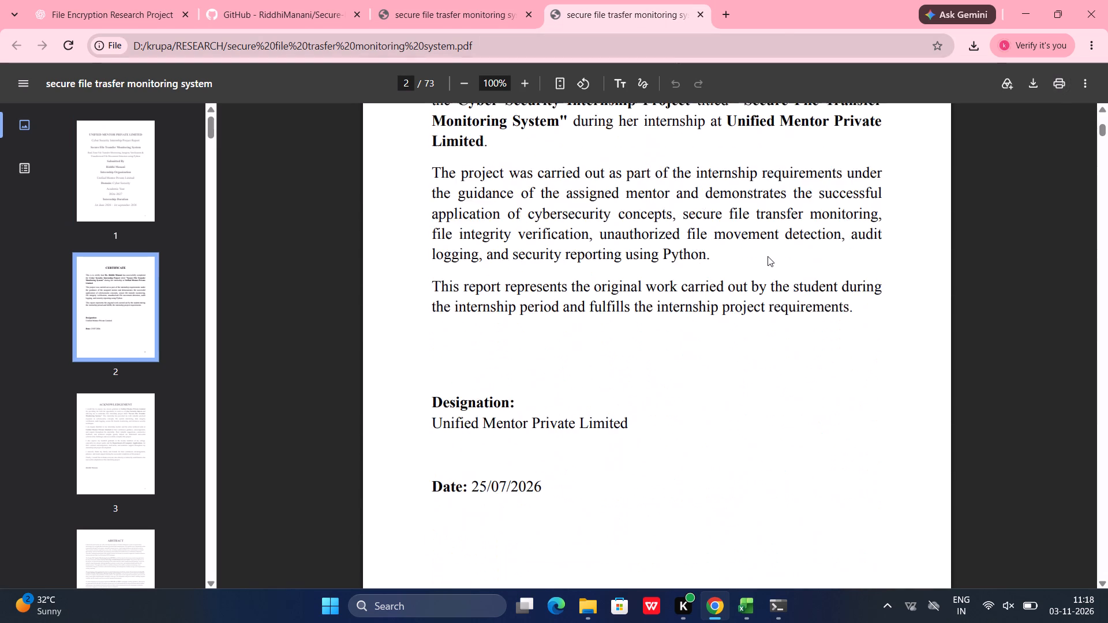
scroll(768, 256, "down", 8)
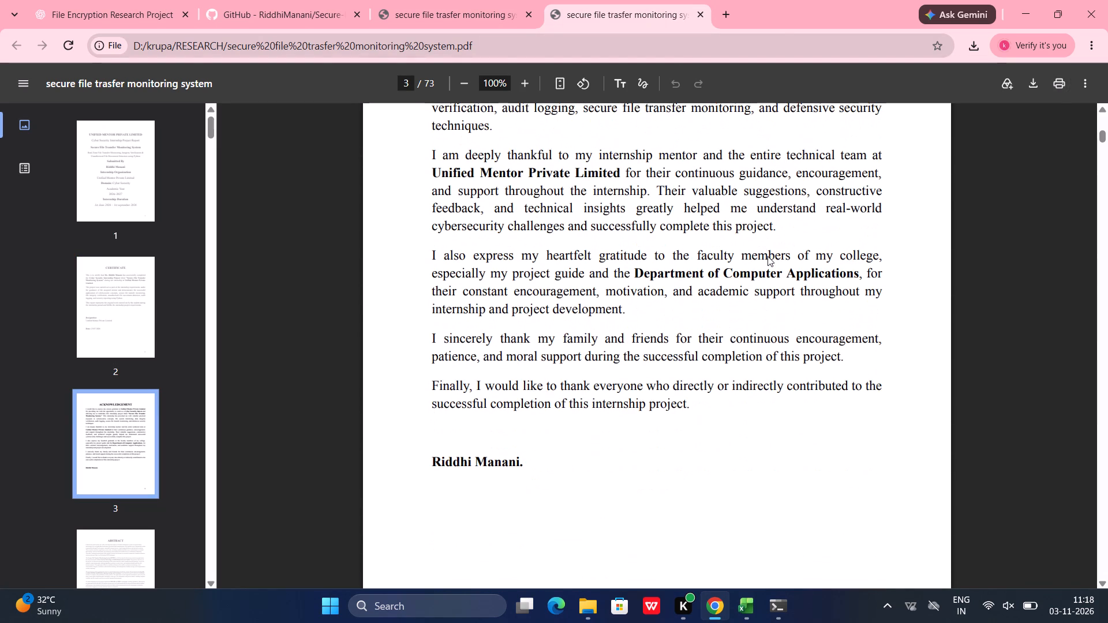
scroll(768, 256, "down", 8)
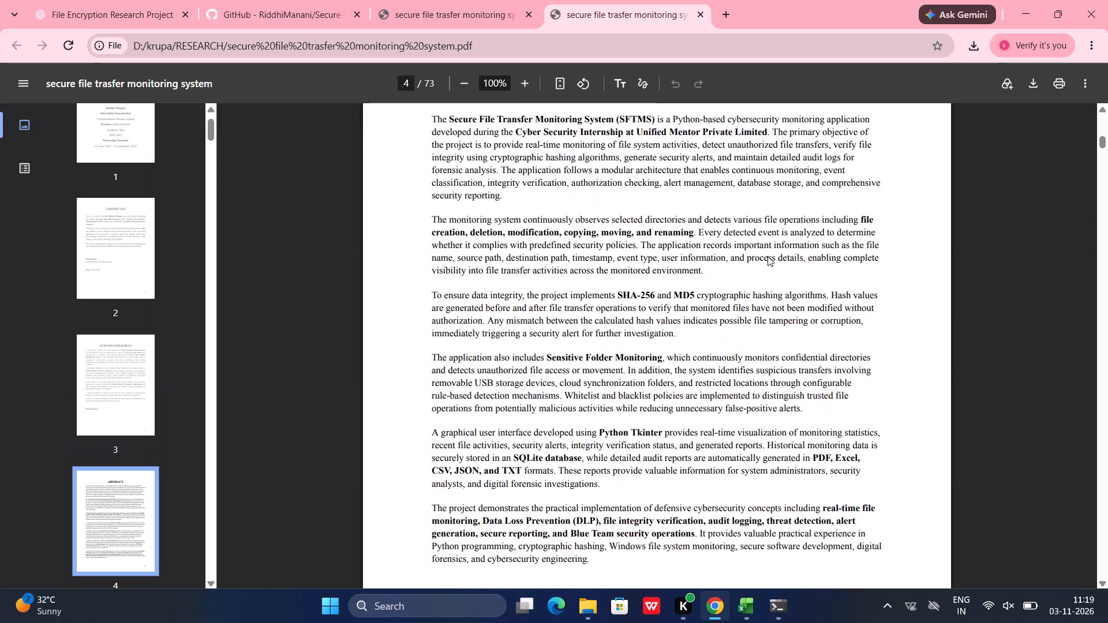
scroll(768, 256, "down", 8)
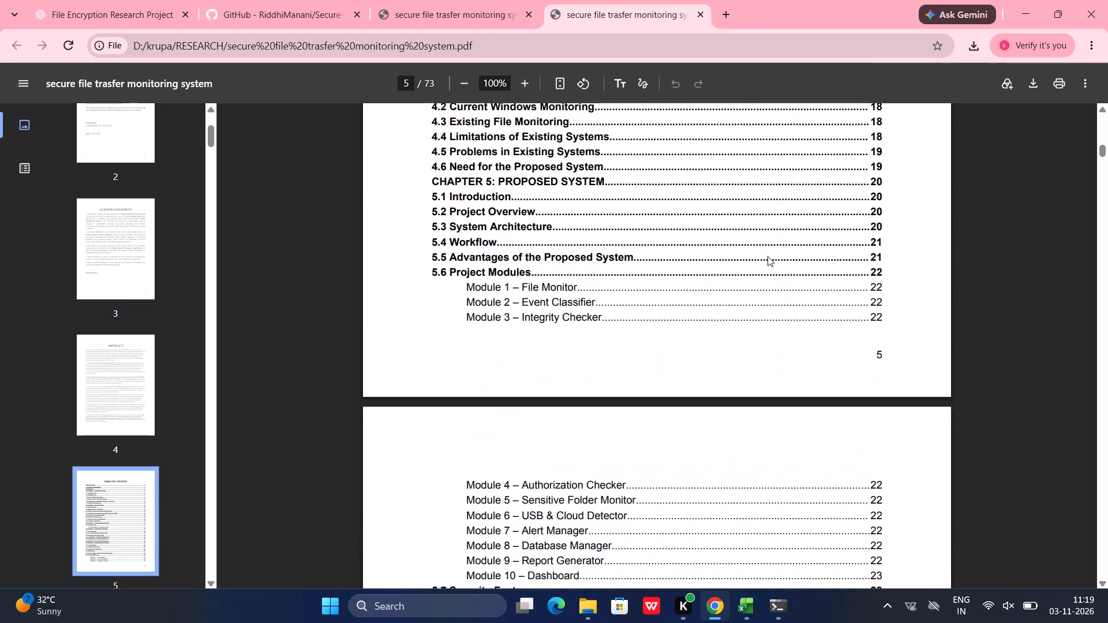
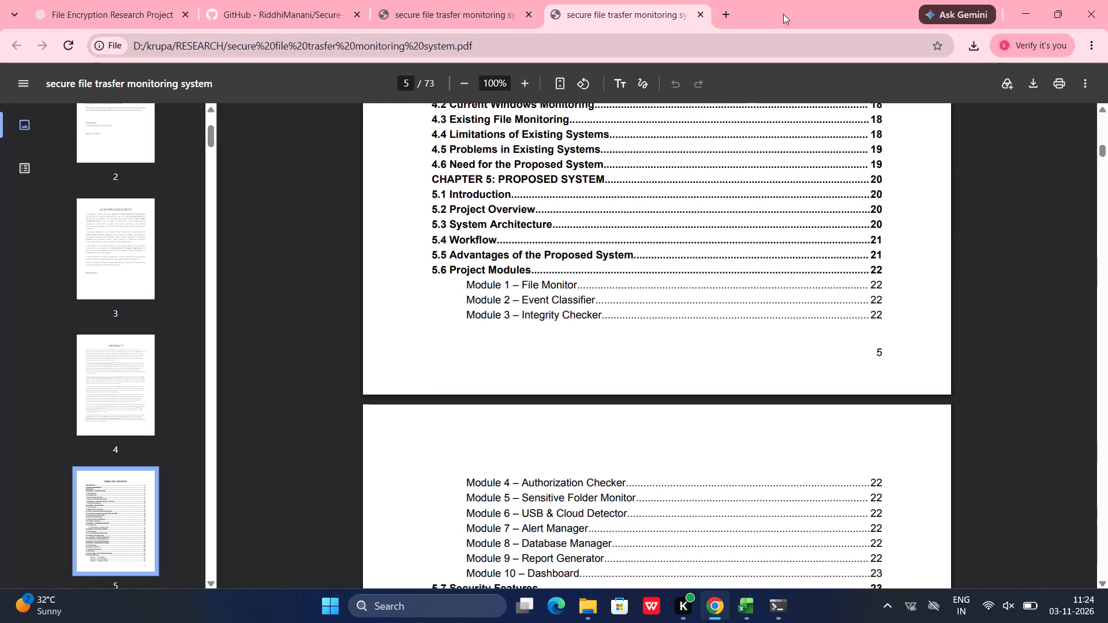
Search for "whatsapp web" in a new browser tab.
left_click(719, 17)
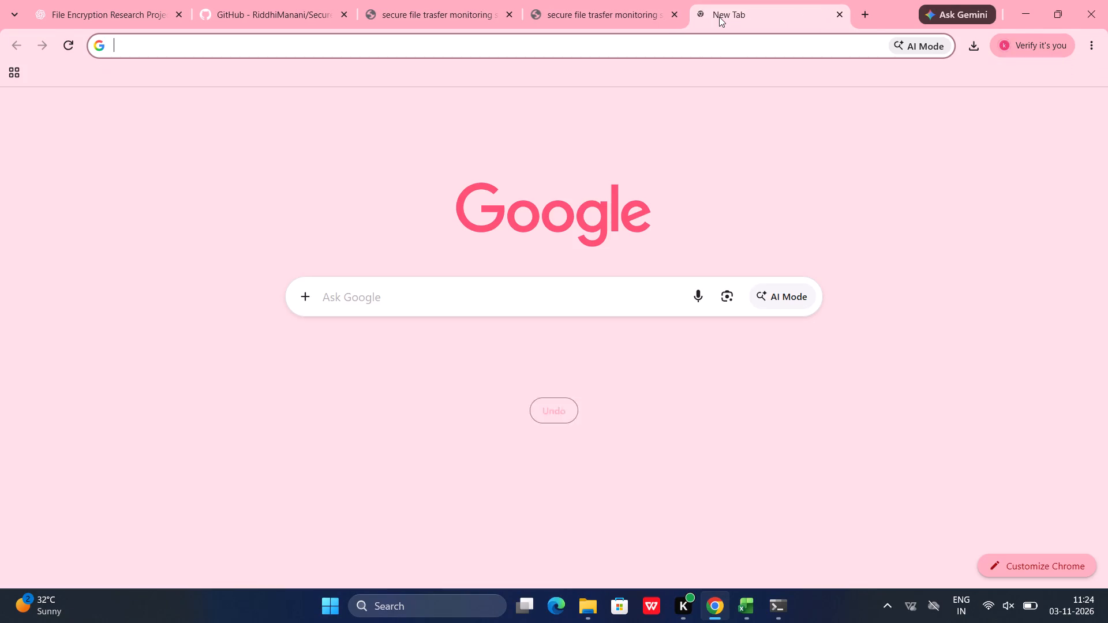
left_click(572, 47)
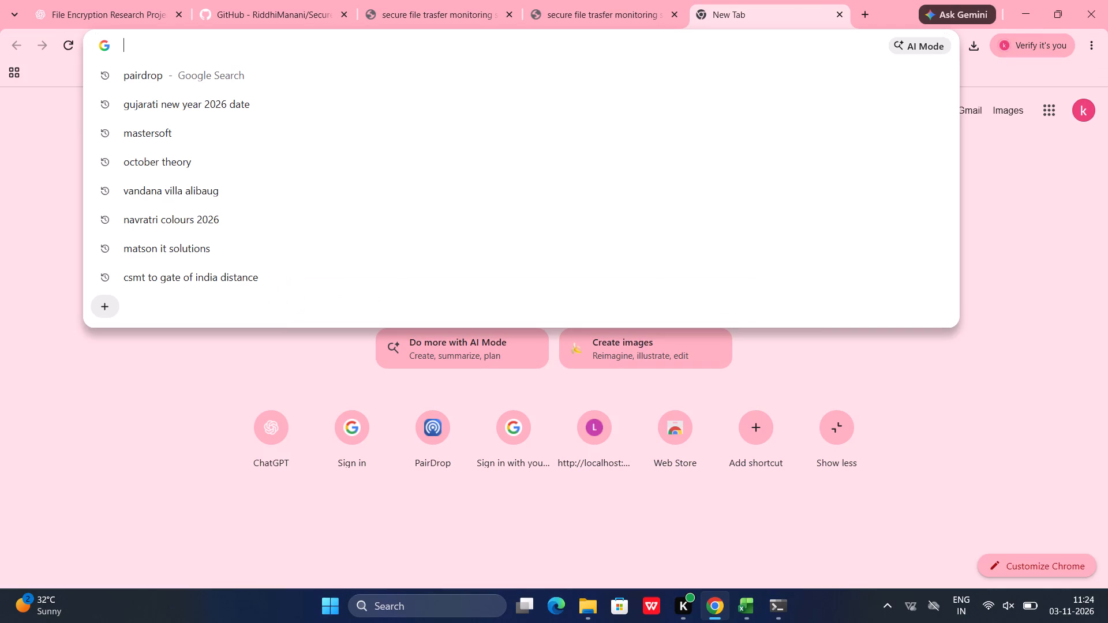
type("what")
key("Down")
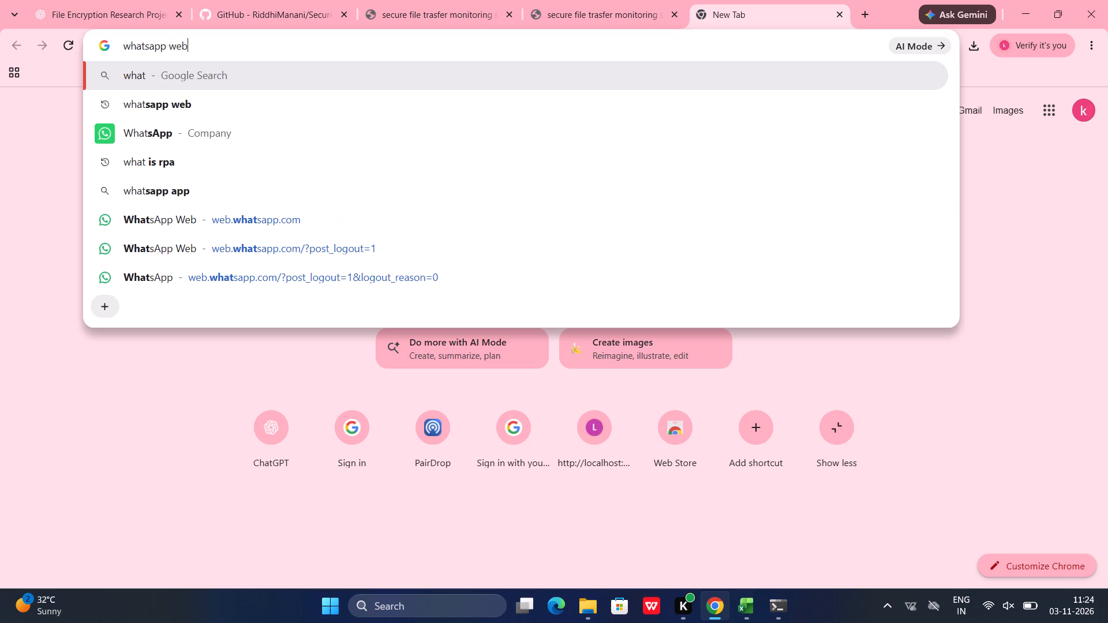
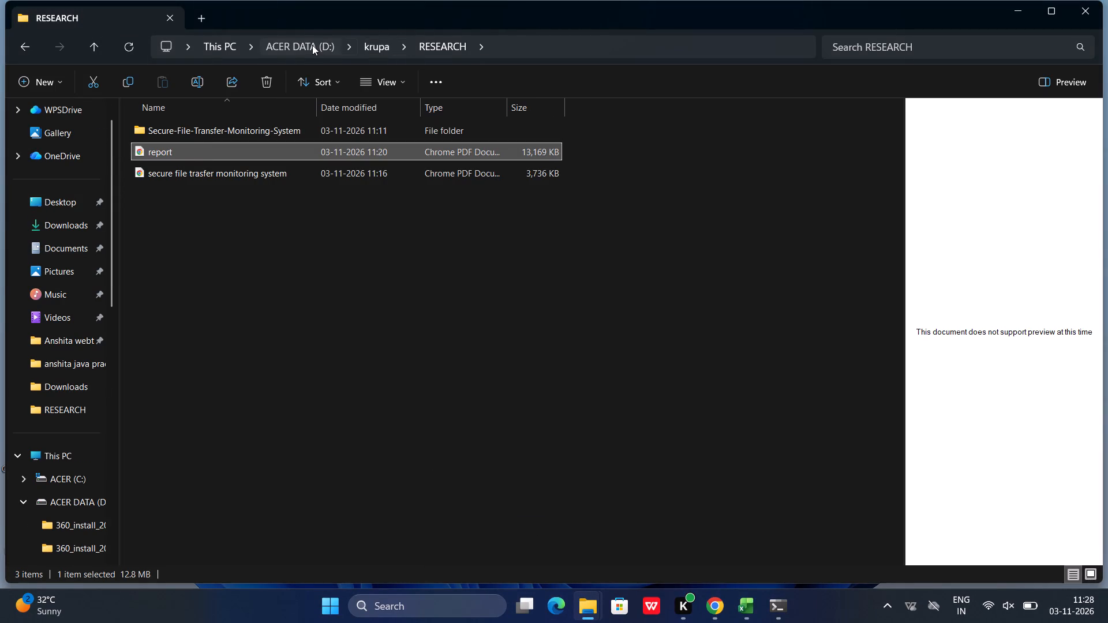
Copy the "WhatsApp Unknown 2026-11-03 at 11.28.03 AM" zip from the D: drive's Downloads folder into the RESEARCH folder inside krupa.
double_click(222, 231)
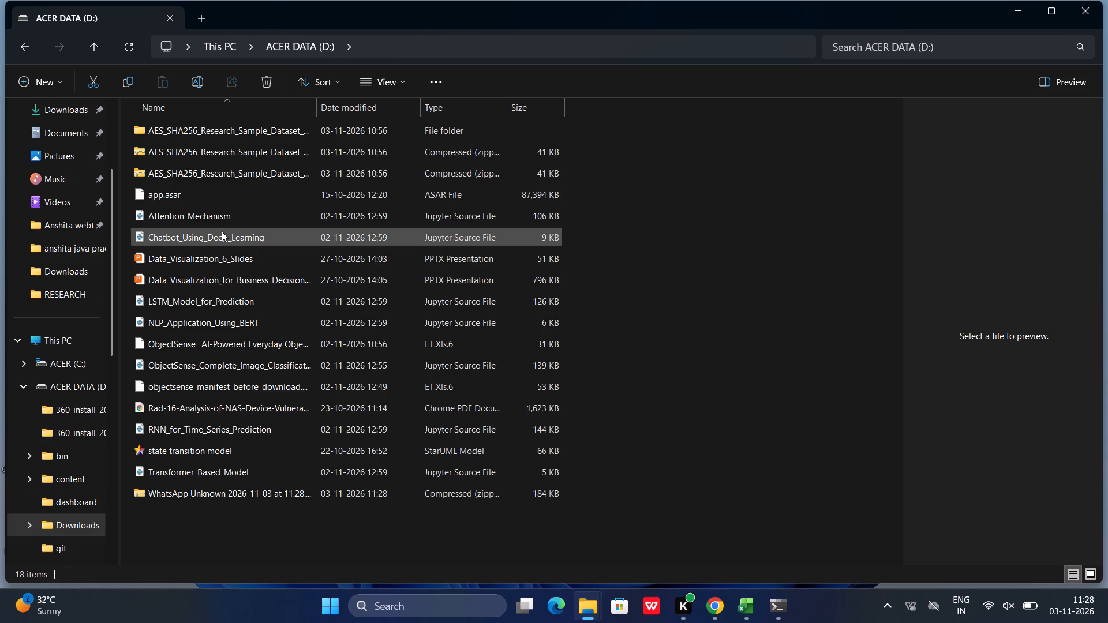
left_click(244, 494)
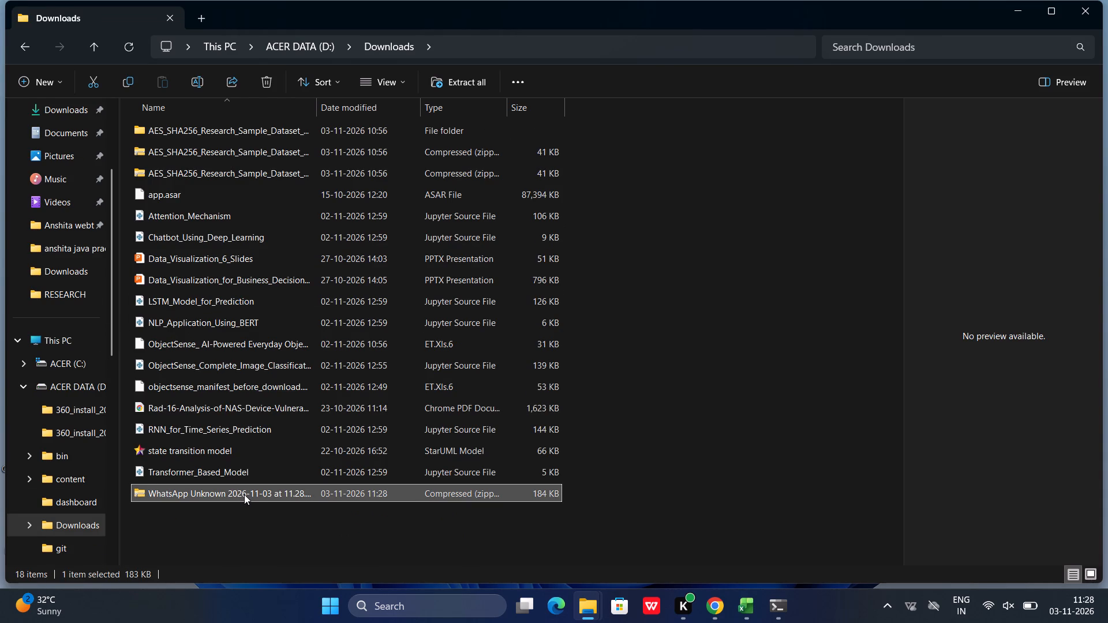
key("ctrl+c")
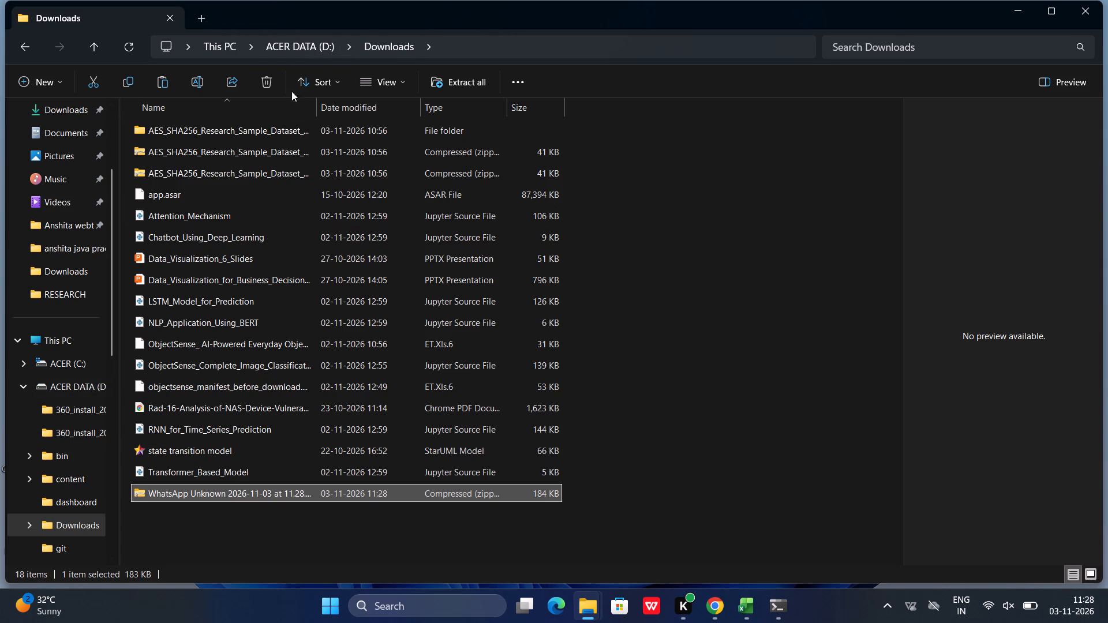
left_click(306, 47)
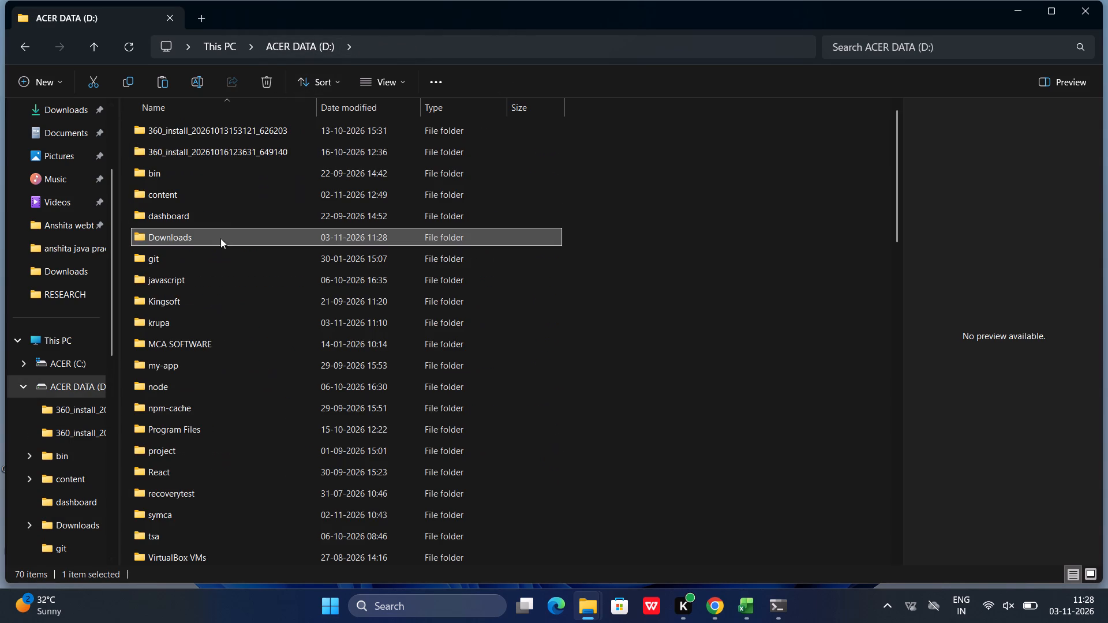
double_click(187, 324)
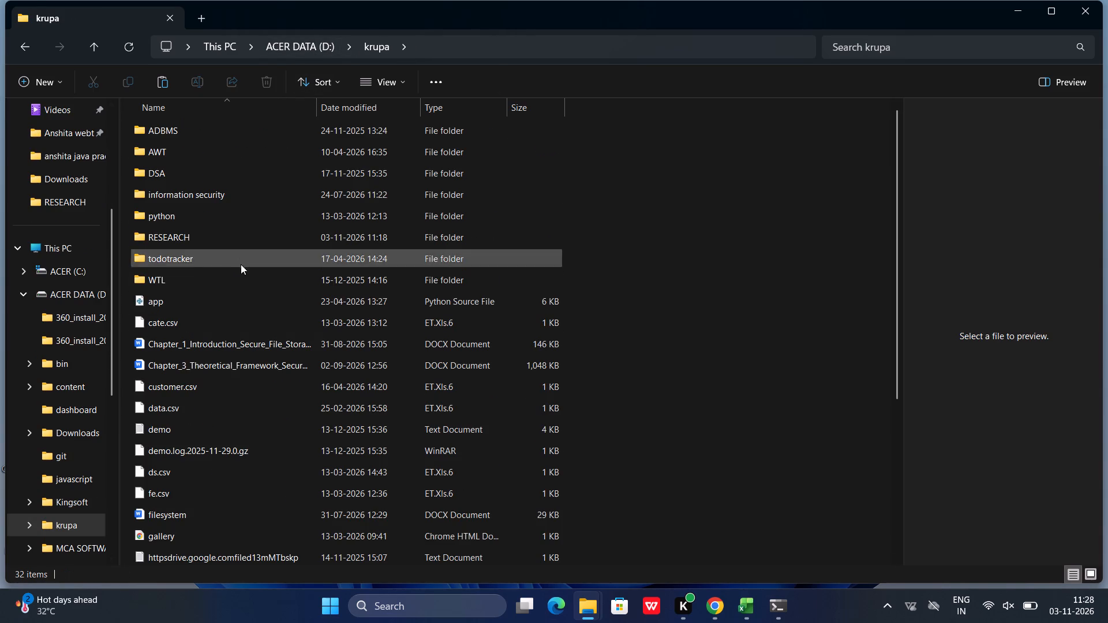
double_click(231, 237)
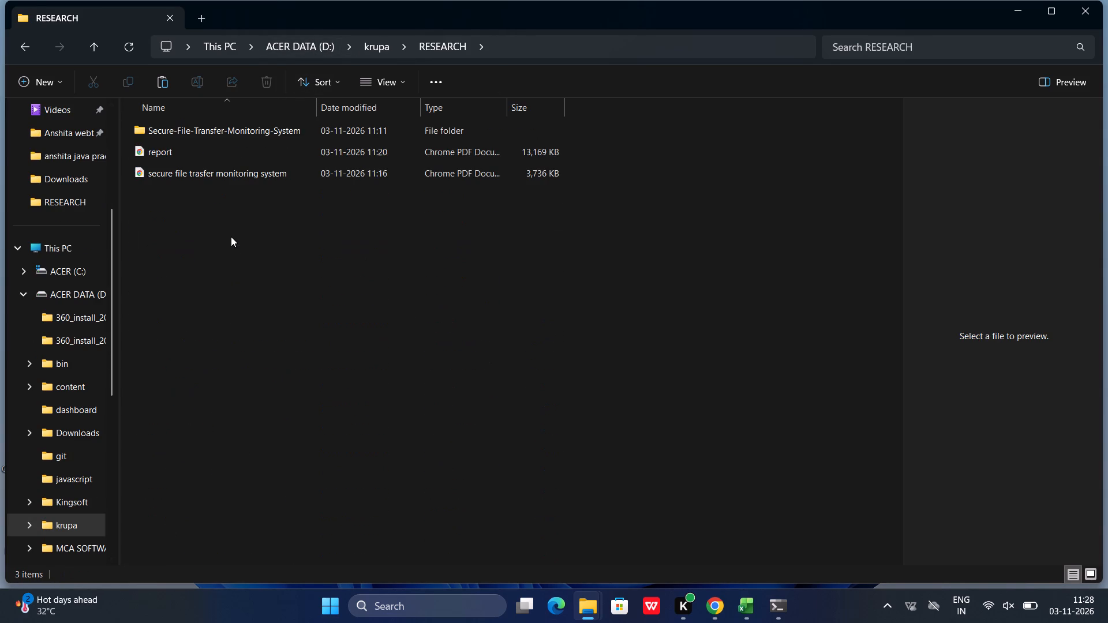
key("ctrl+v")
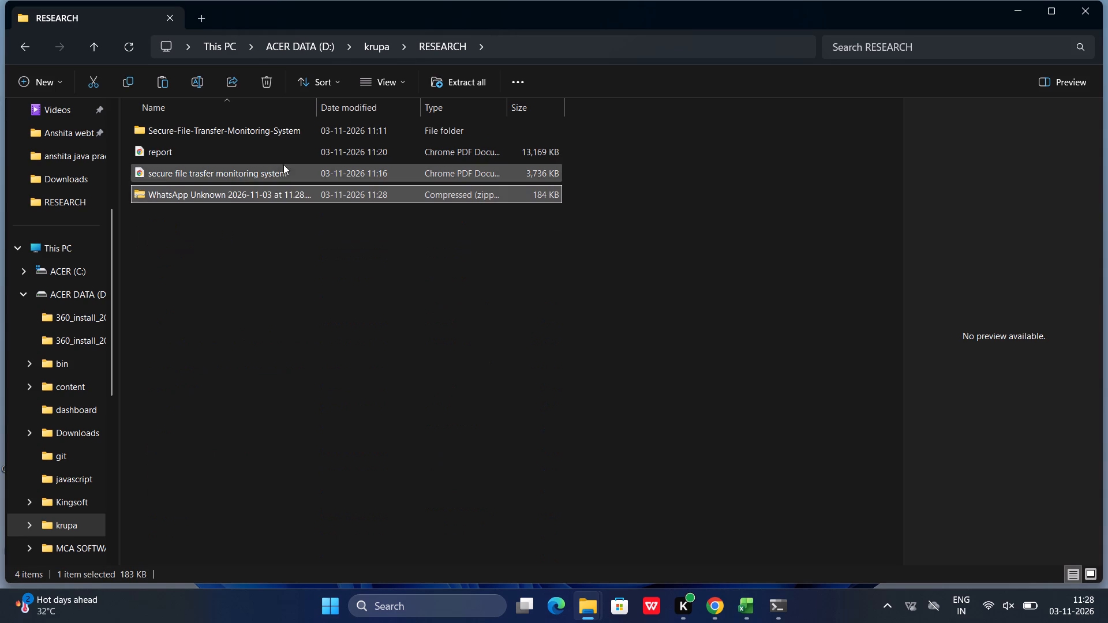
Extract the copied WhatsApp zip into its own folder inside RESEARCH, using the suggested destination.
left_click(470, 78)
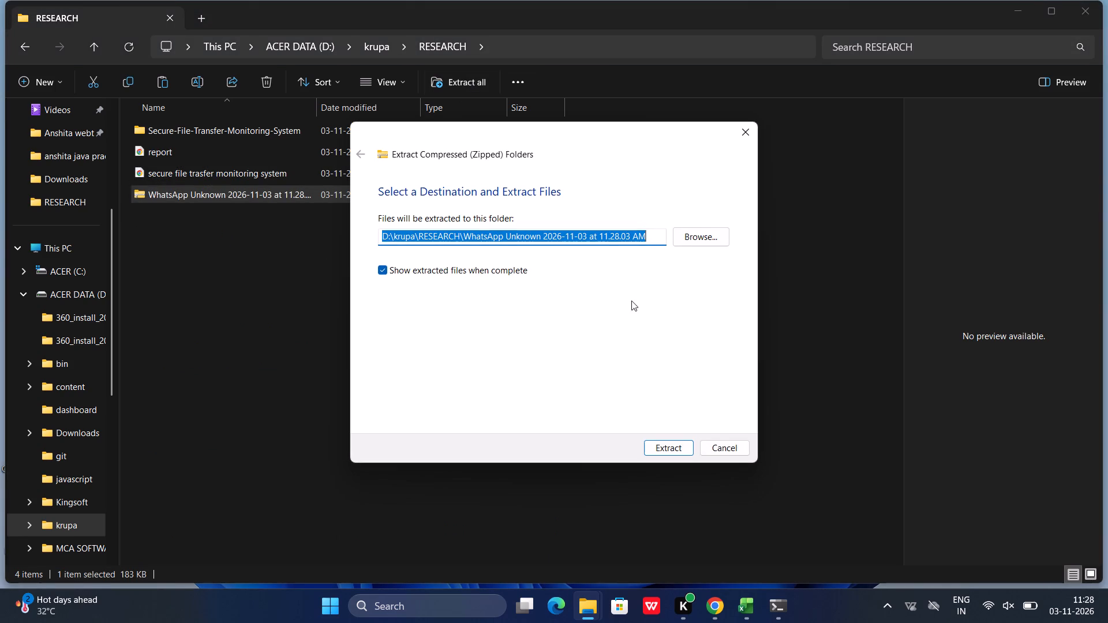
left_click(659, 450)
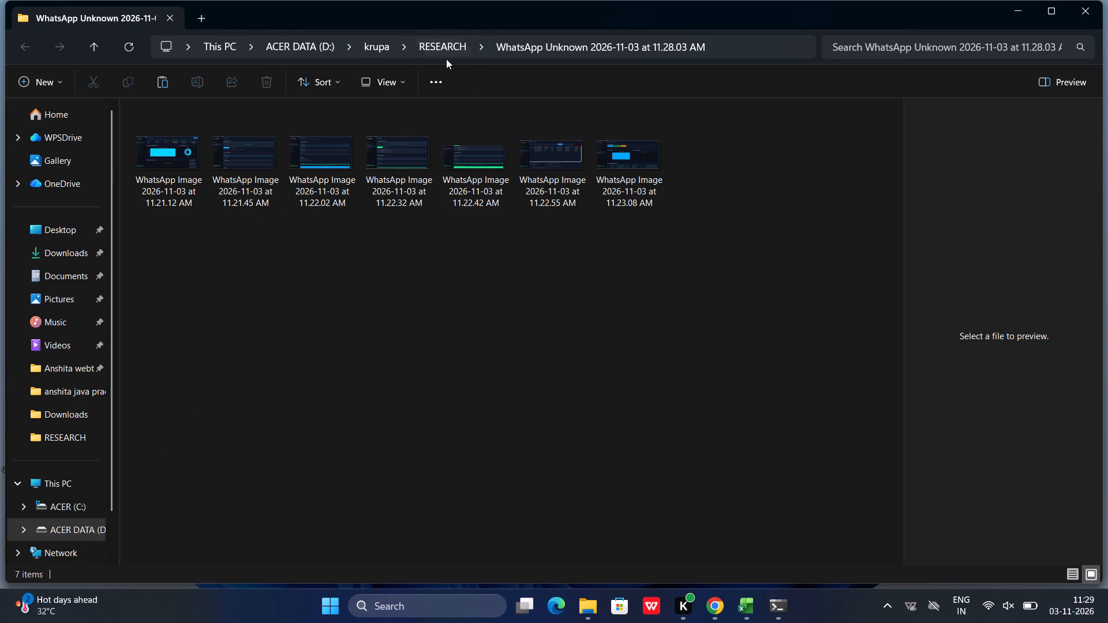
Open the "Chapter_3_Theoretical_Framework" DOCX document from the krupa folder in WPS Office.
left_click(389, 44)
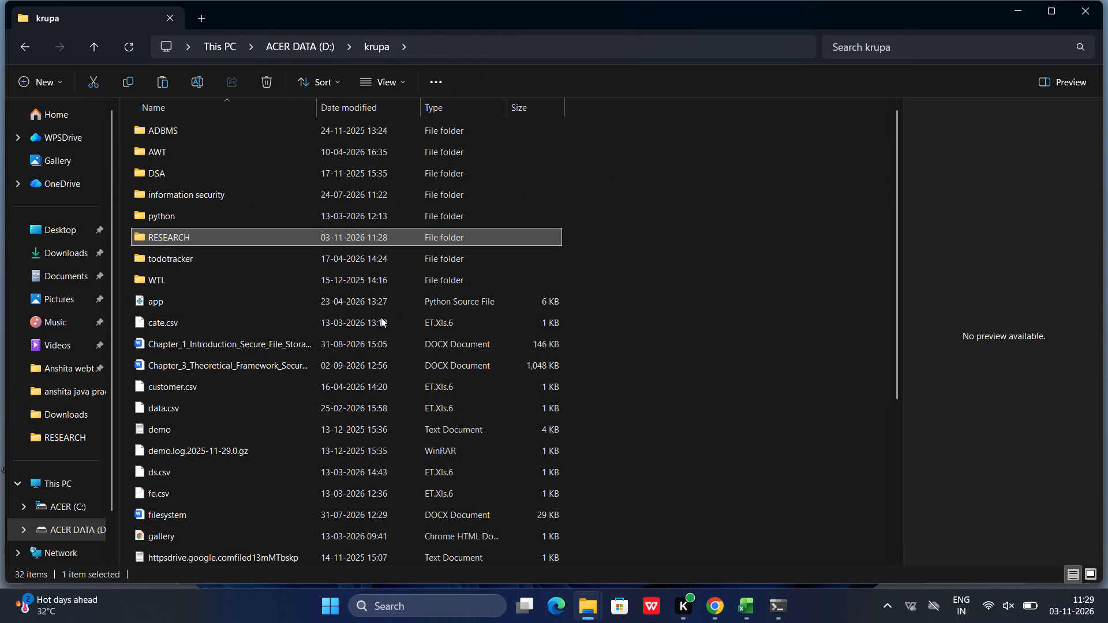
double_click(351, 365)
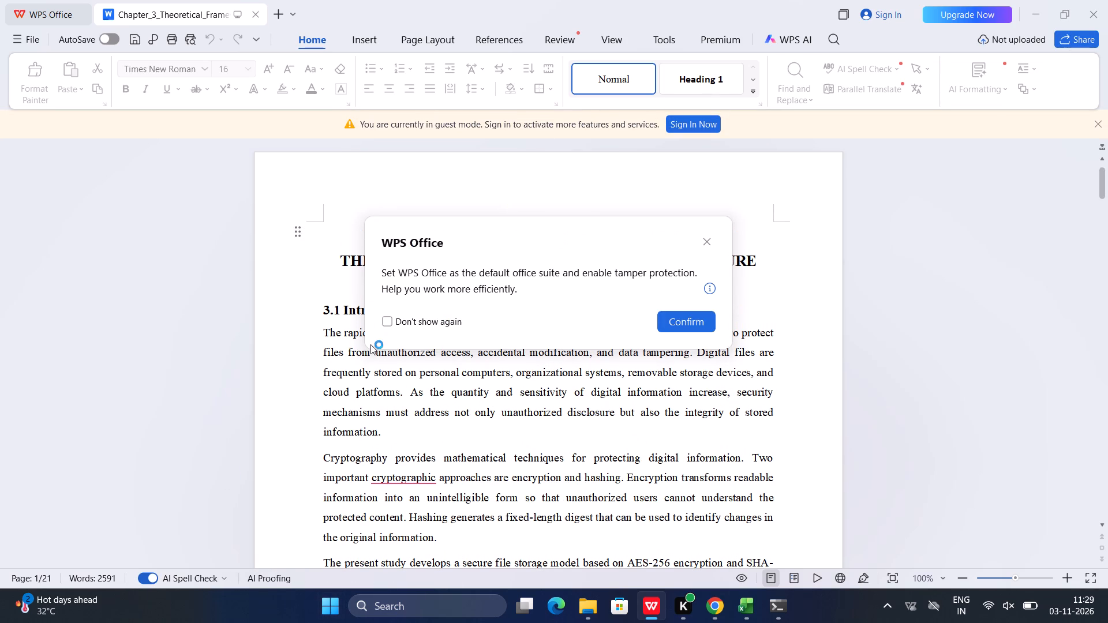
Read through the Chapter 3 Theoretical Framework document from the introduction to the closing Table 3.7 section.
left_click(704, 241)
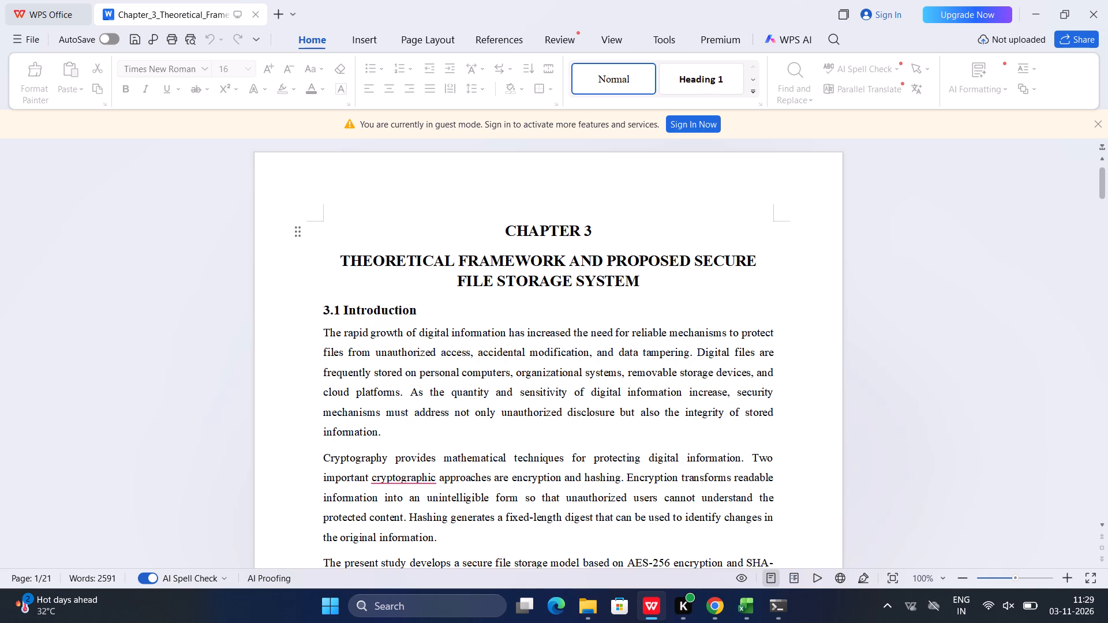
scroll(687, 343, "down", 1)
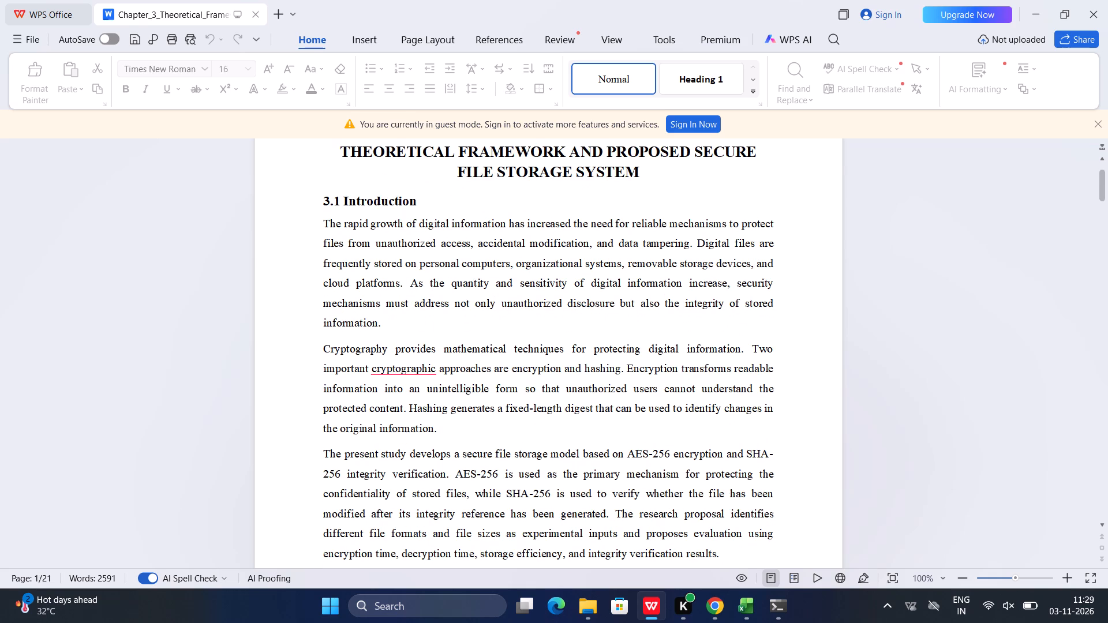
scroll(687, 343, "down", 1)
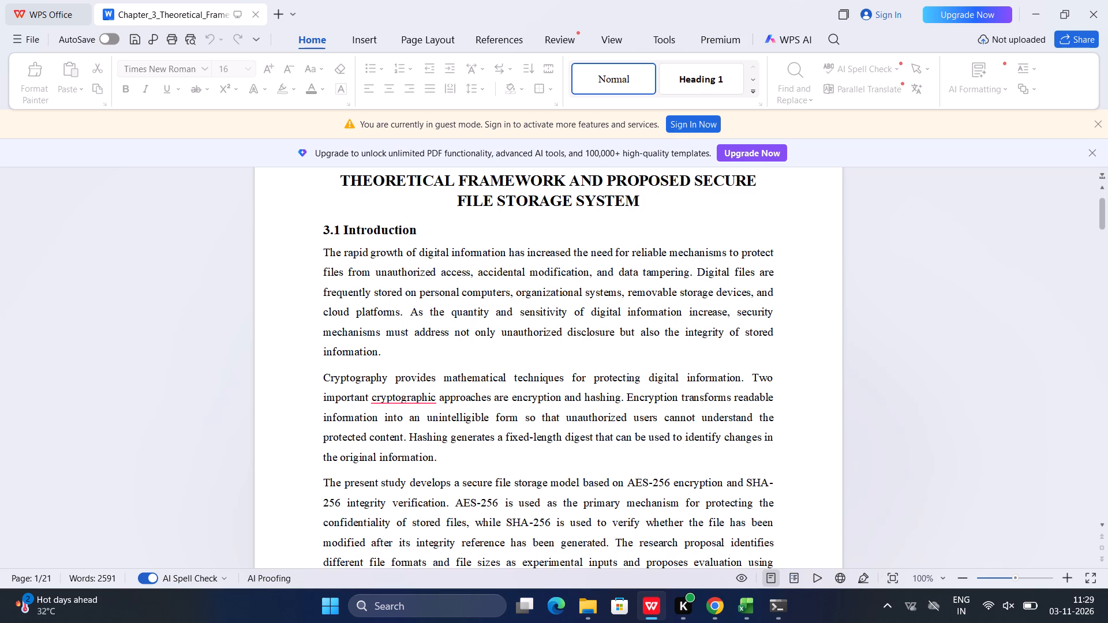
scroll(687, 343, "down", 2)
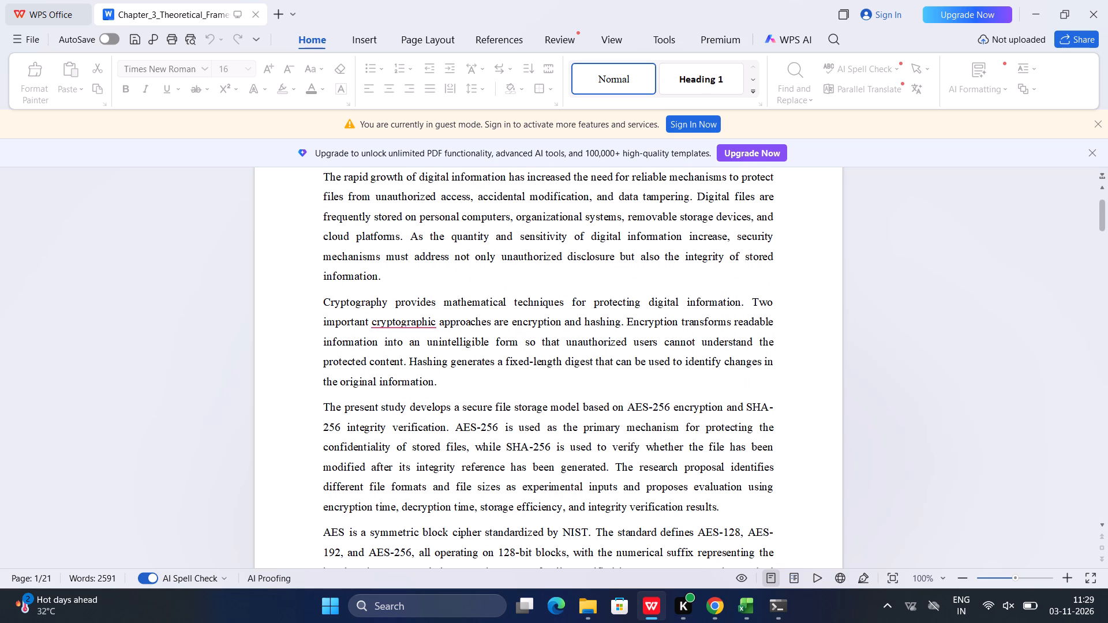
scroll(626, 348, "down", 3)
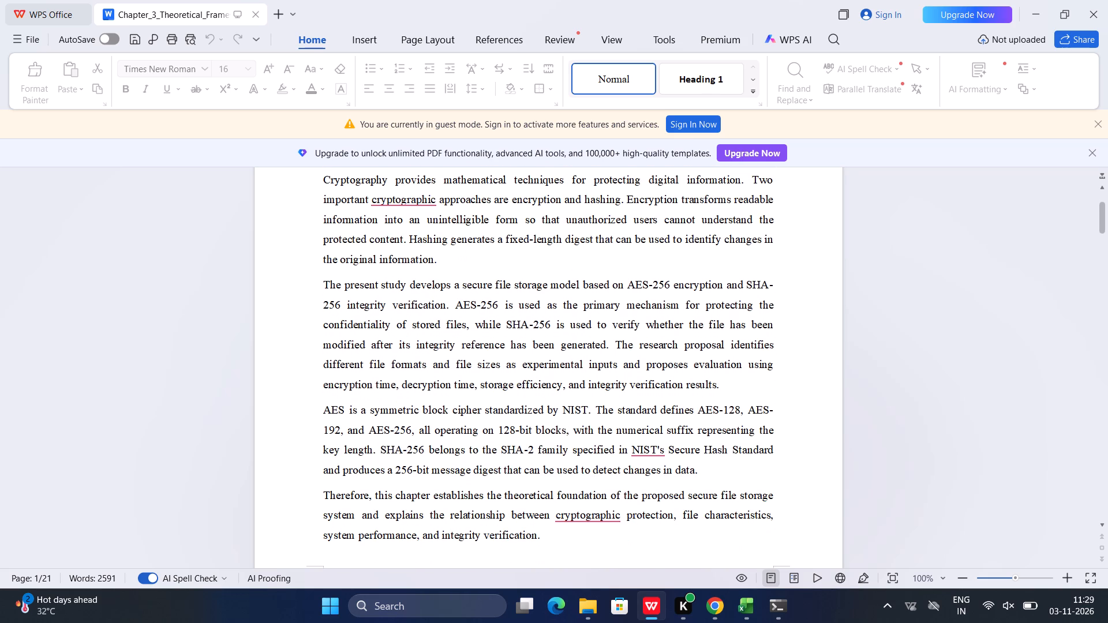
scroll(626, 348, "down", 9)
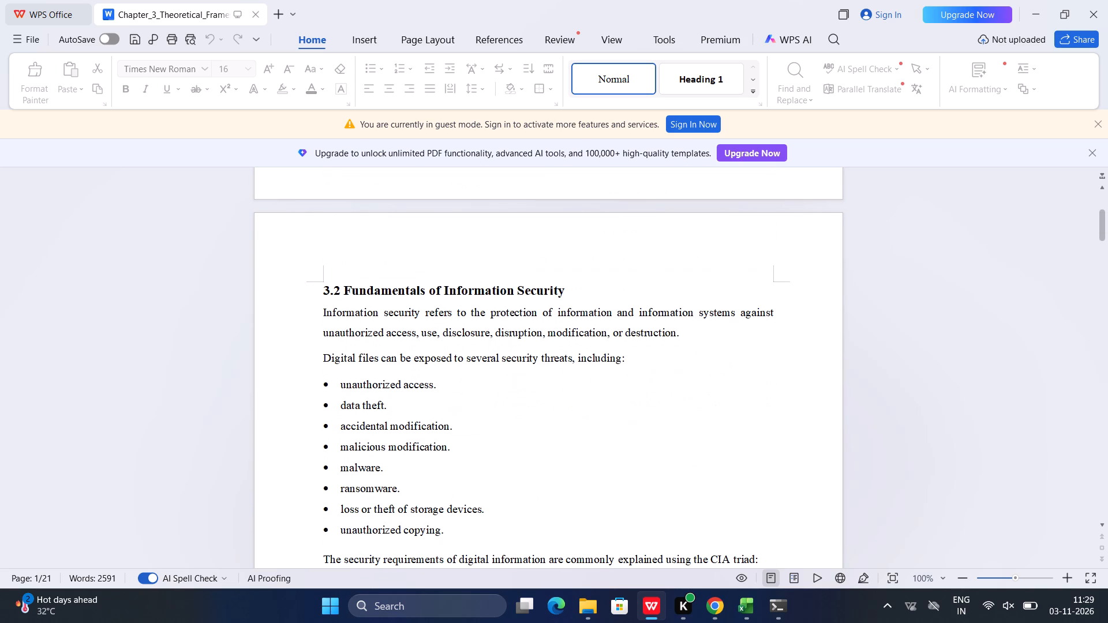
scroll(626, 348, "down", 3)
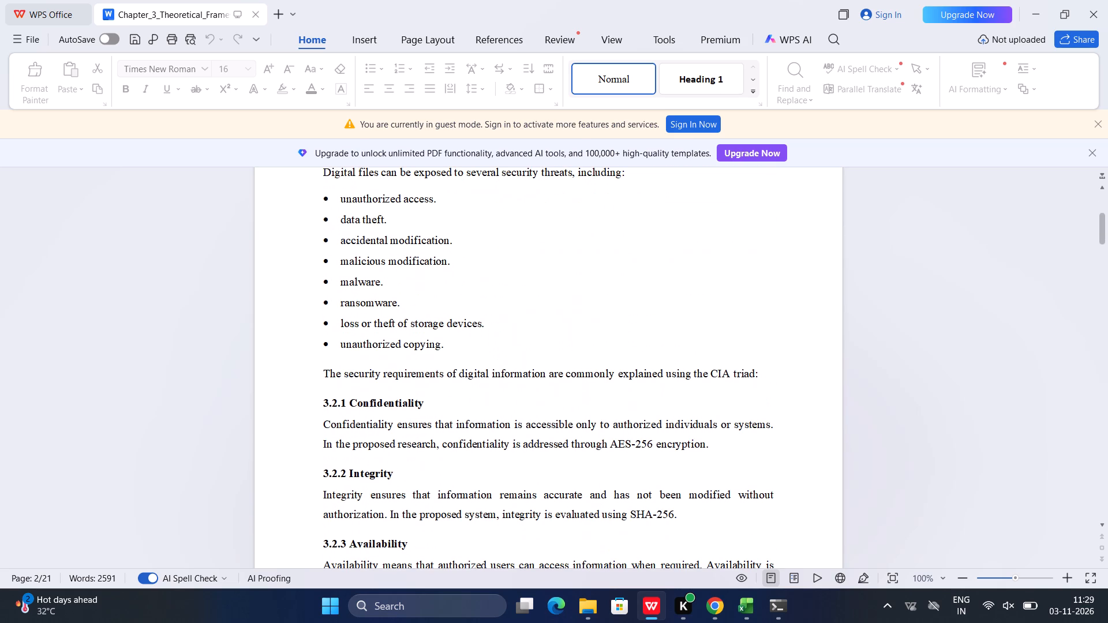
scroll(626, 348, "down", 3)
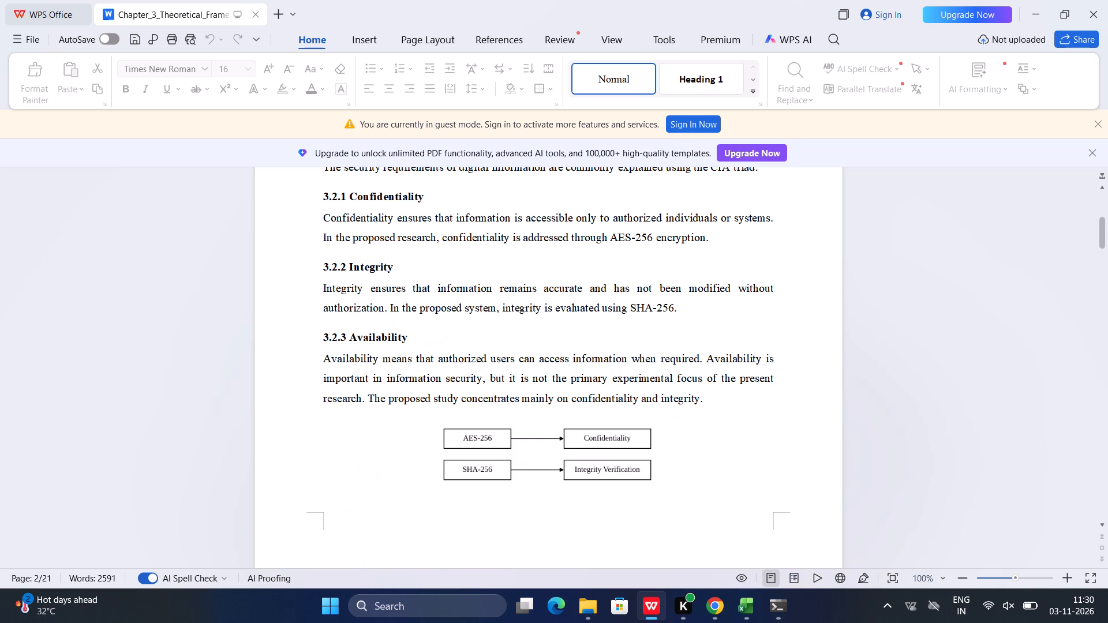
scroll(626, 348, "down", 7)
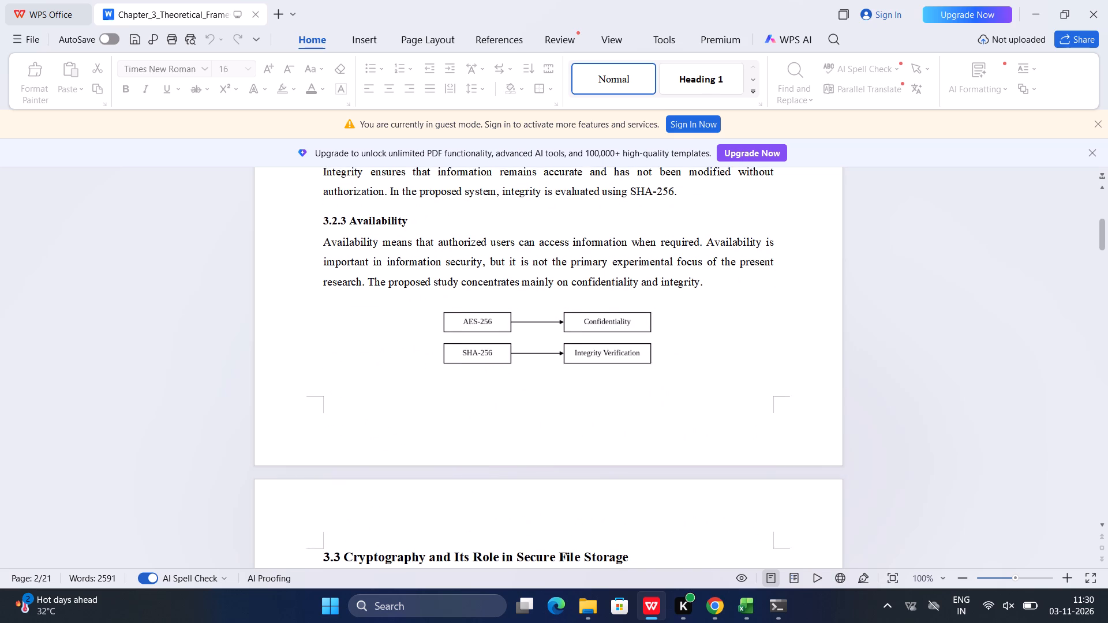
scroll(626, 348, "down", 8)
scroll(626, 348, "down", 15)
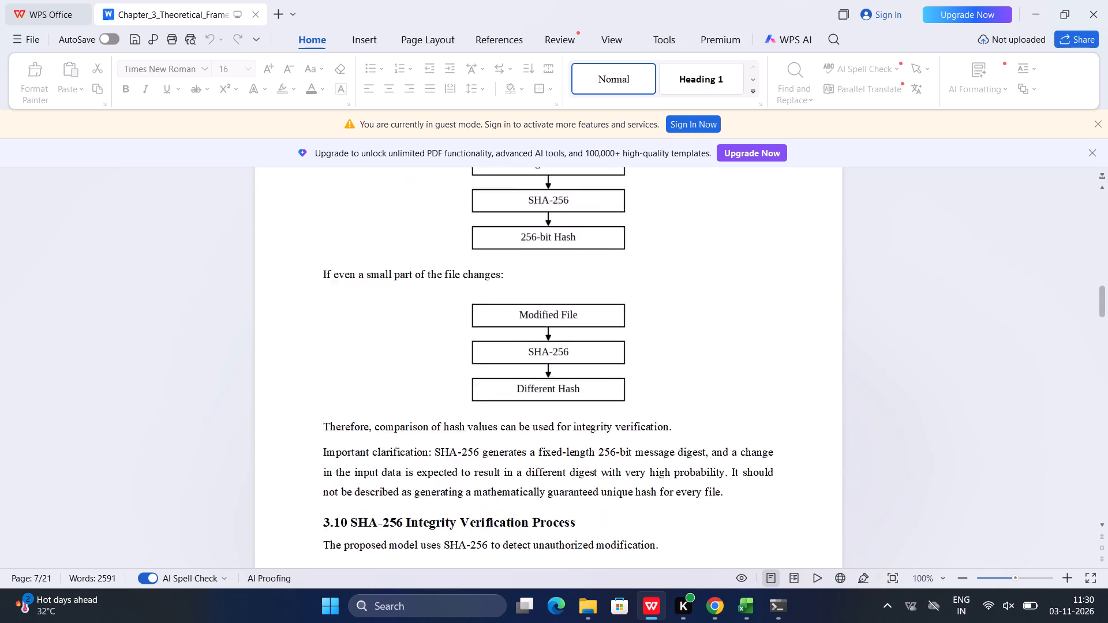
scroll(626, 348, "down", 19)
scroll(626, 348, "down", 6)
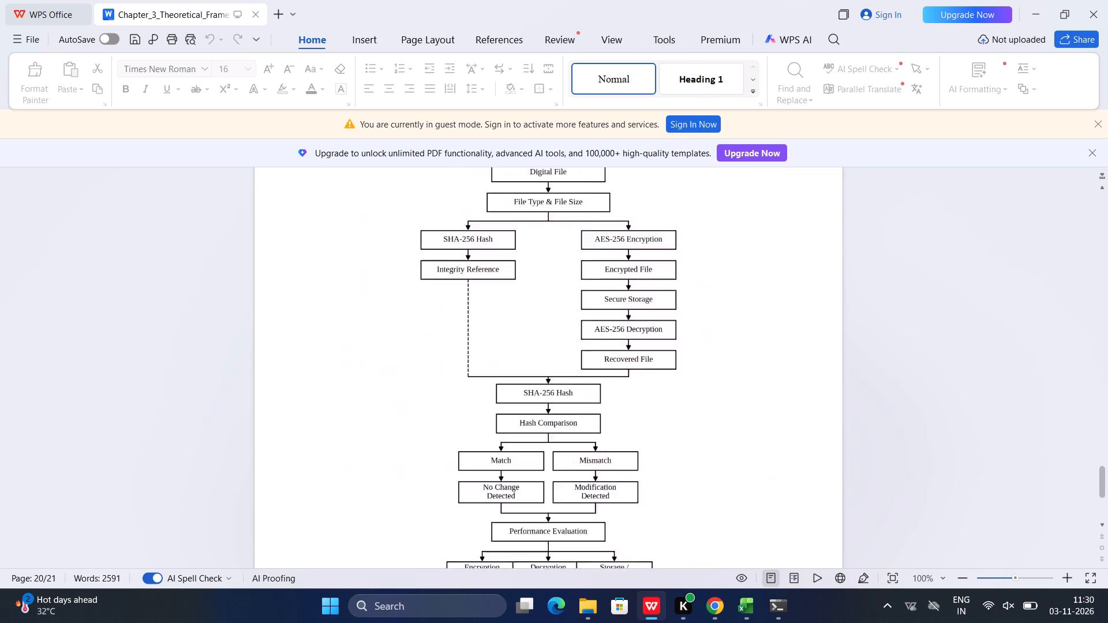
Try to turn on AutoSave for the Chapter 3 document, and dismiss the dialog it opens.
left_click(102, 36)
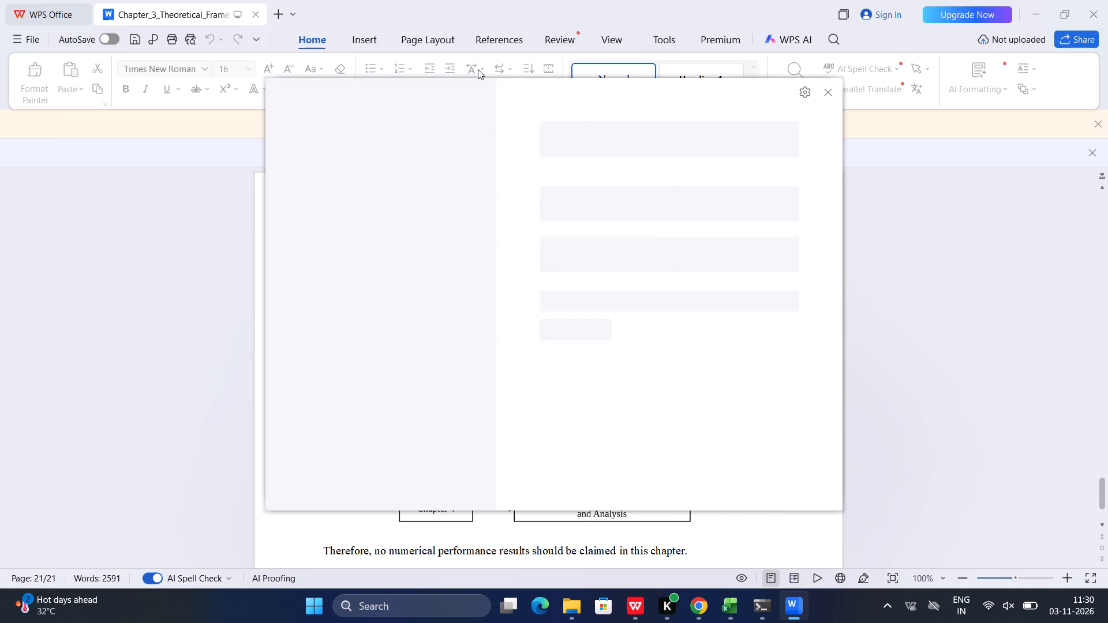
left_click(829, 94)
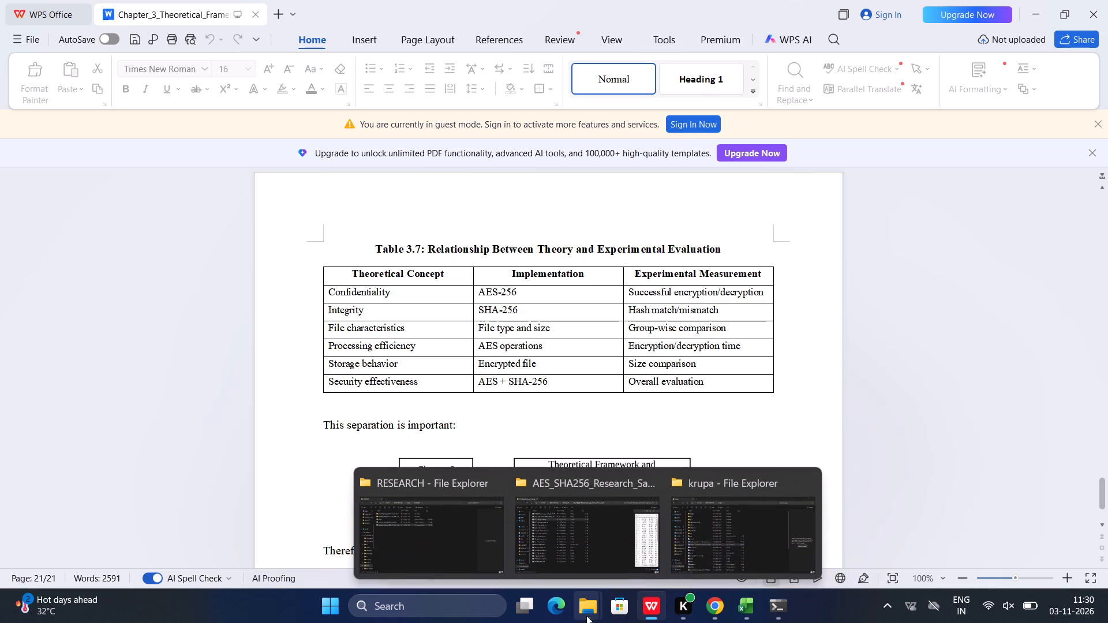
Open the Chapter_3_Theoretical_Framework document from the symca folder on ACER DATA (D:).
left_click(714, 538)
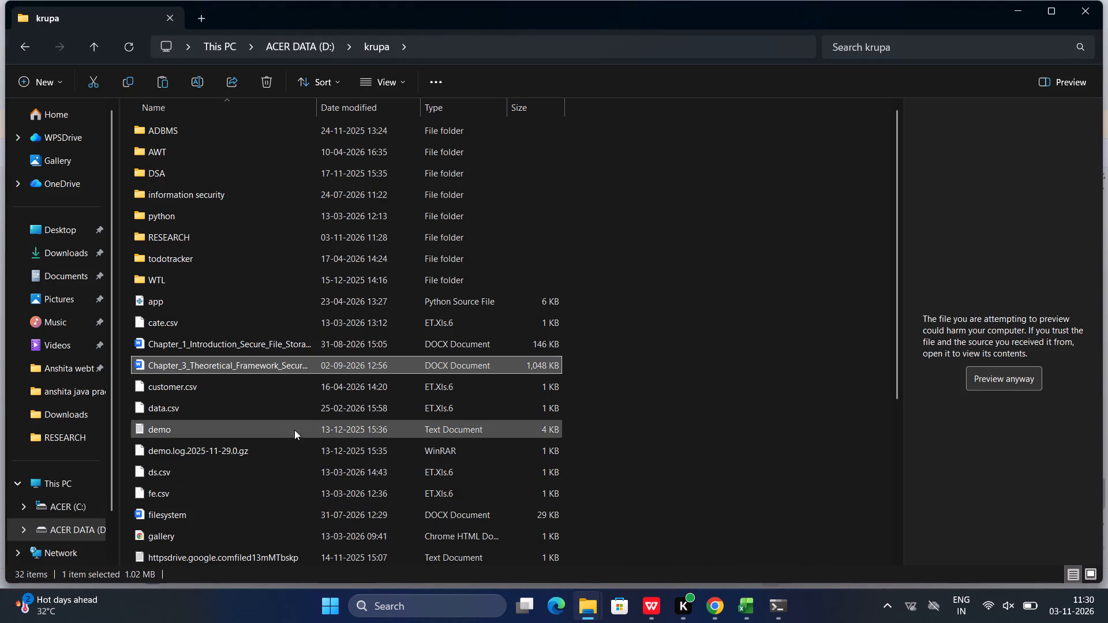
scroll(315, 442, "down", 9)
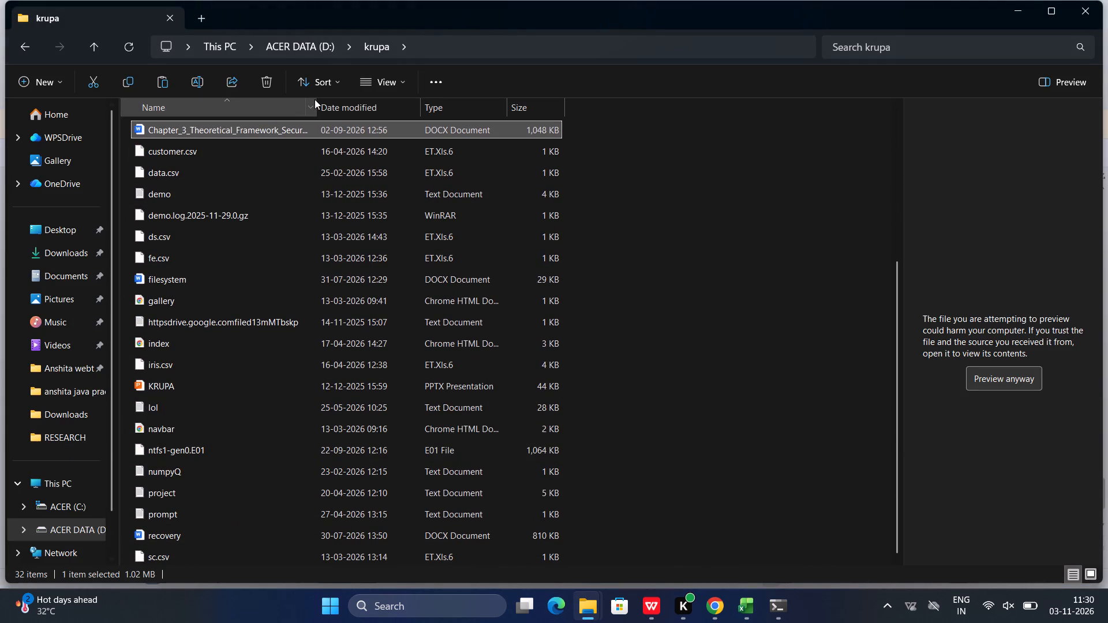
left_click(315, 39)
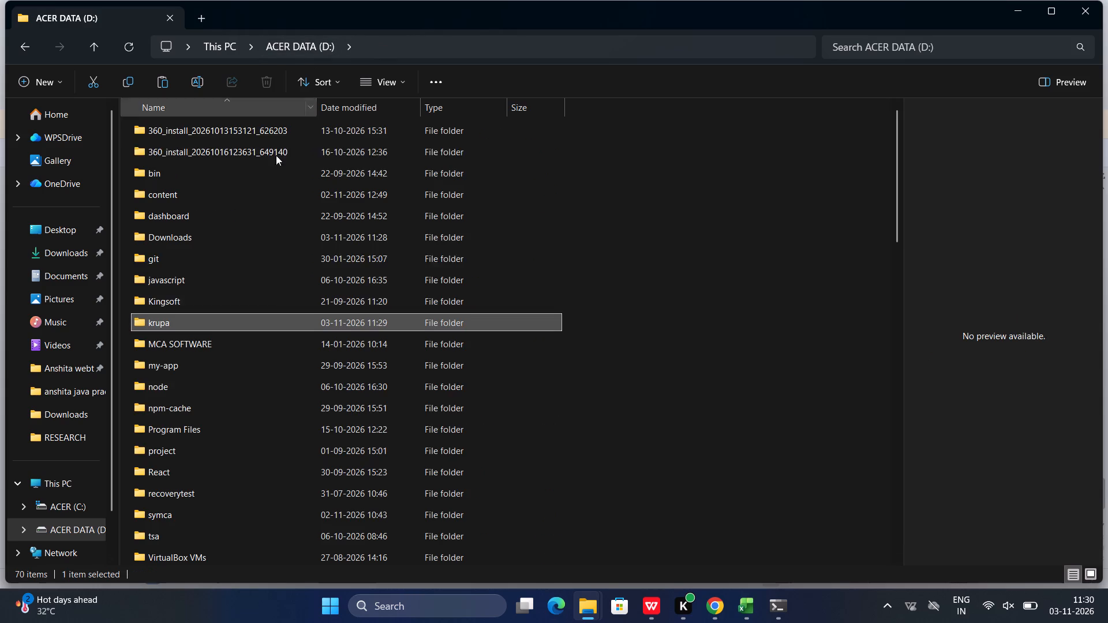
double_click(193, 511)
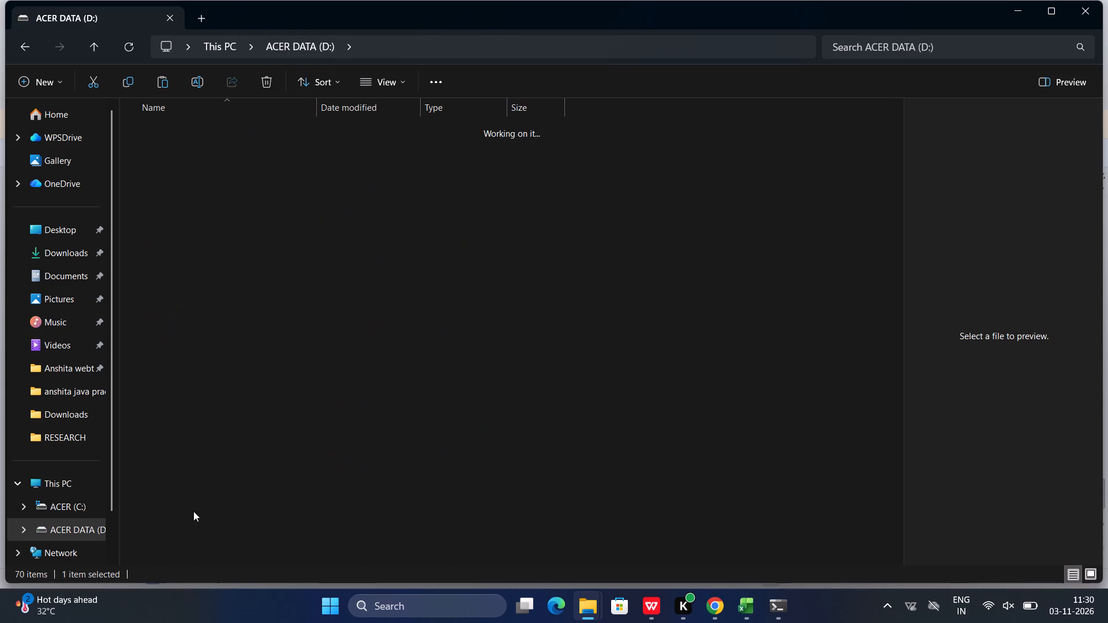
double_click(289, 235)
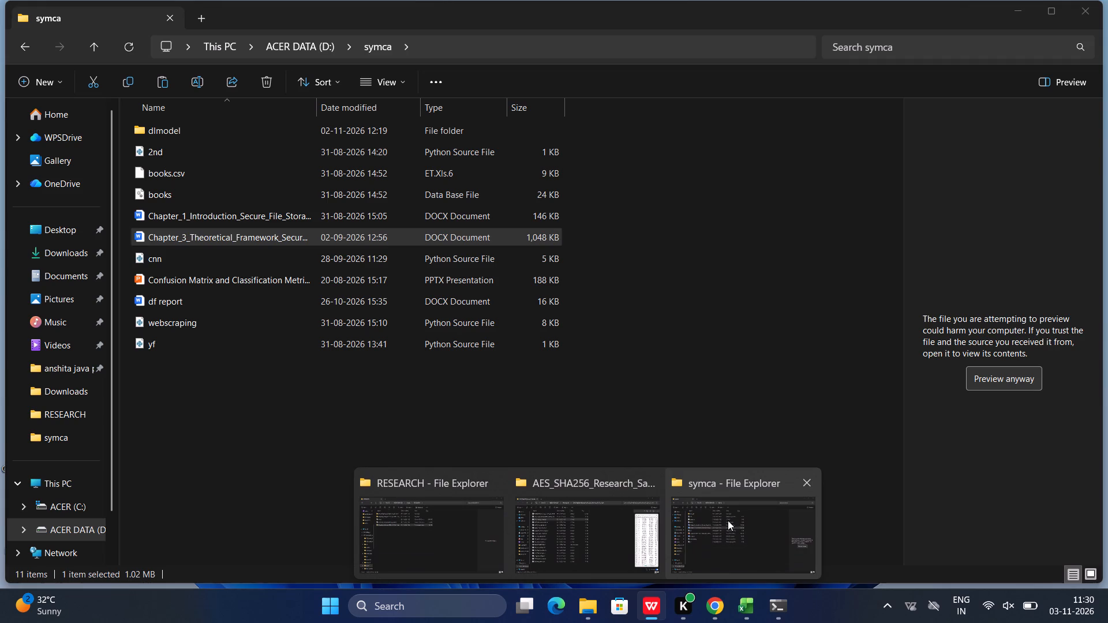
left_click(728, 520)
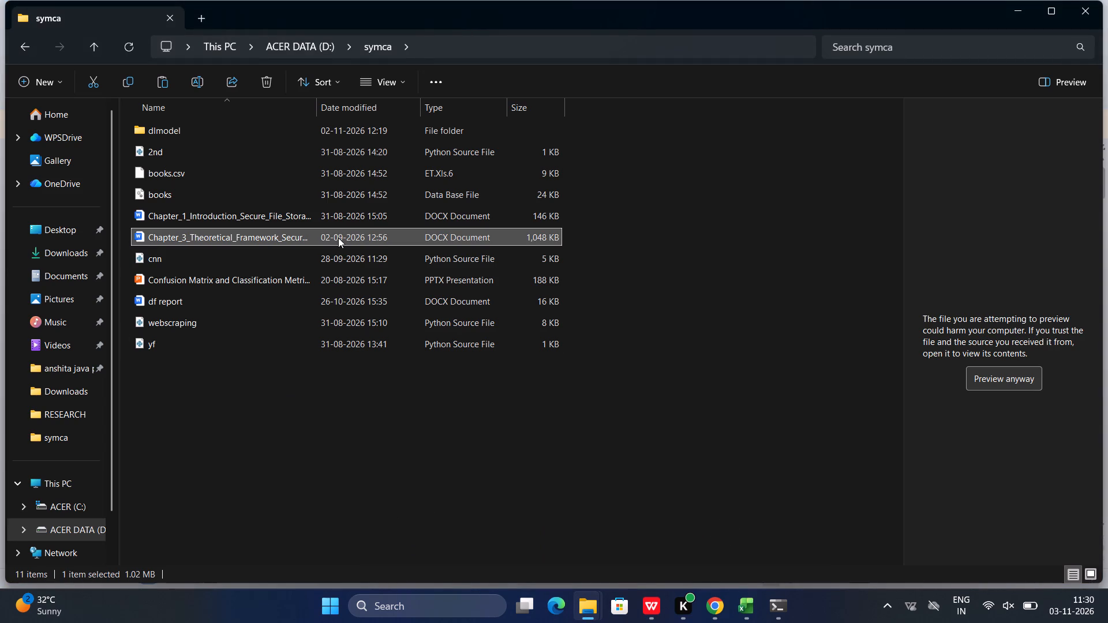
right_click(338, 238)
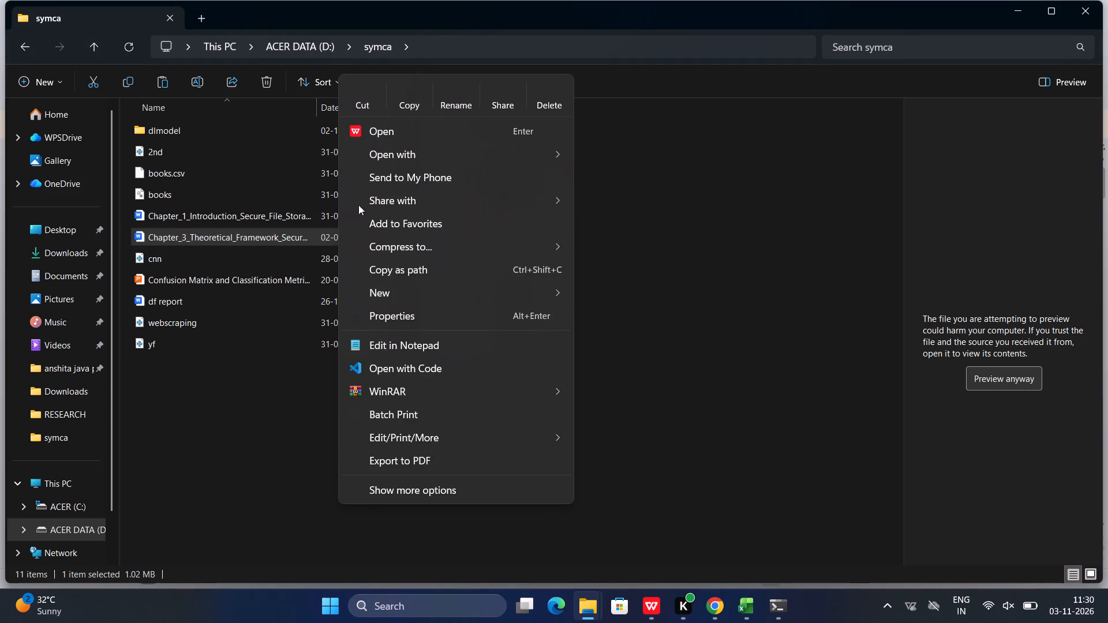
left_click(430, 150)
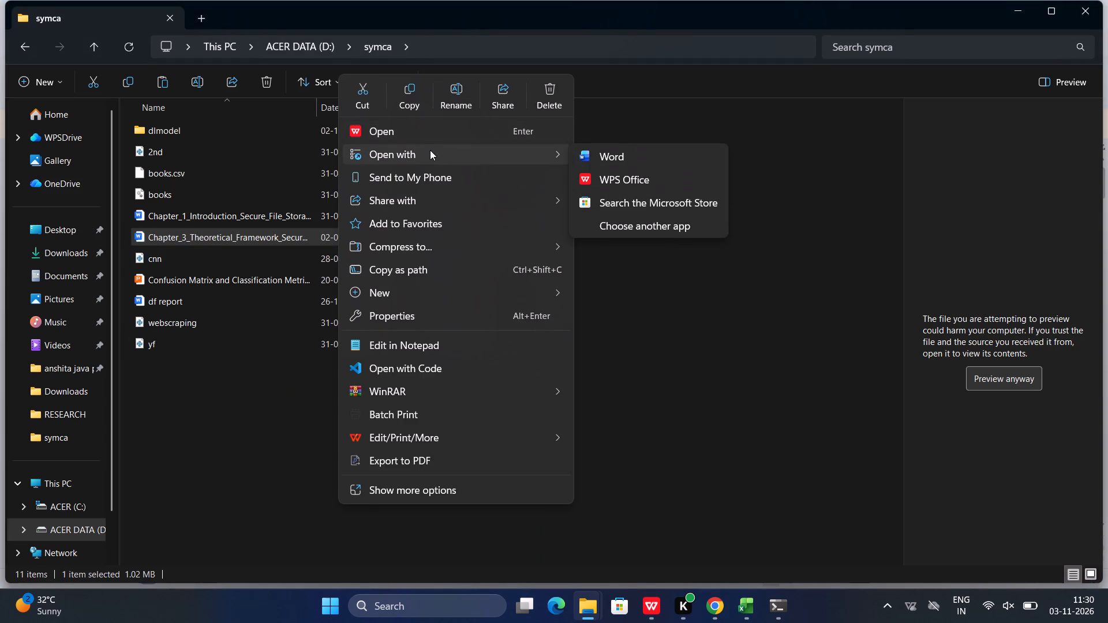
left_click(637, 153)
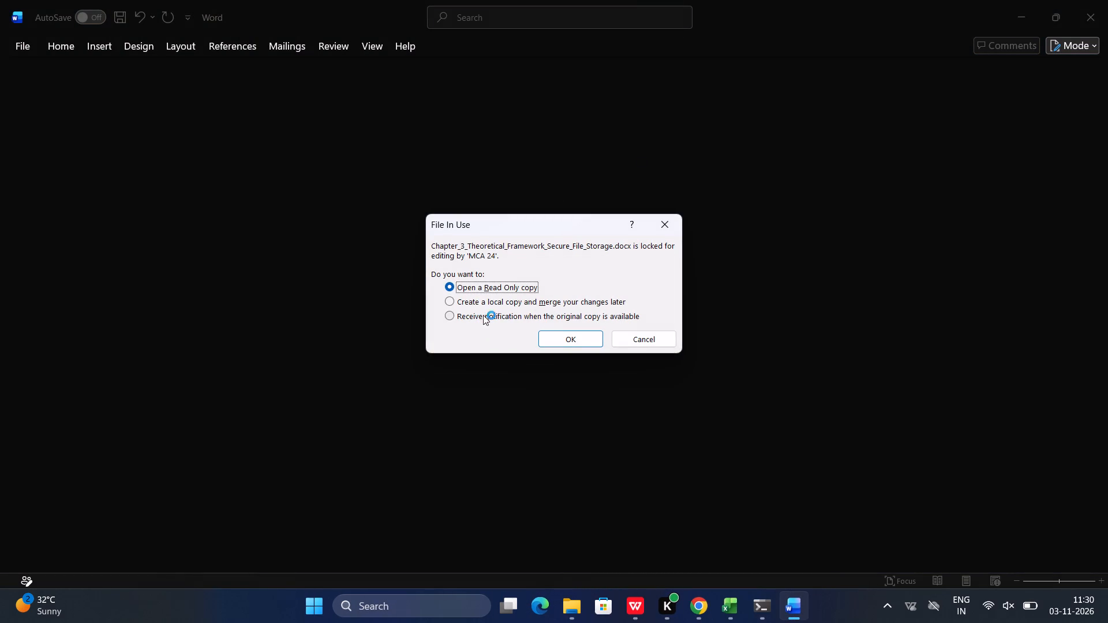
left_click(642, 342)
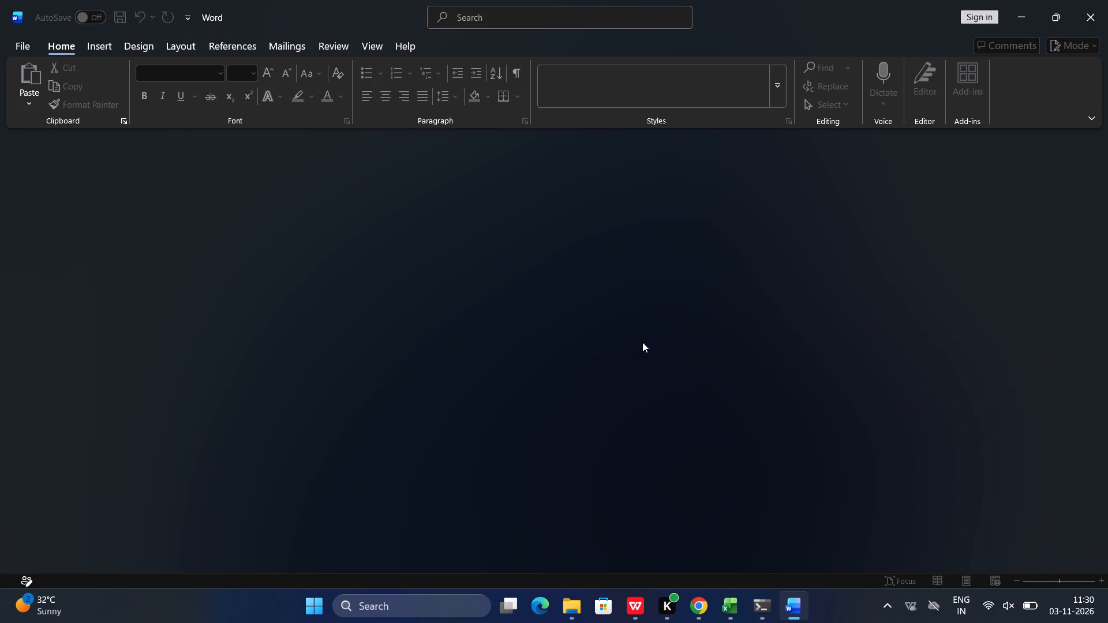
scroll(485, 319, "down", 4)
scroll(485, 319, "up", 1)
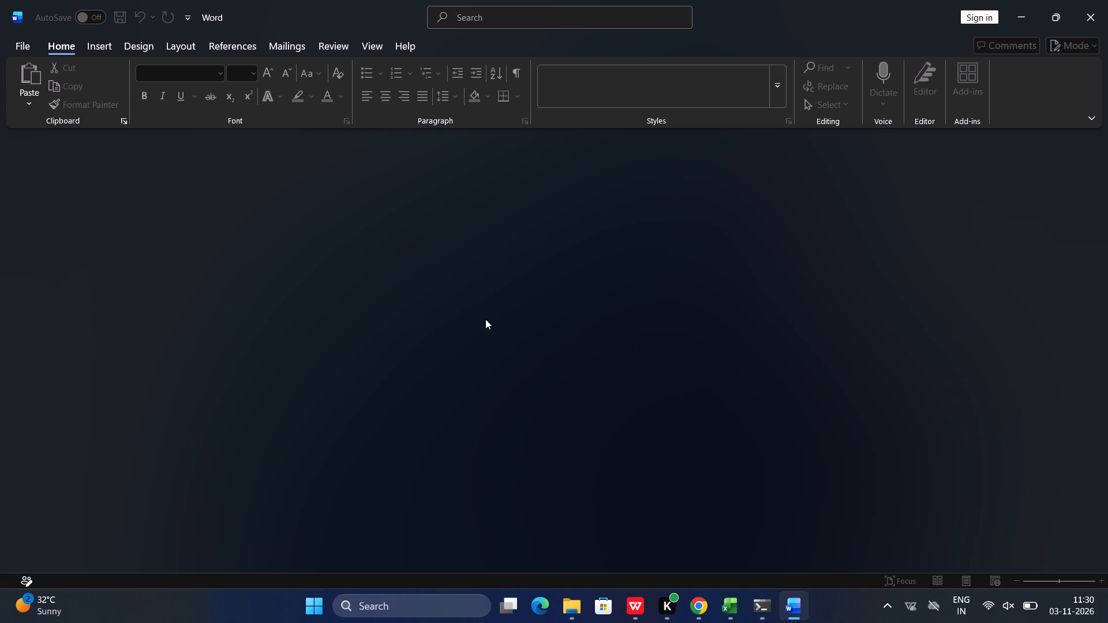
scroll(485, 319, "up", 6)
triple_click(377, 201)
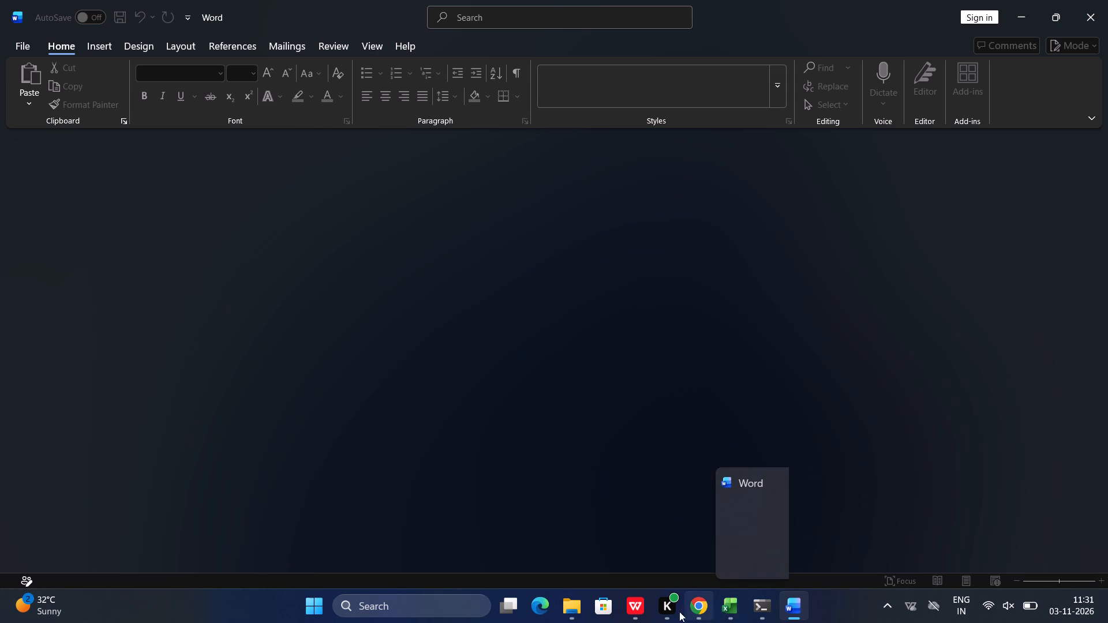
Open the symca folder's Chapter_3_Theoretical_Framework document in Word, creating a local copy to merge changes later, and enable editing.
left_click(709, 546)
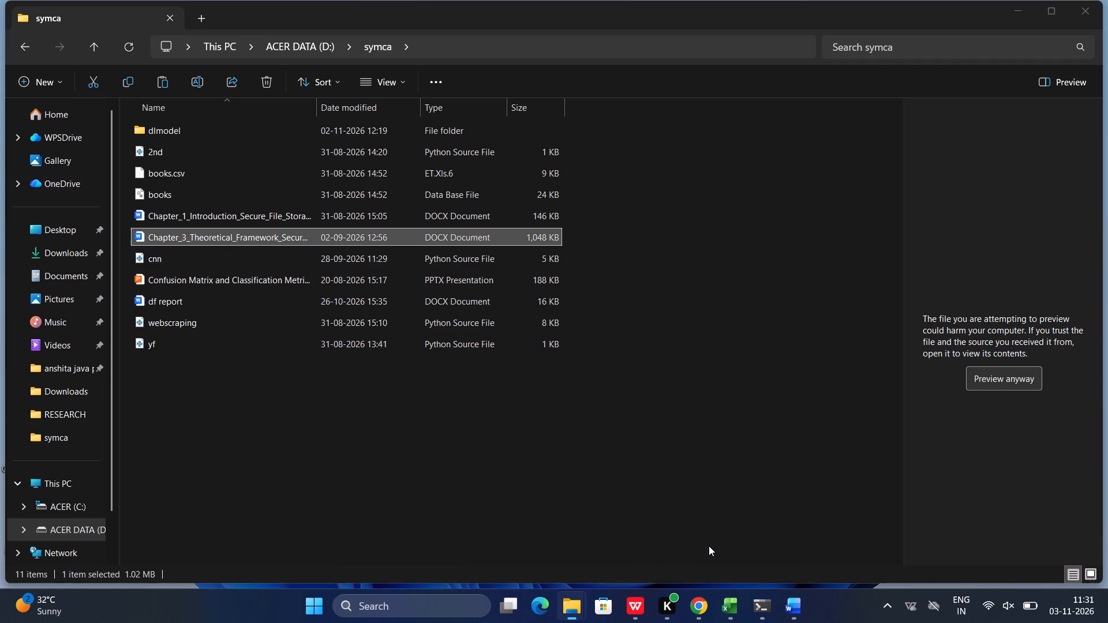
right_click(375, 238)
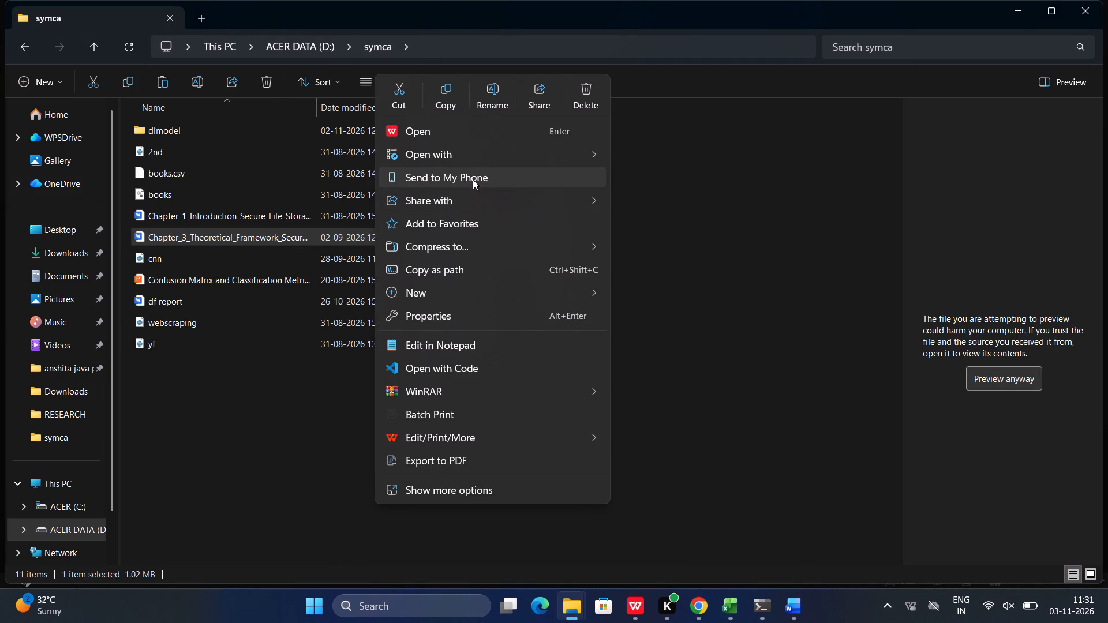
left_click(477, 149)
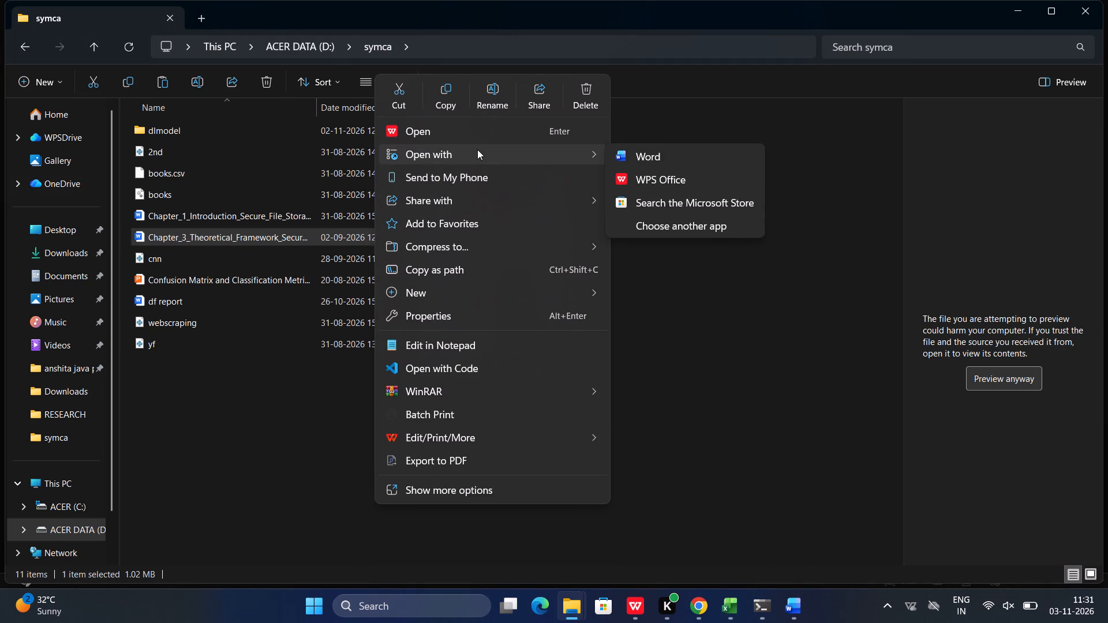
left_click(652, 155)
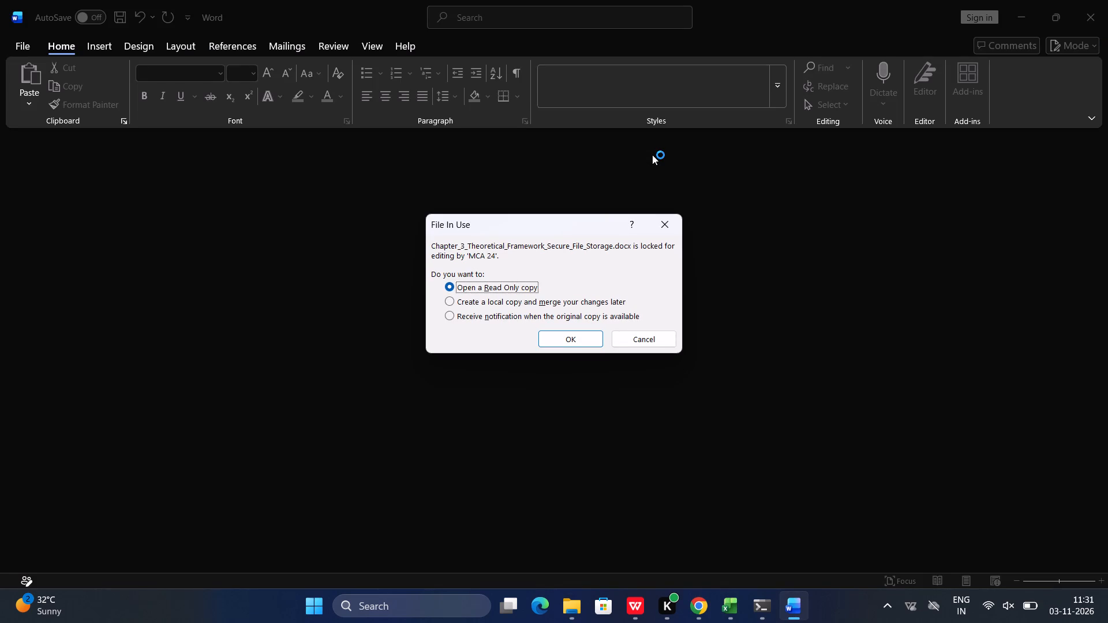
left_click(538, 300)
left_click(561, 335)
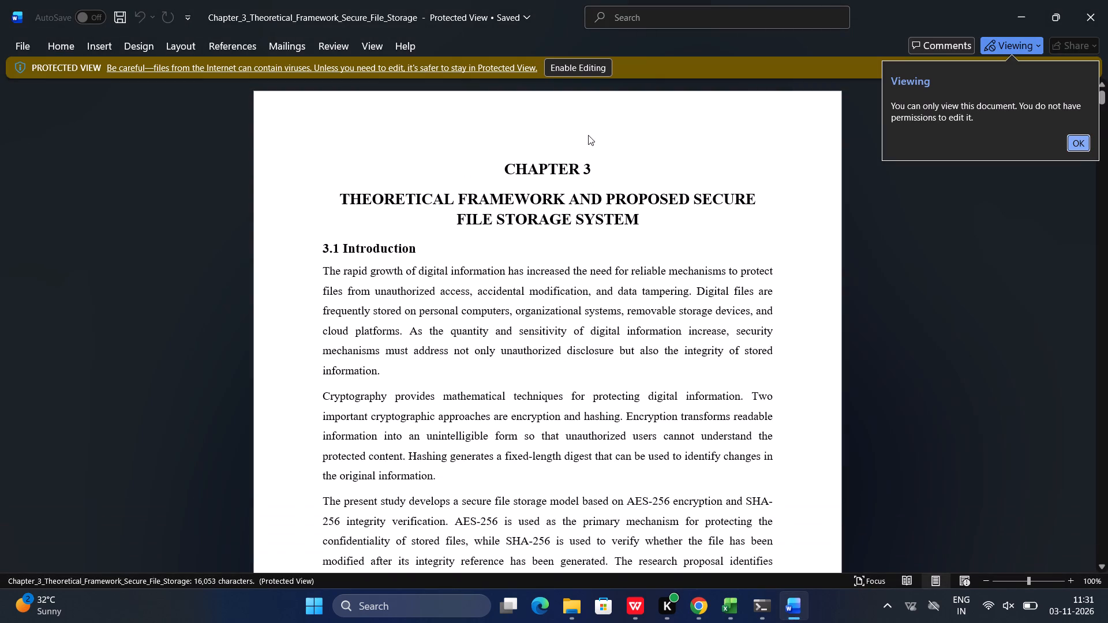
left_click(590, 62)
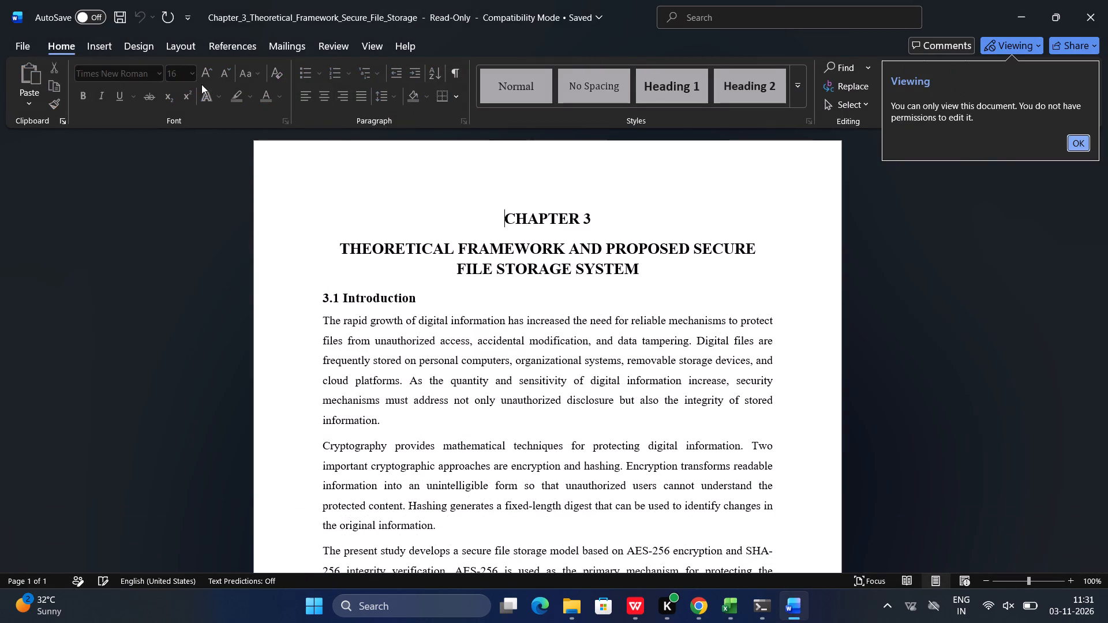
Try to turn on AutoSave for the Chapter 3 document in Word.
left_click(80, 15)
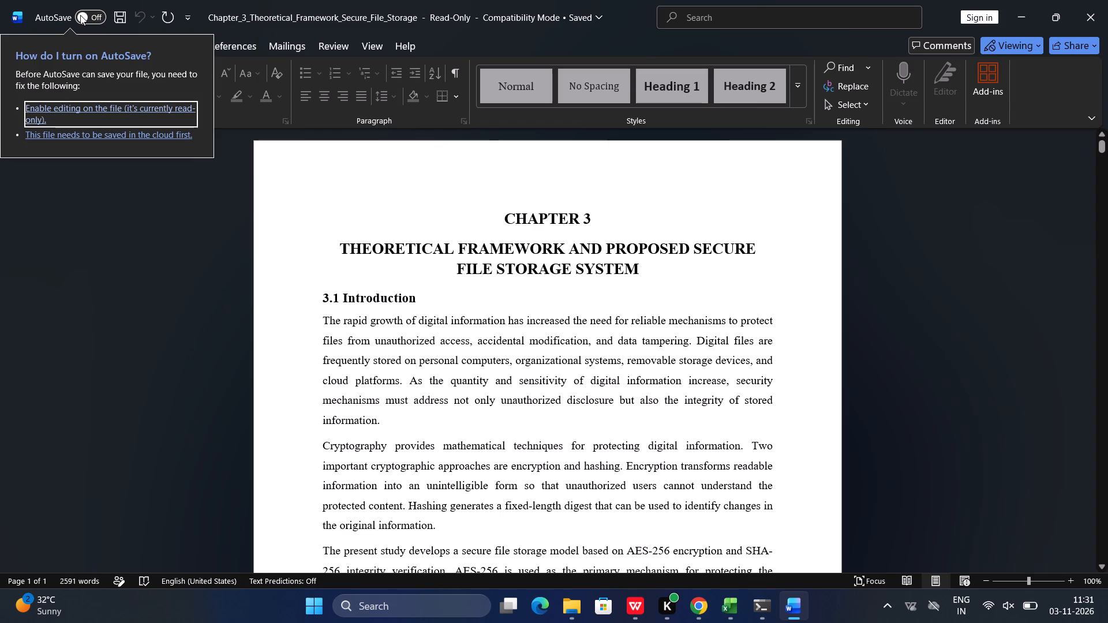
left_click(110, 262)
Place the cursor after the final SHA-256 reference at the document's end and enable editing of the read-only Chapter 3 document.
scroll(481, 371, "down", 4)
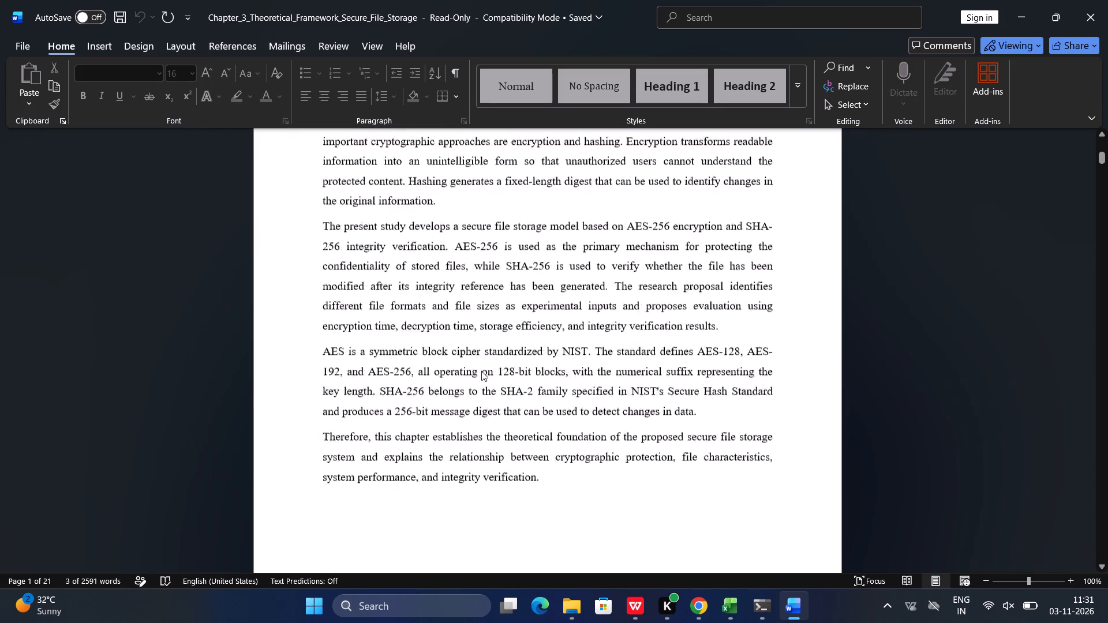
scroll(481, 371, "down", 6)
scroll(481, 371, "down", 20)
scroll(481, 371, "down", 10)
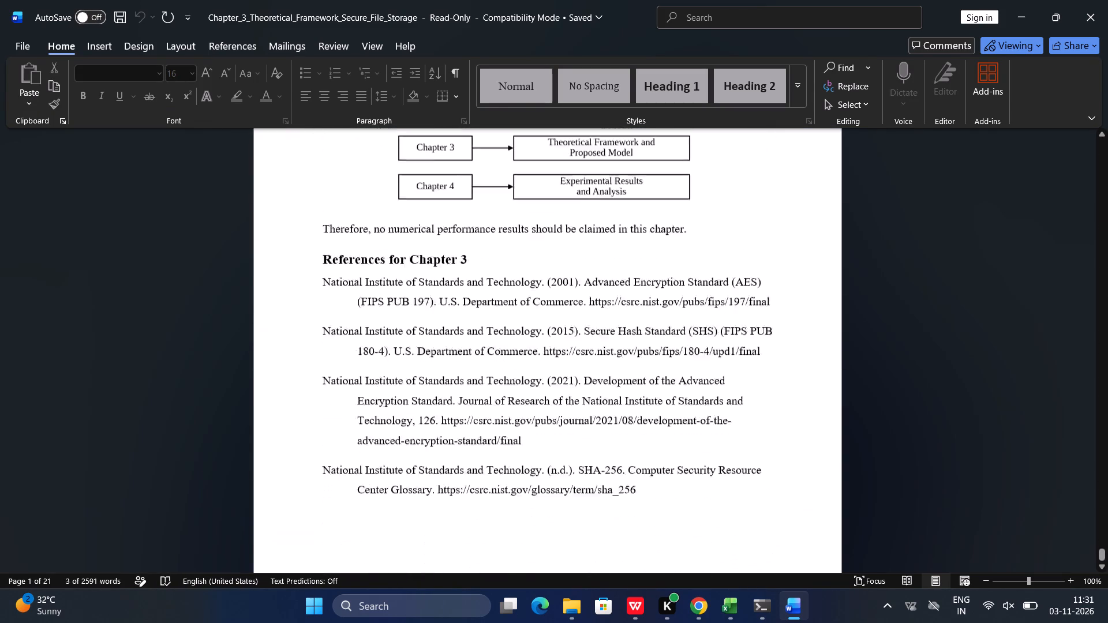
scroll(481, 371, "down", 18)
scroll(481, 371, "down", 5)
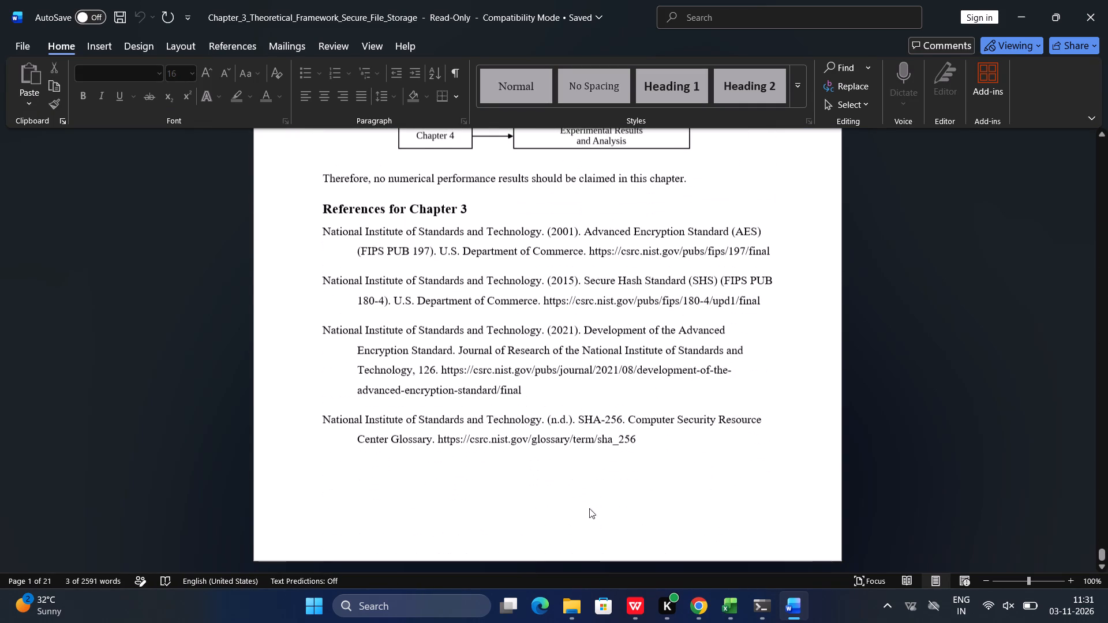
left_click(559, 505)
key("Down")
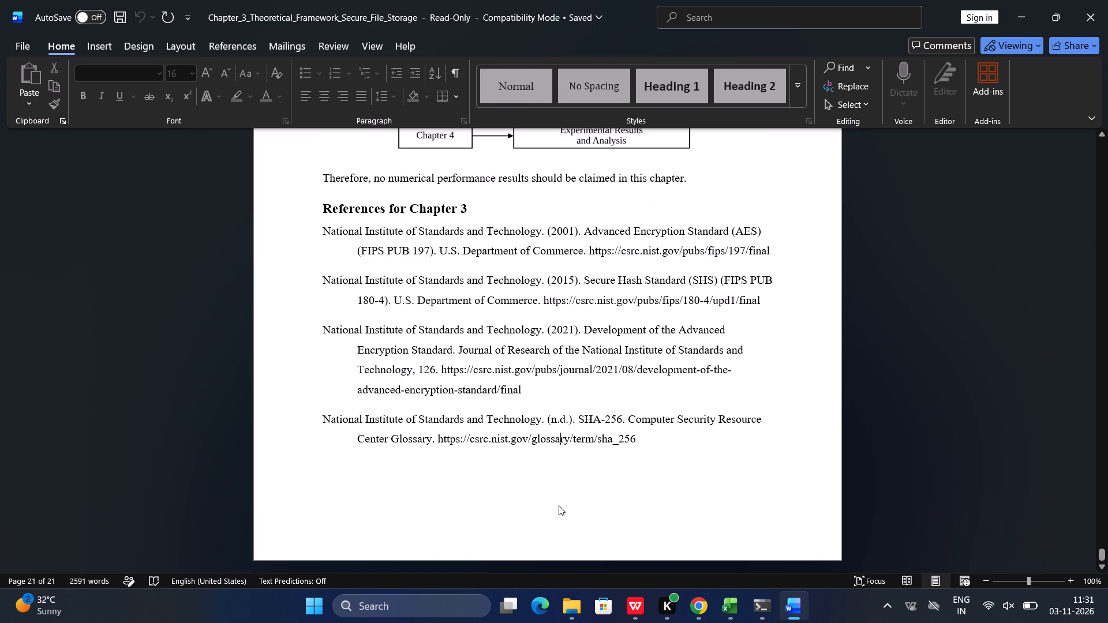
key("Down")
key("Down")
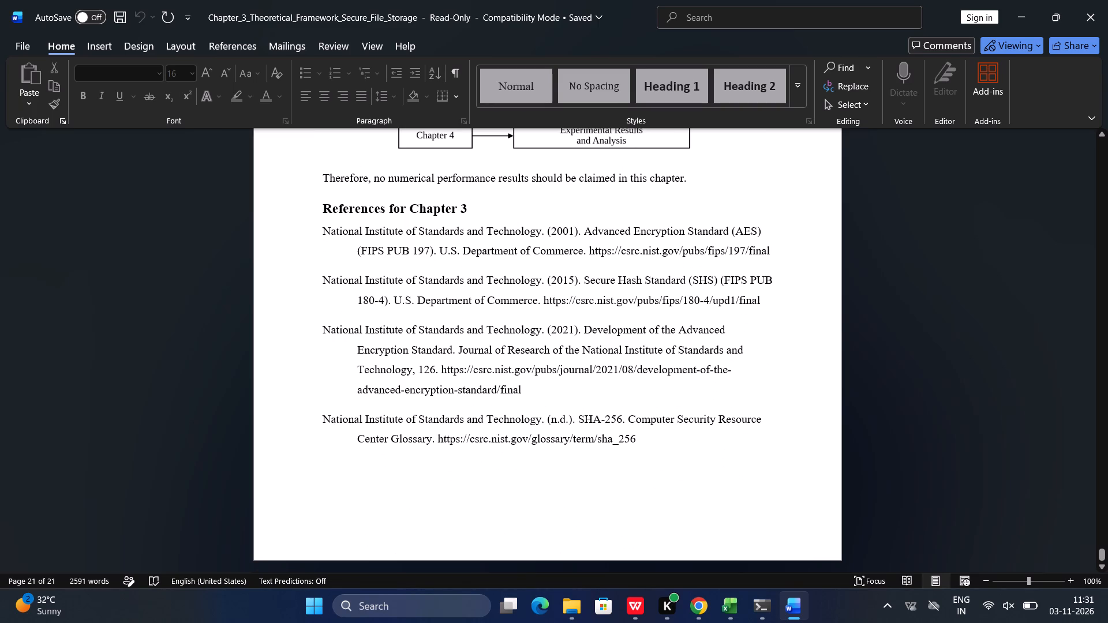
left_click(653, 443)
key("Return")
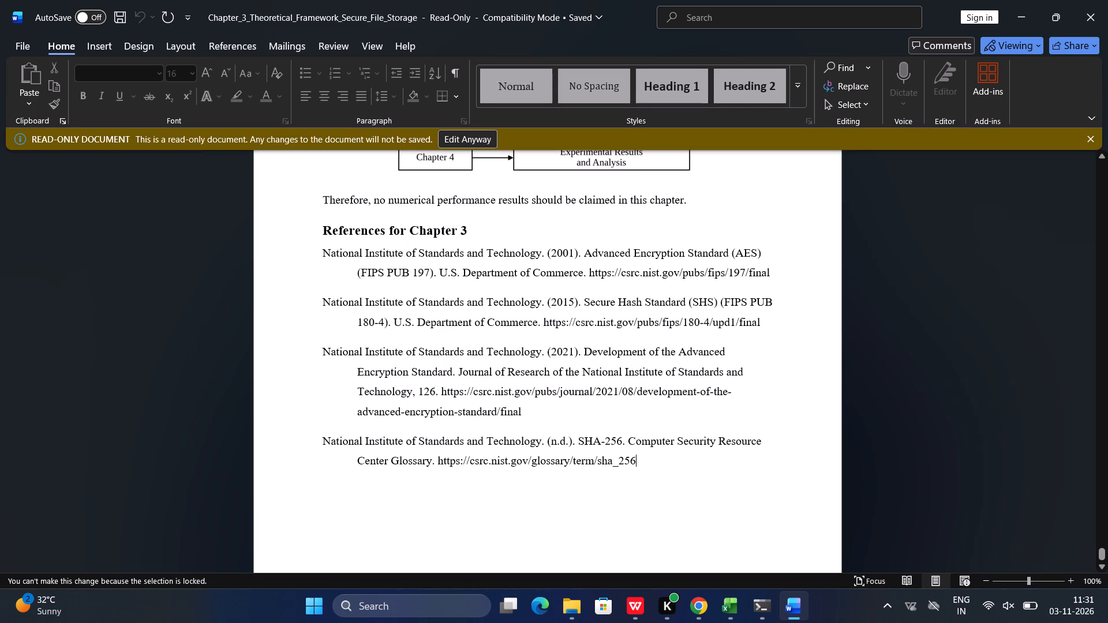
key("Return")
key("Return")
key("space")
left_click(463, 139)
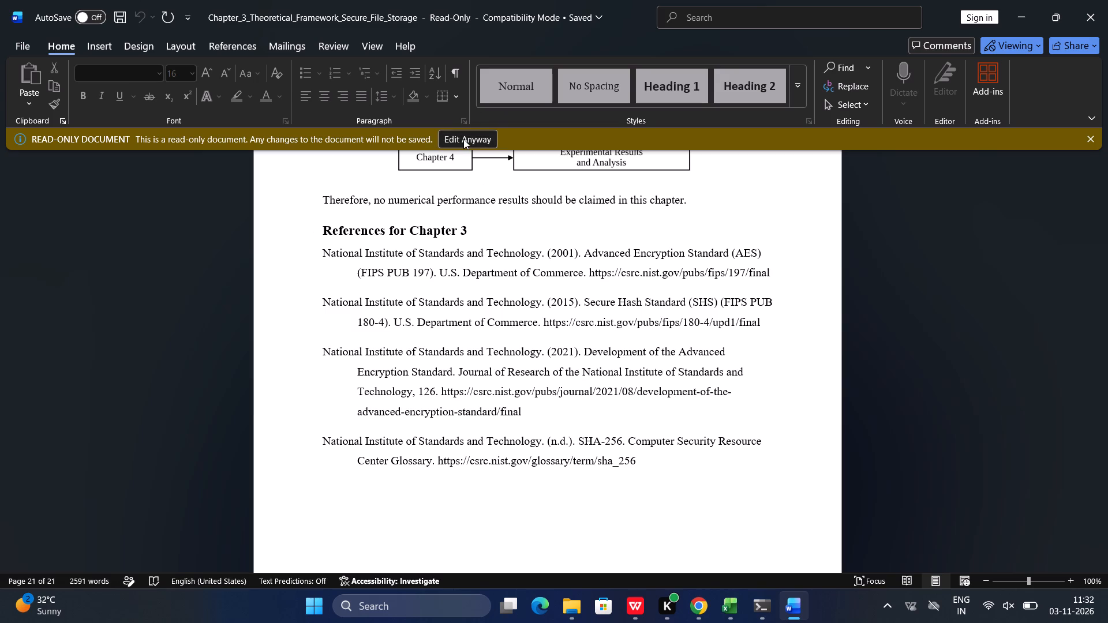
Add blank lines after the final SHA-256 reference and enter the text "Chapter 4" on the new last page.
key("space")
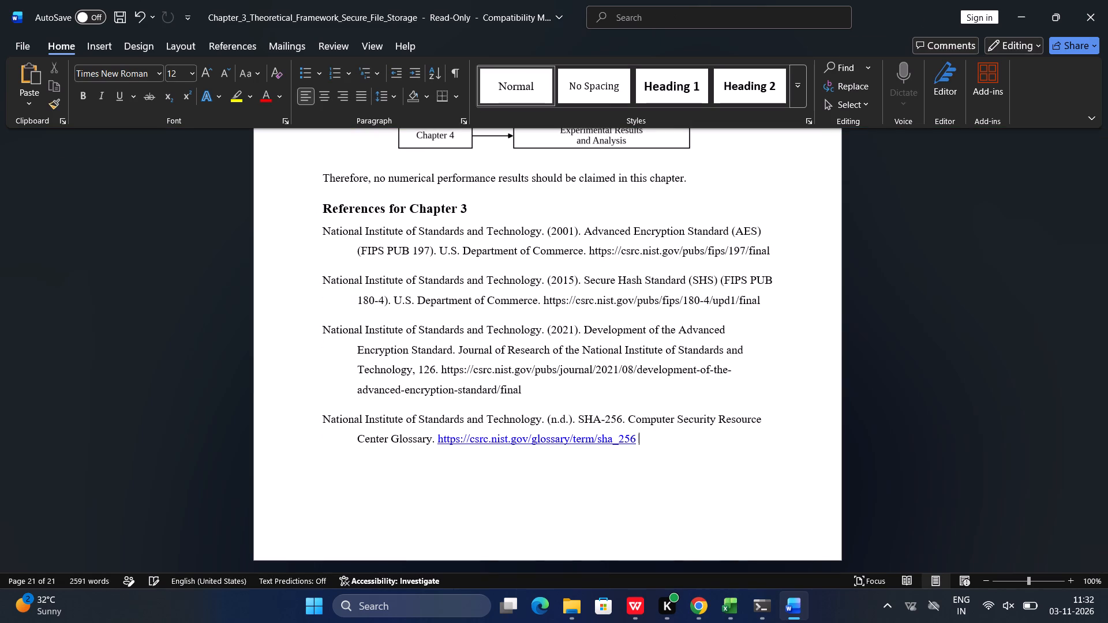
key("Return")
key("Return")
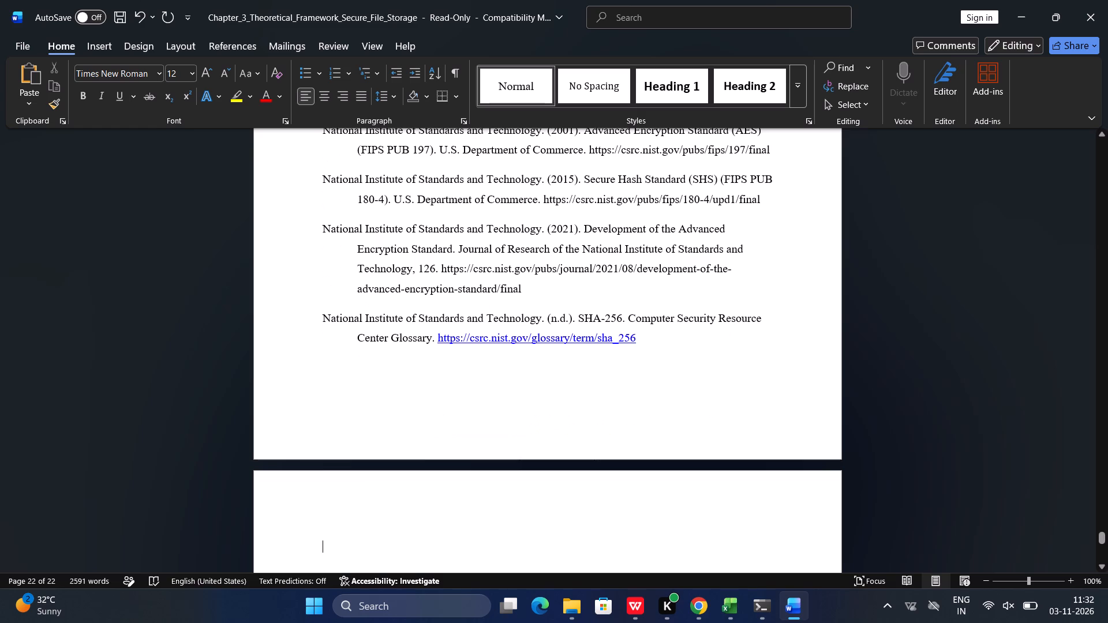
type("chapter 4")
key("space")
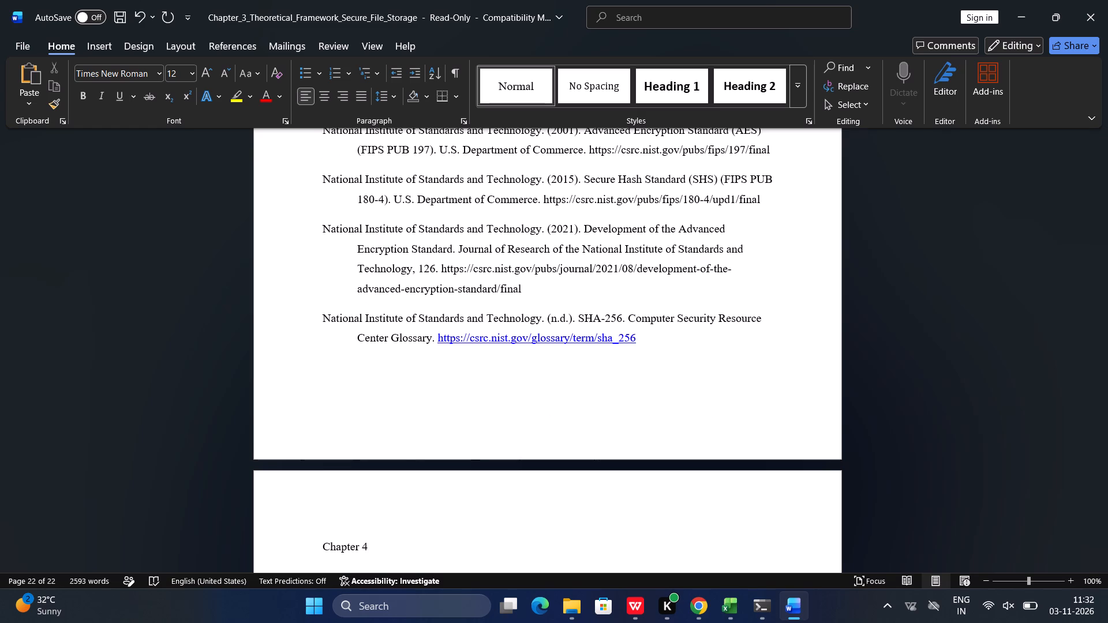
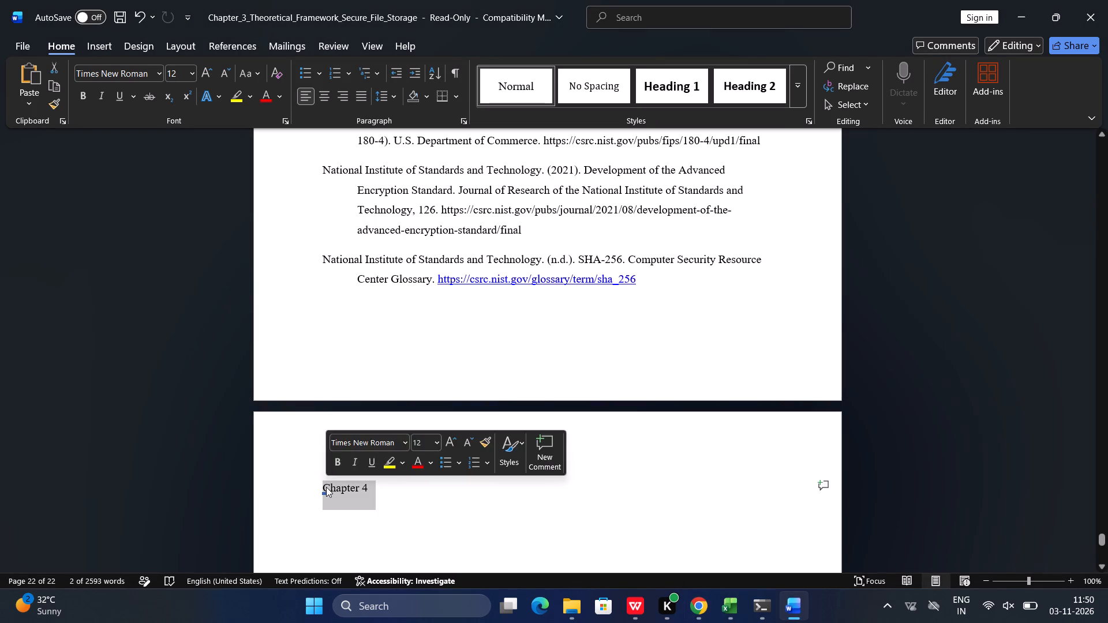
key("BackSpace")
key("BackSpace")
key("BackSpace")
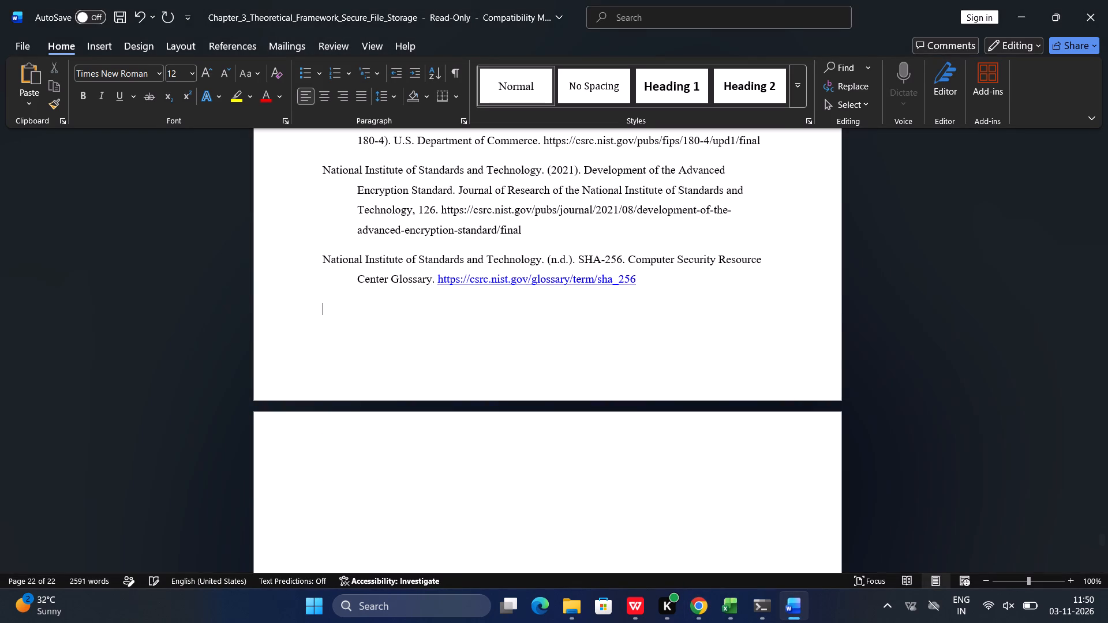
key("Return")
key("ctrl+v")
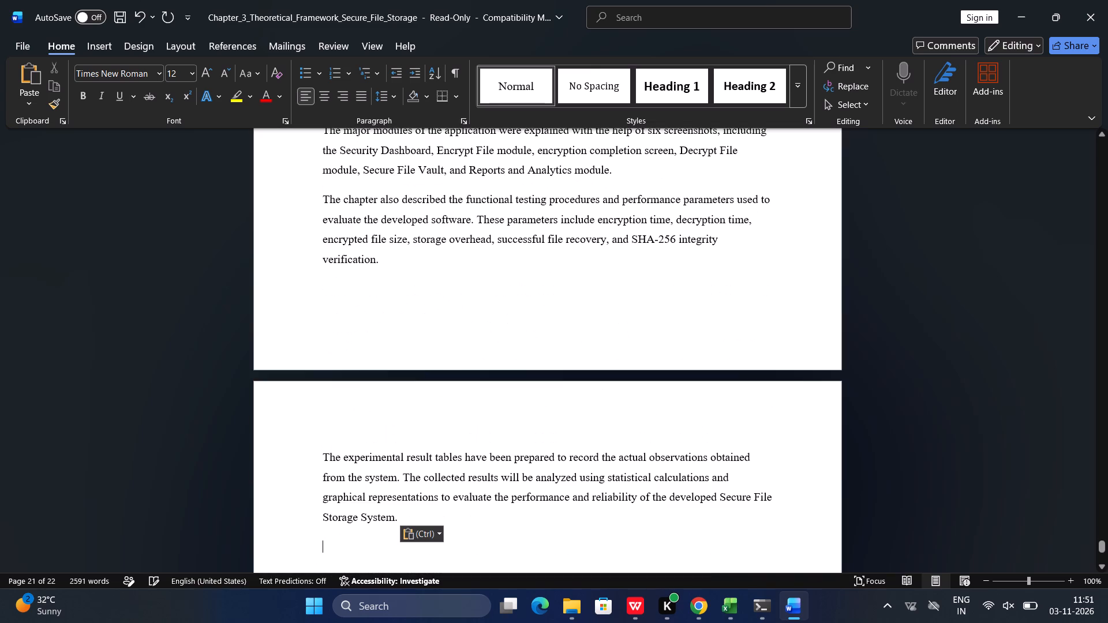
Look over the pasted Chapter 4, checking its result tables, section headings, software requirements table and test case table.
scroll(470, 304, "up", 20)
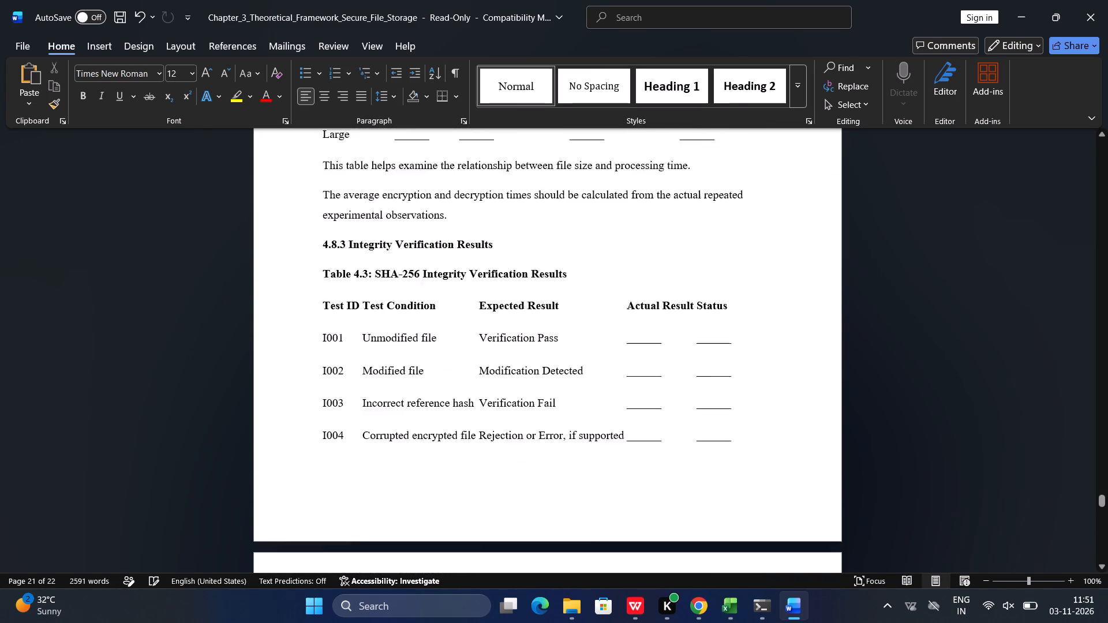
scroll(470, 304, "up", 13)
scroll(470, 304, "up", 9)
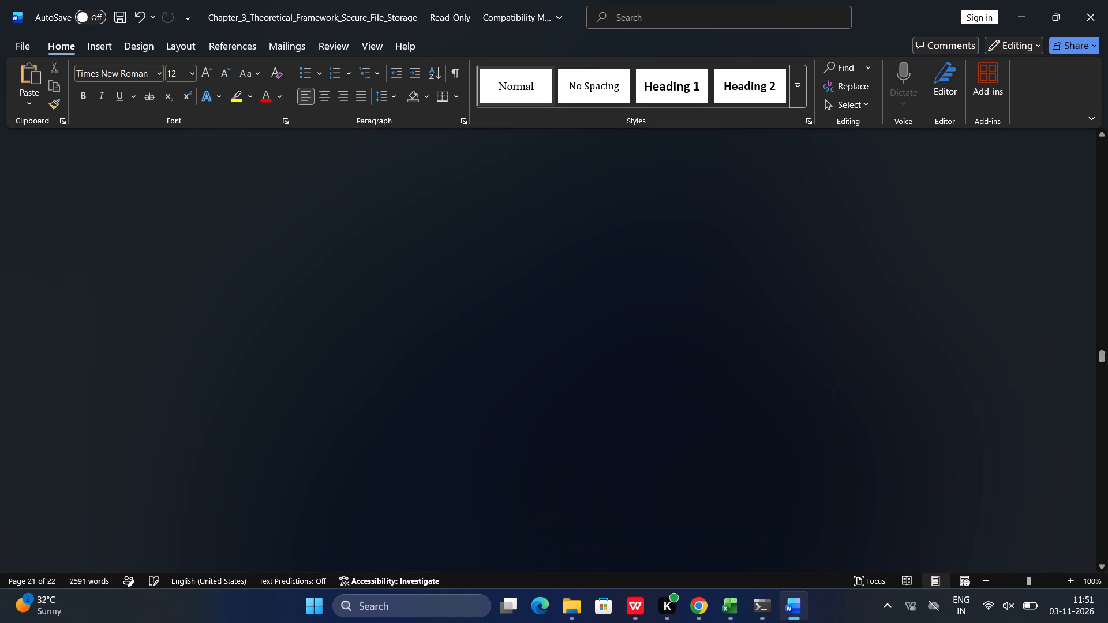
scroll(470, 304, "up", 2)
scroll(470, 304, "down", 3)
scroll(470, 304, "up", 11)
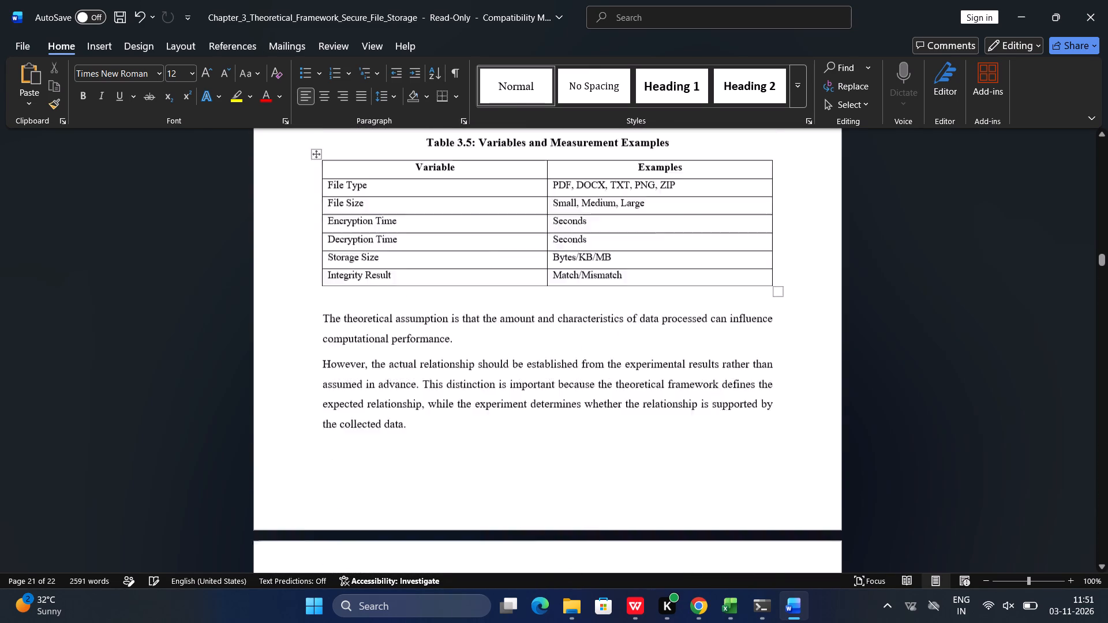
scroll(470, 304, "up", 5)
scroll(470, 304, "down", 19)
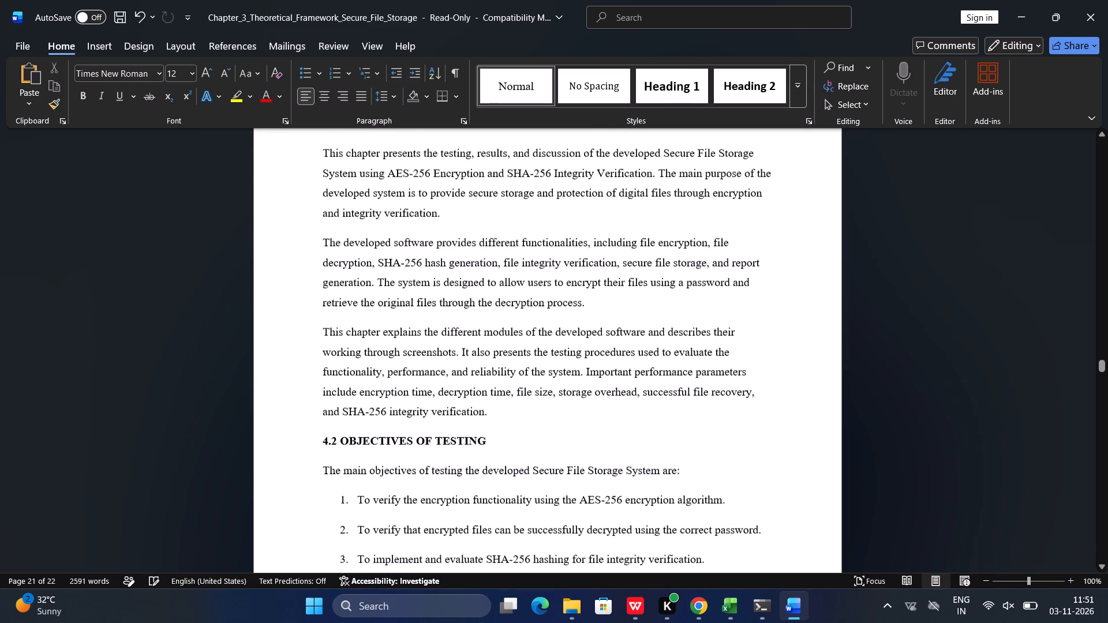
scroll(470, 304, "down", 11)
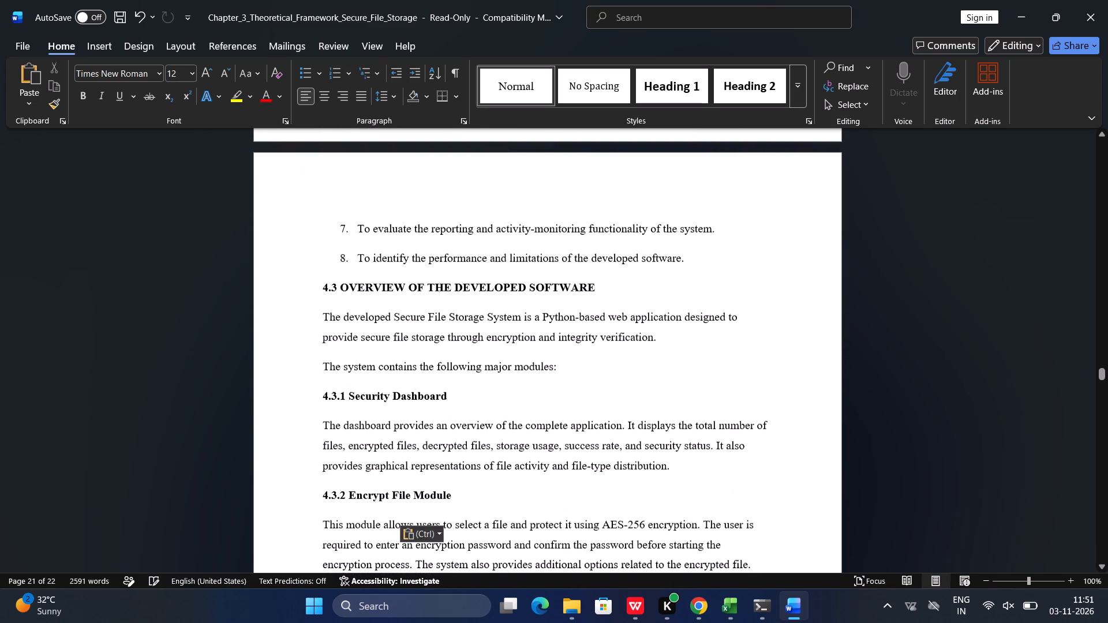
scroll(470, 304, "down", 5)
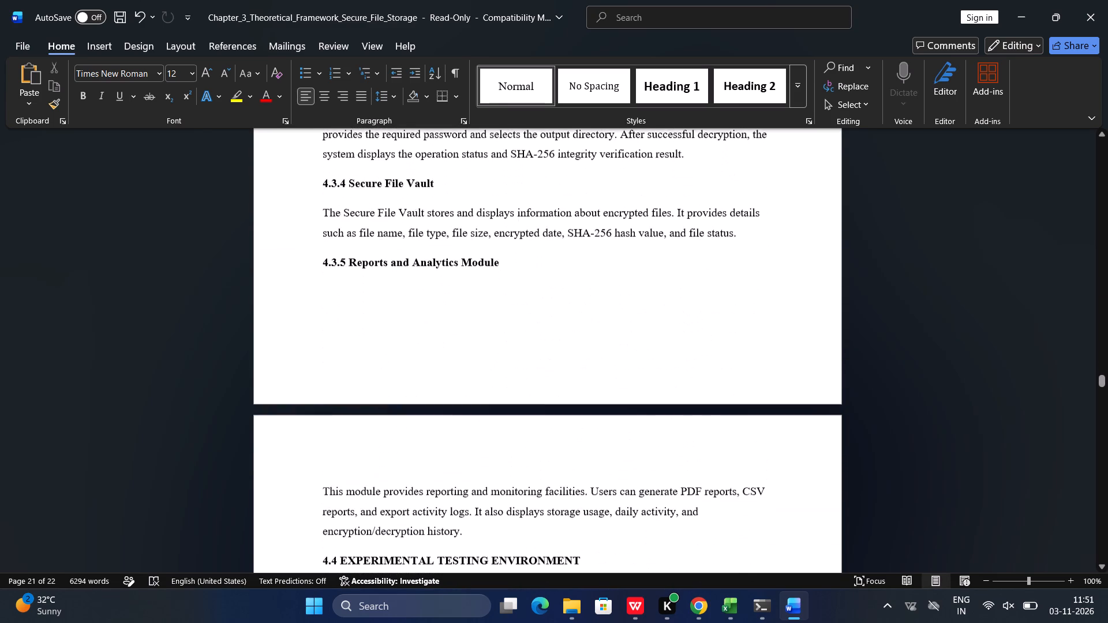
scroll(470, 304, "down", 4)
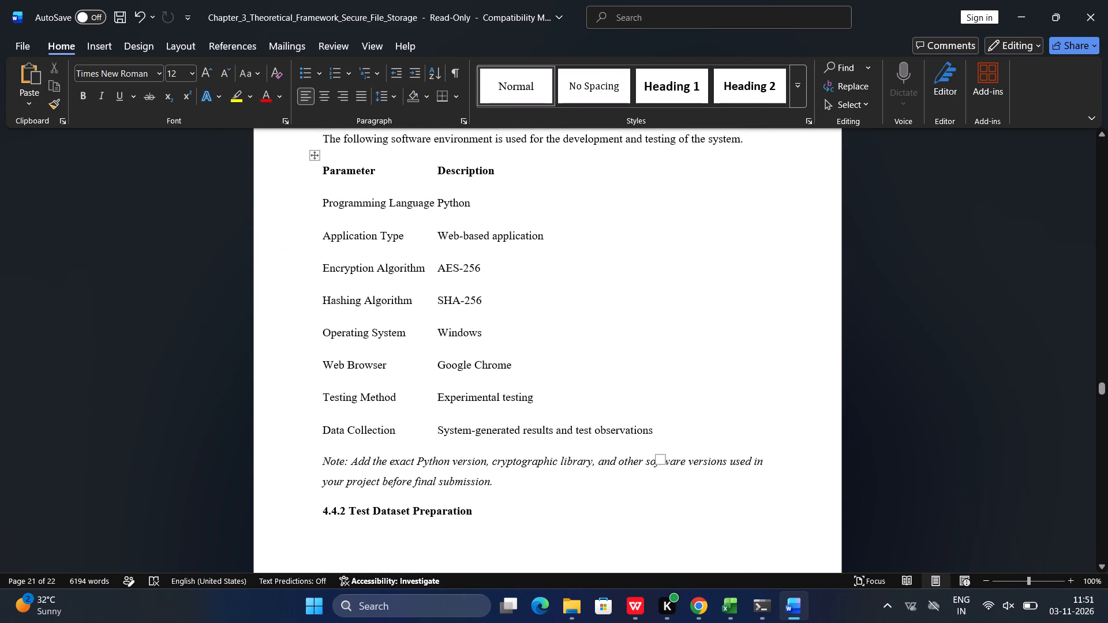
scroll(470, 304, "down", 5)
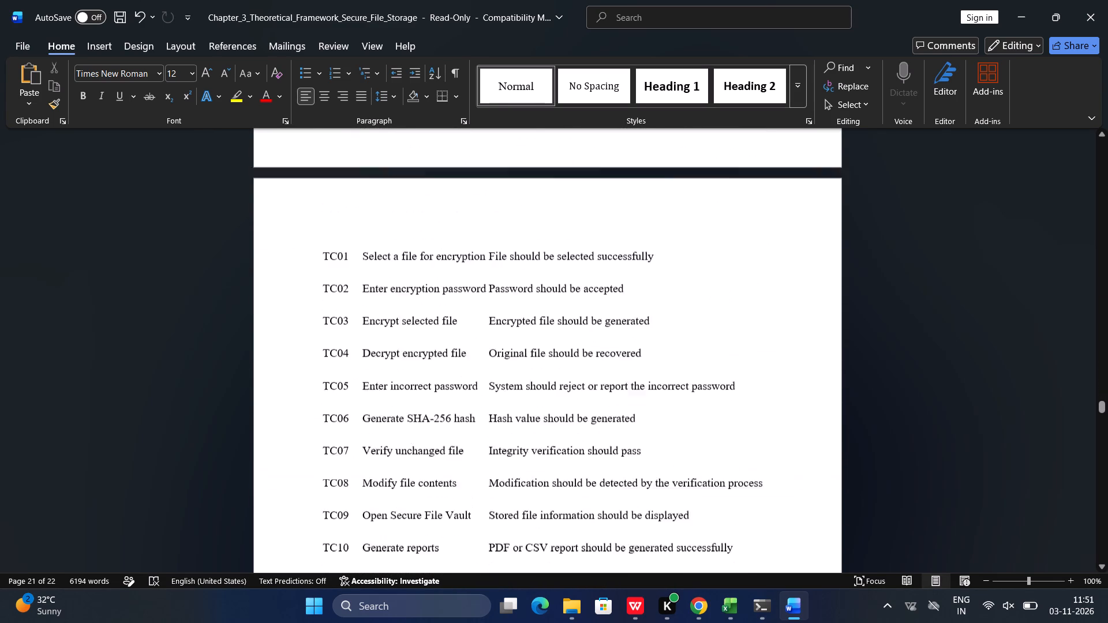
scroll(470, 304, "down", 2)
Centre the "CHAPTER 4" heading and set its font size to 14.
scroll(470, 304, "up", 1)
scroll(470, 304, "down", 1)
scroll(470, 304, "up", 8)
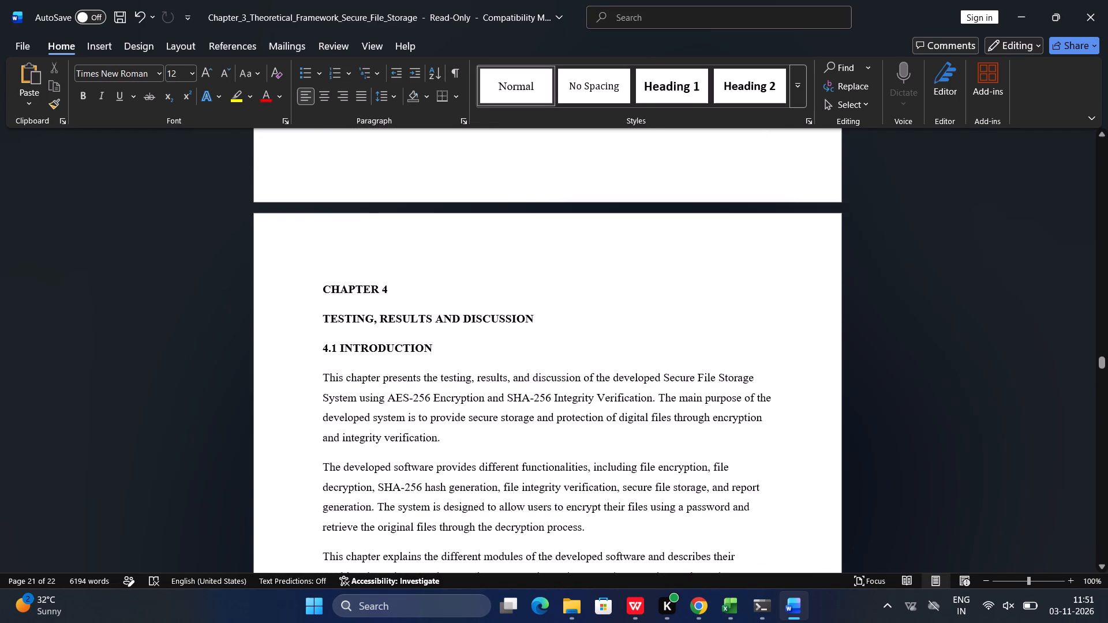
left_click_drag(411, 296, 325, 295)
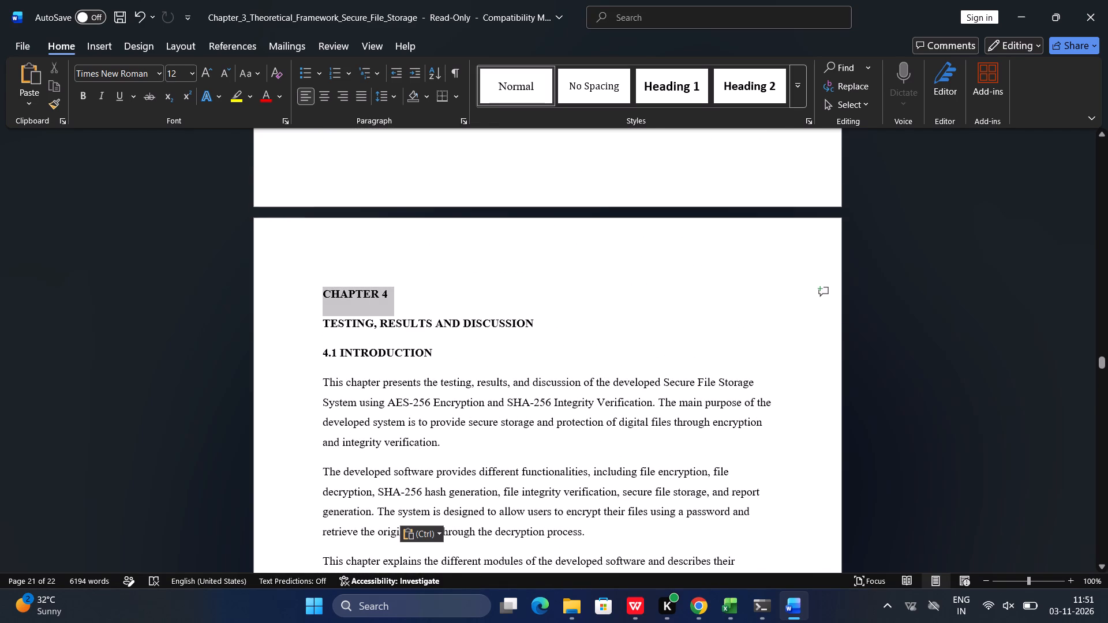
left_click_drag(325, 295, 325, 295)
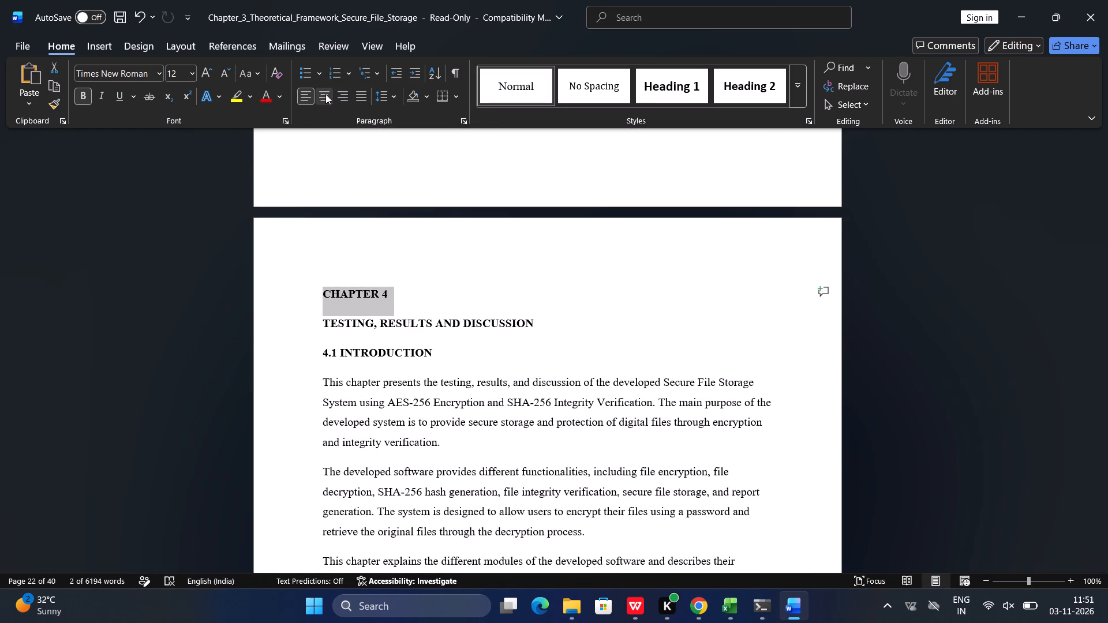
left_click(327, 94)
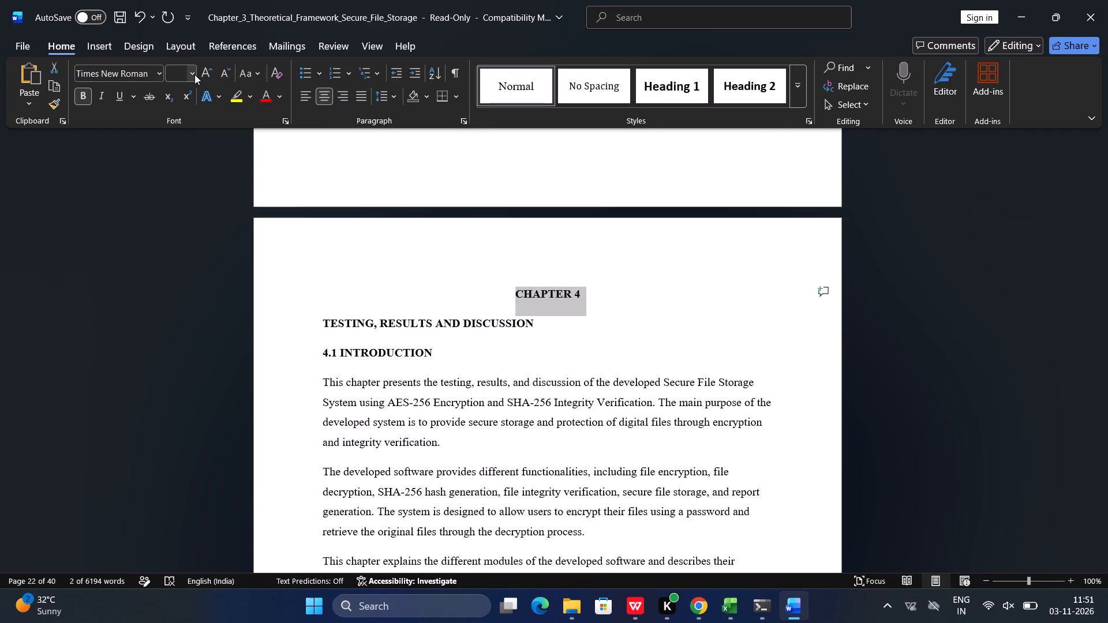
double_click(194, 74)
left_click(194, 74)
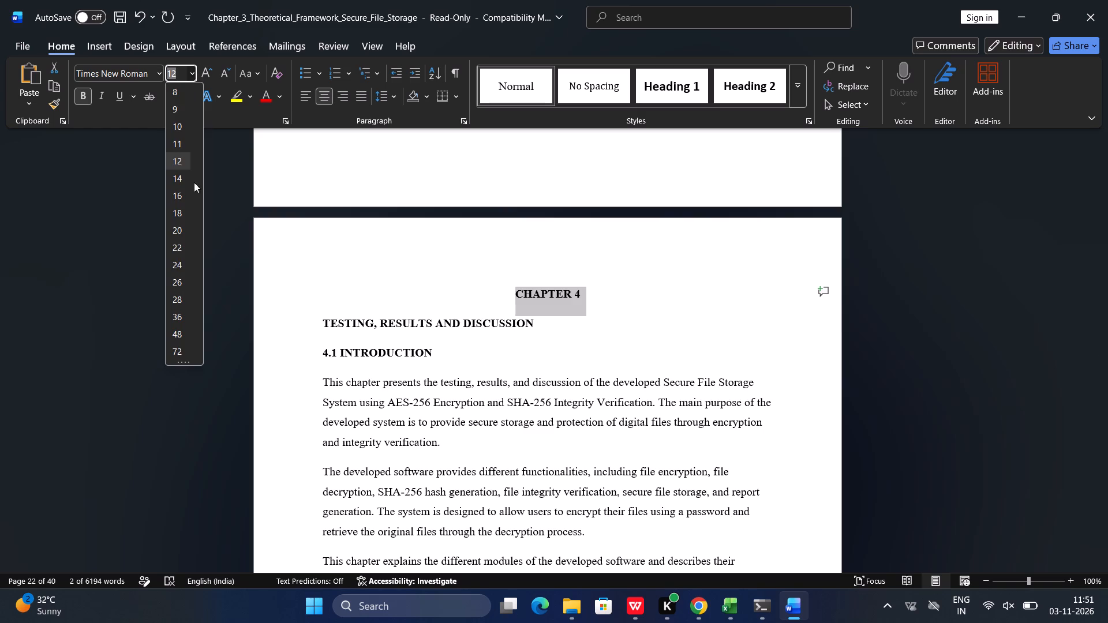
left_click(179, 172)
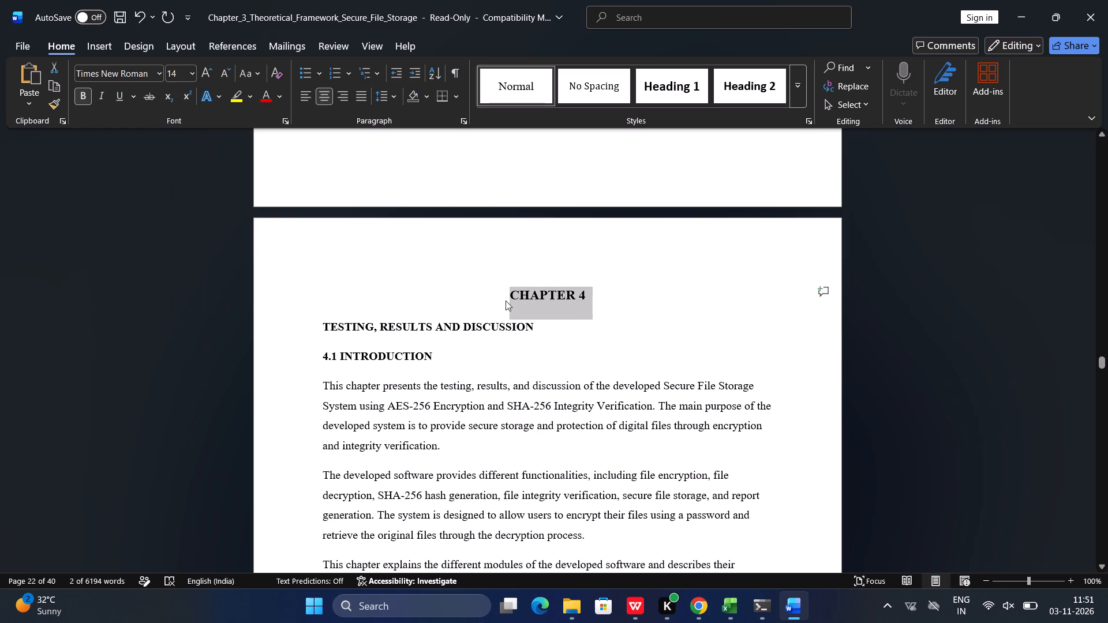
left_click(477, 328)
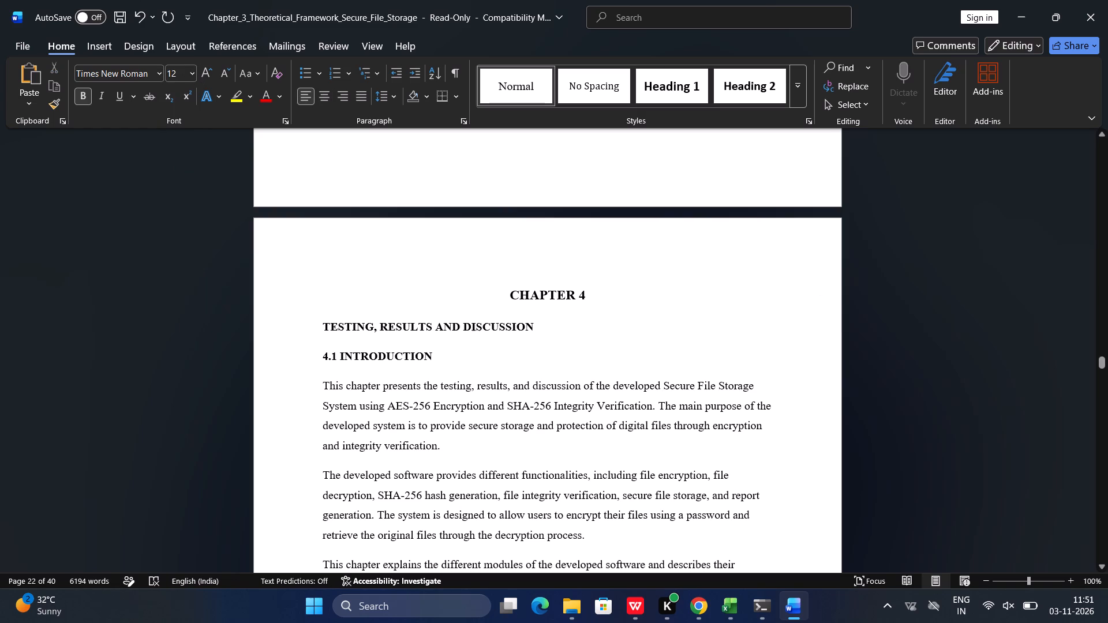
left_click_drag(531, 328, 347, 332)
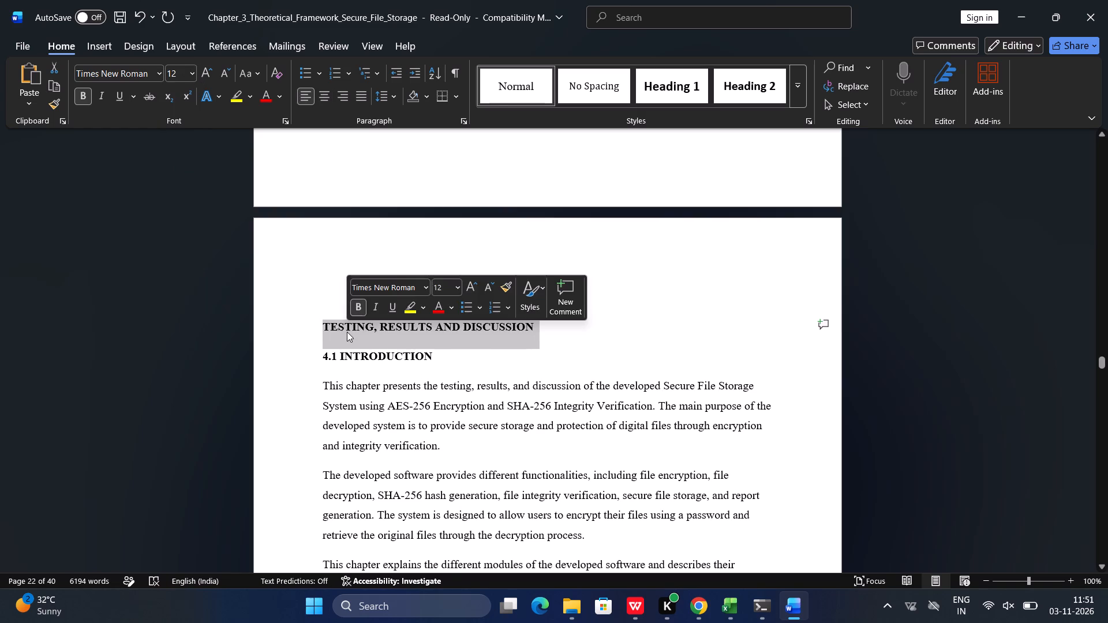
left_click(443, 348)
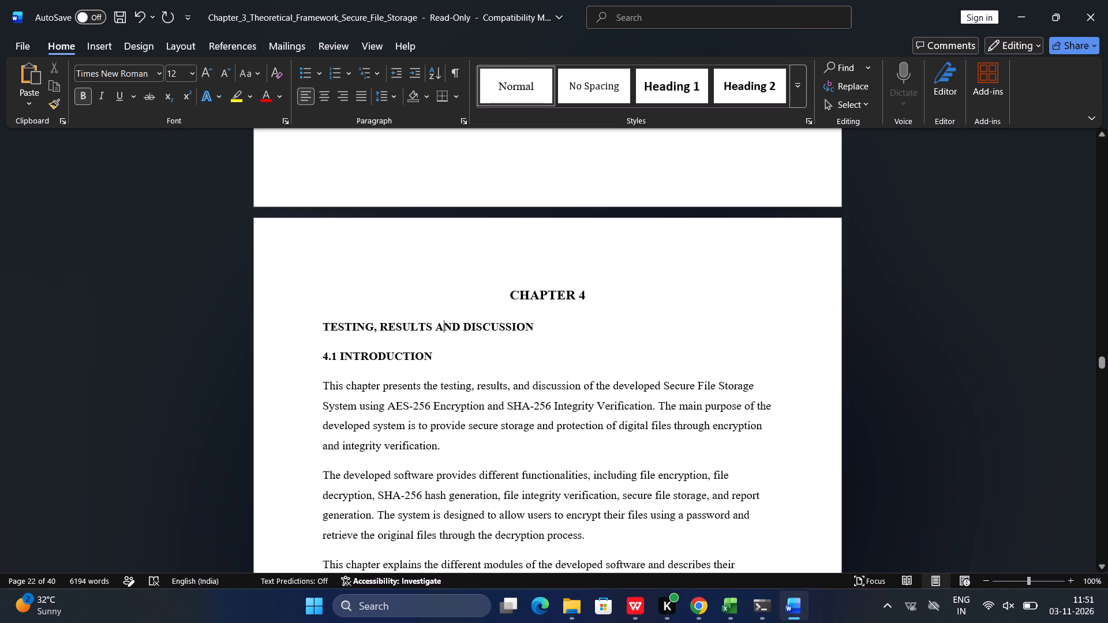
Read the pasted chapter from 4.1 Introduction to 4.4.1 Software Requirements, covering the testing objectives, software modules and testing environment.
scroll(446, 351, "down", 2)
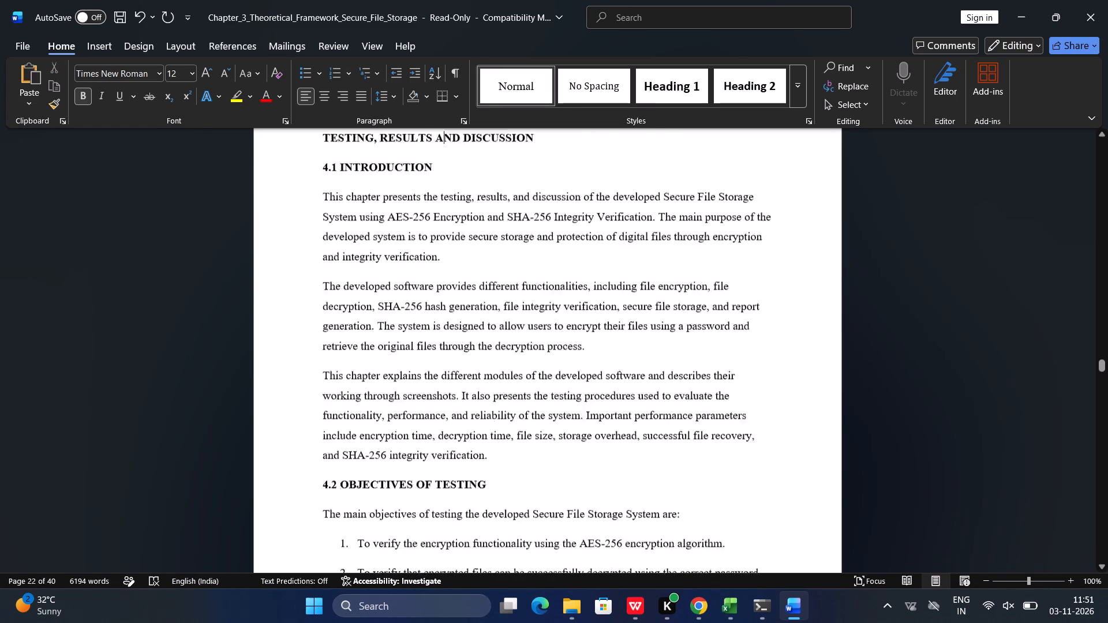
scroll(446, 351, "down", 2)
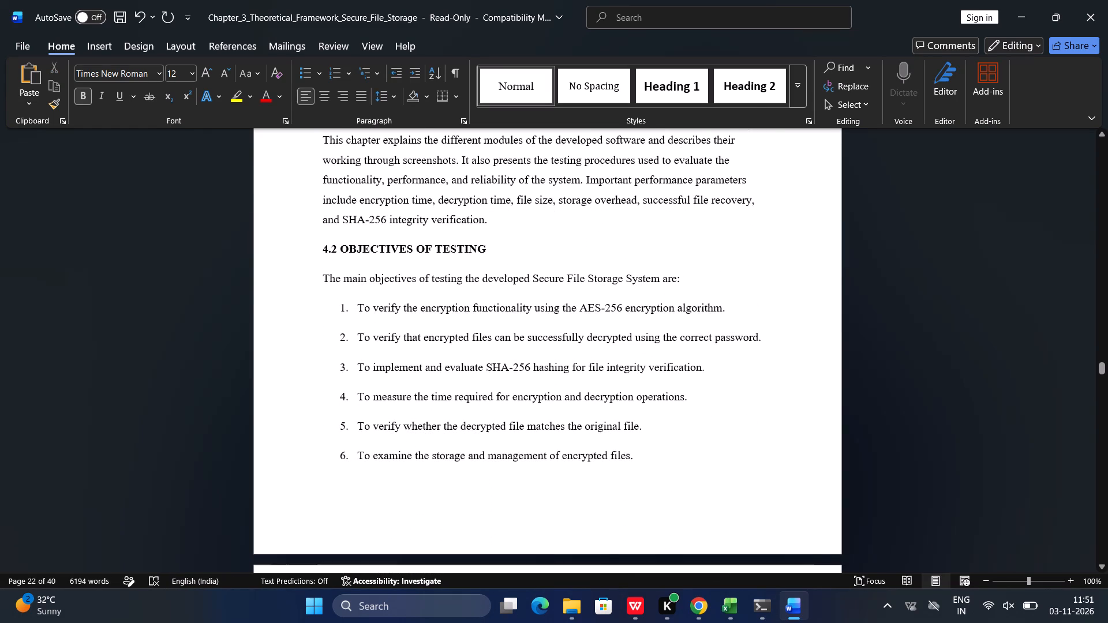
scroll(446, 351, "down", 3)
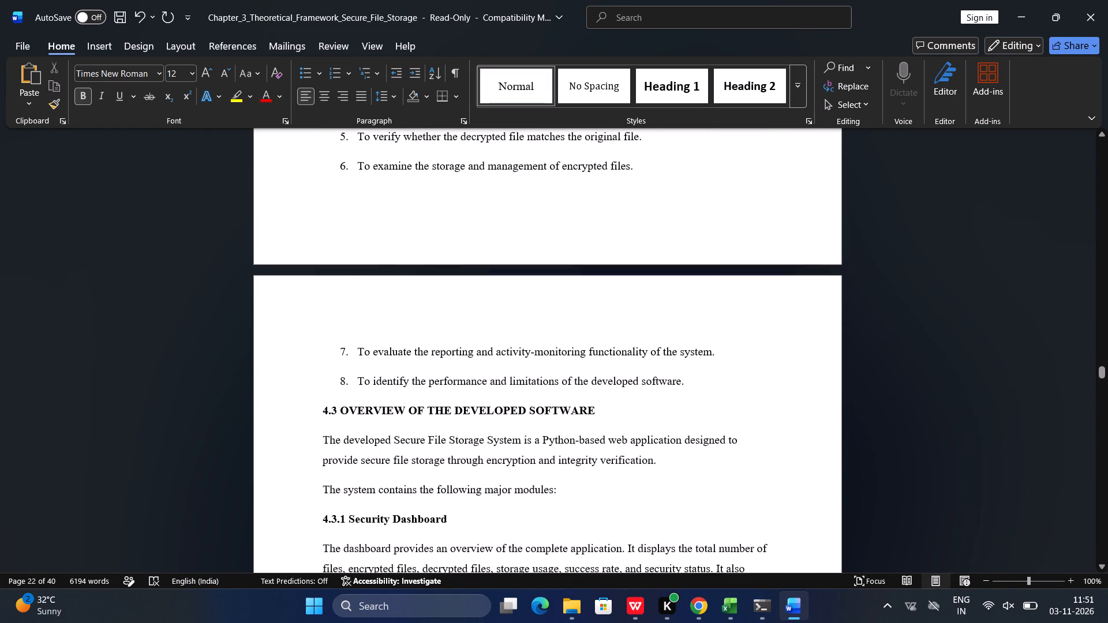
scroll(446, 351, "down", 3)
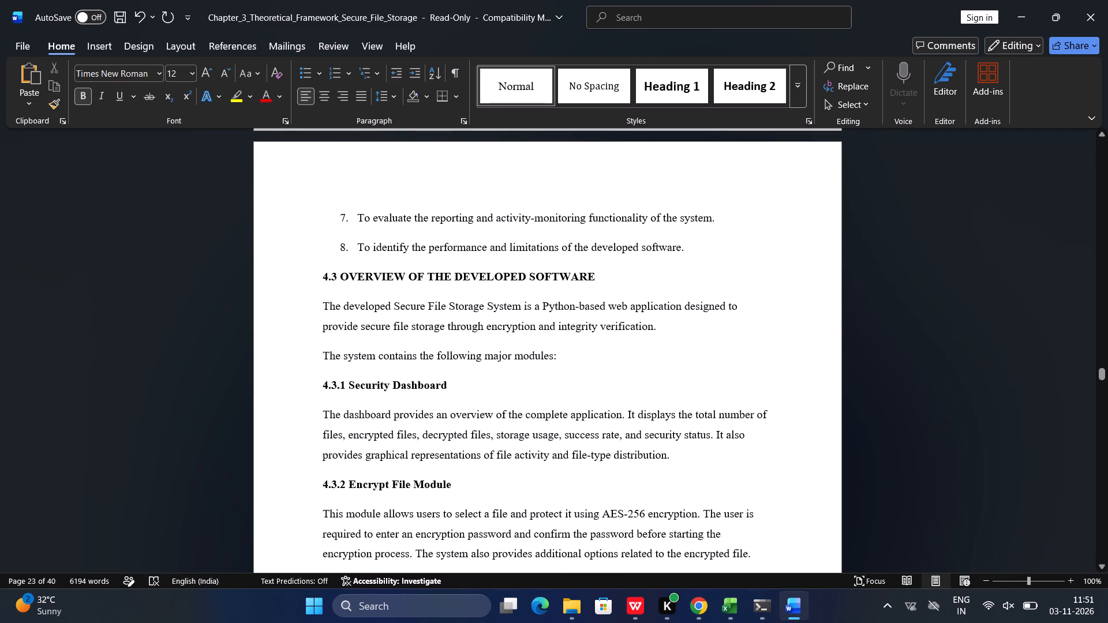
scroll(435, 288, "down", 1)
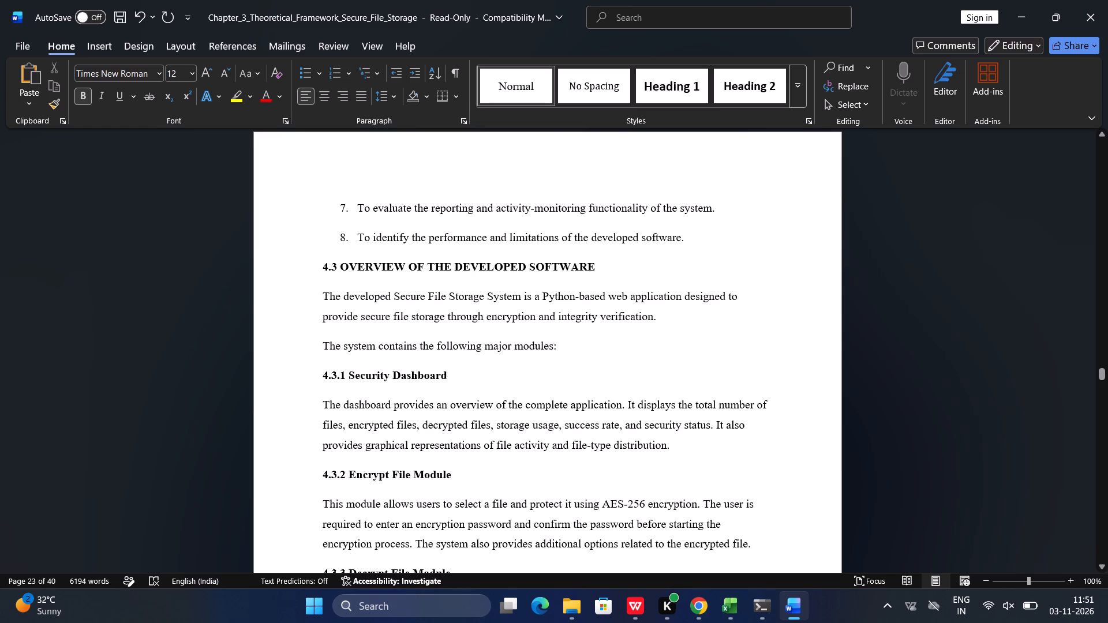
scroll(457, 381, "down", 1)
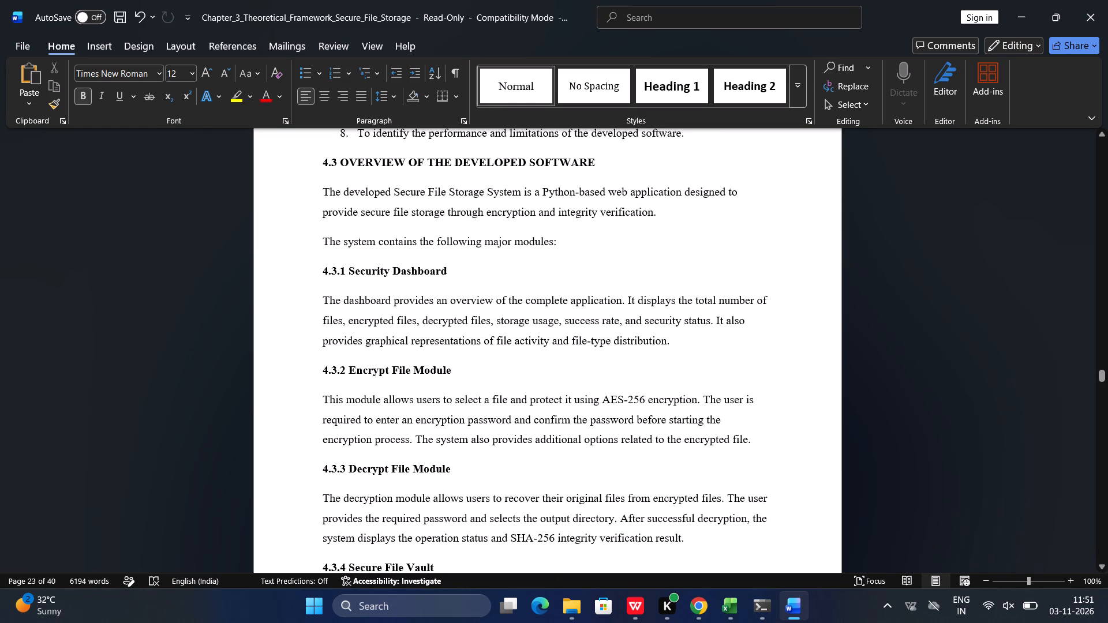
scroll(390, 370, "down", 4)
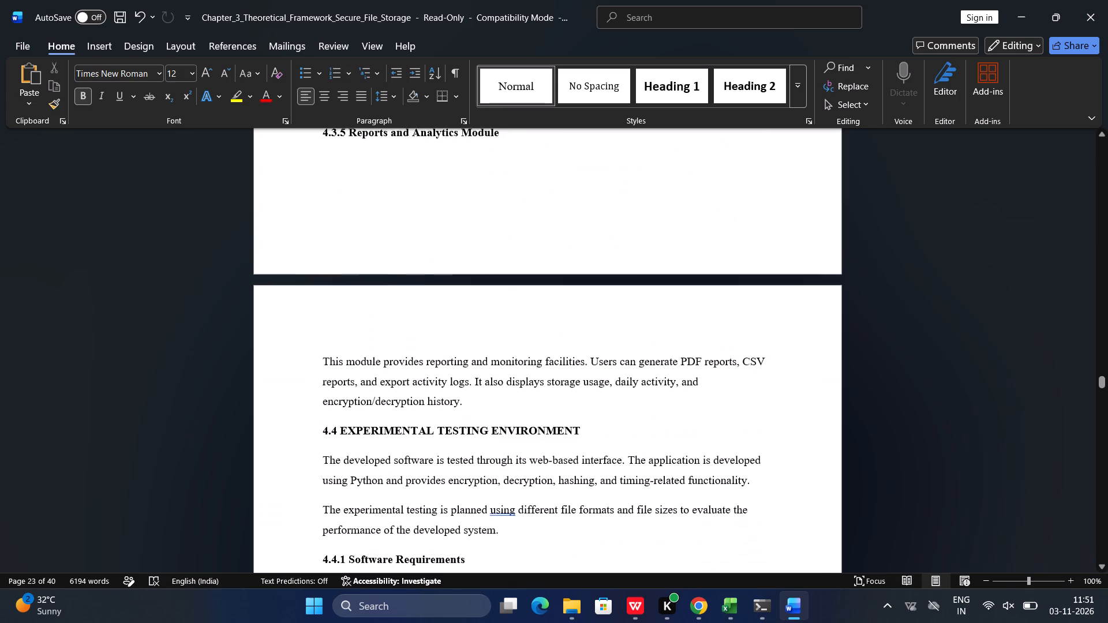
scroll(390, 370, "down", 1)
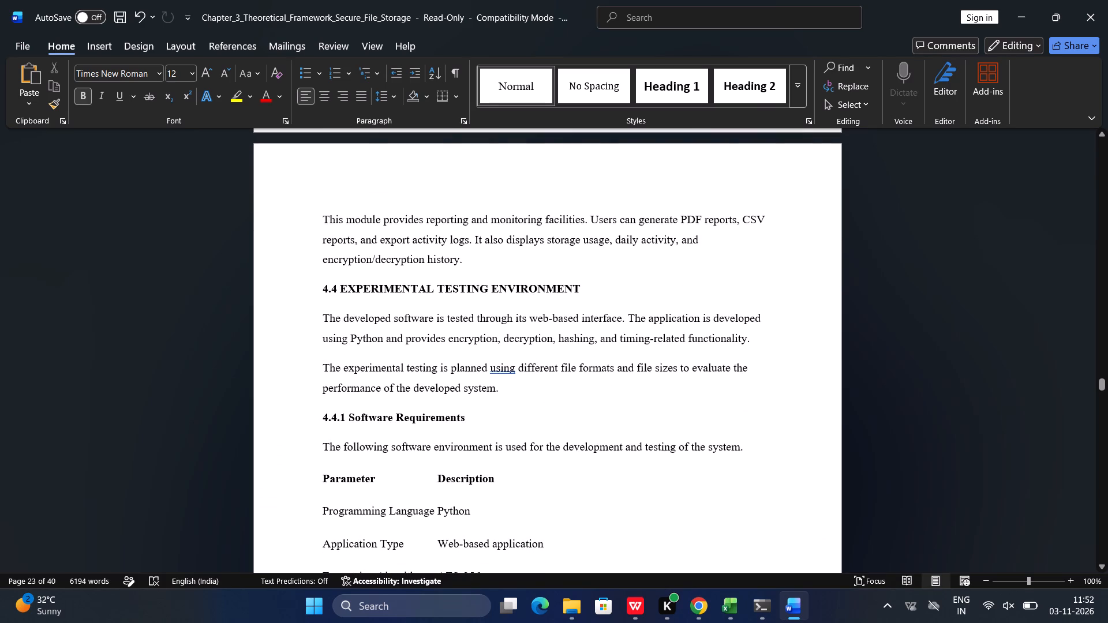
scroll(390, 419, "down", 1)
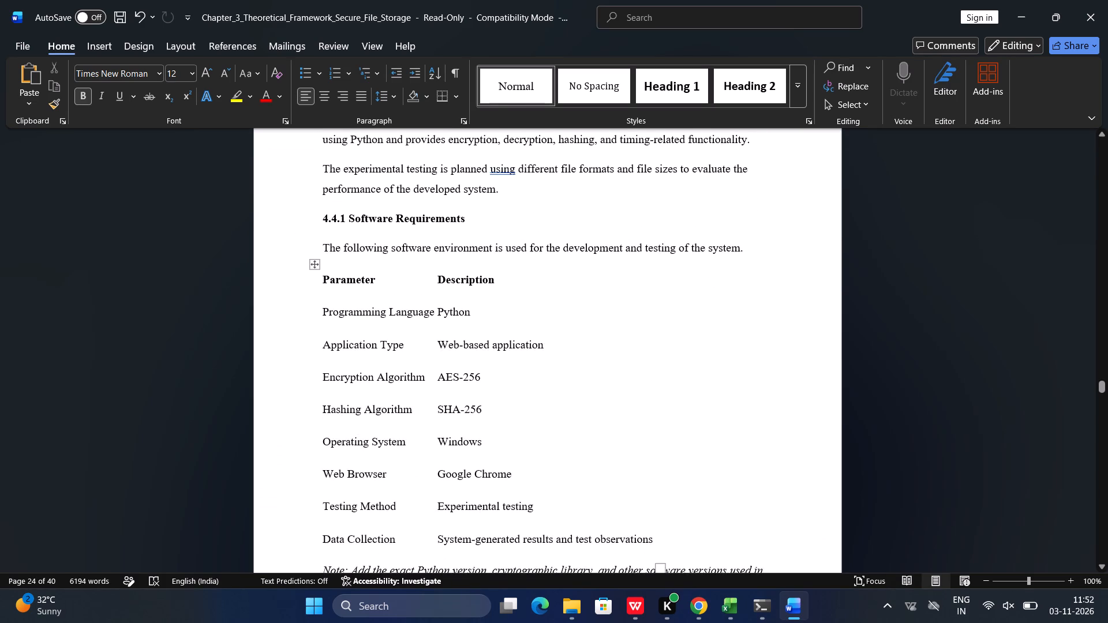
scroll(390, 419, "down", 1)
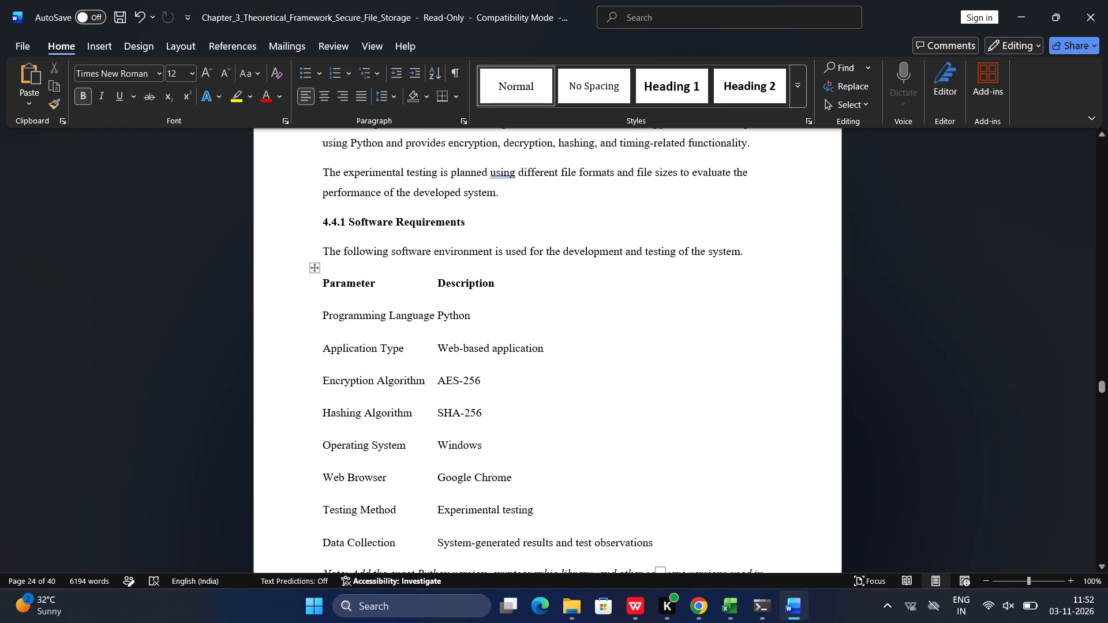
scroll(413, 320, "down", 1)
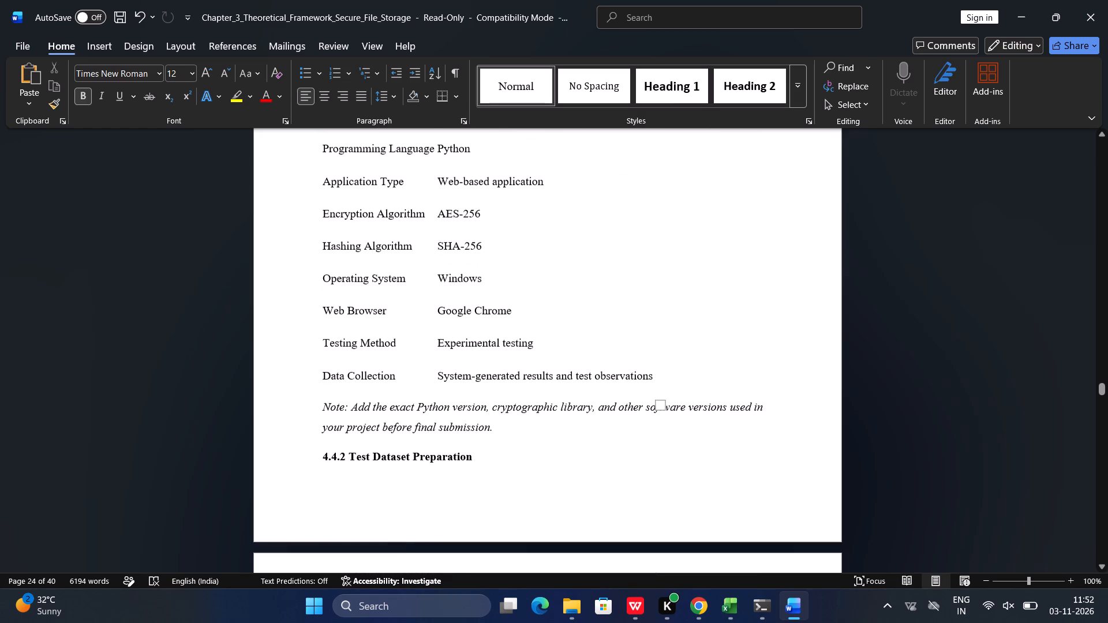
Read through the pasted chapter from the 4.4.1 software requirements table to section 4.6.3, checking the screenshot placeholders.
scroll(413, 320, "down", 1)
scroll(413, 320, "up", 1)
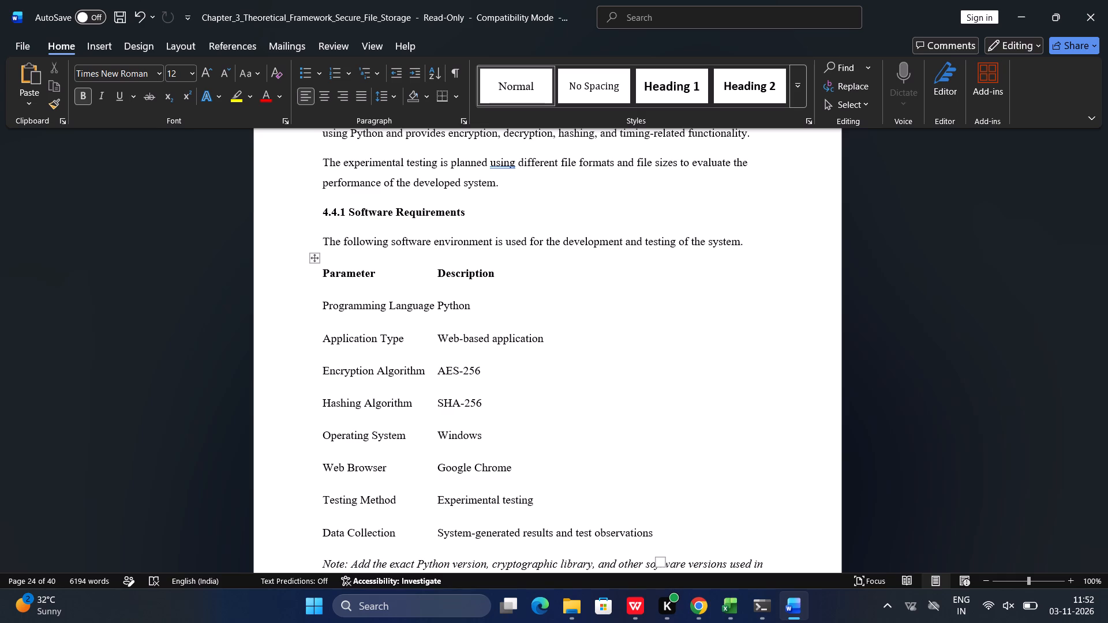
scroll(413, 320, "down", 5)
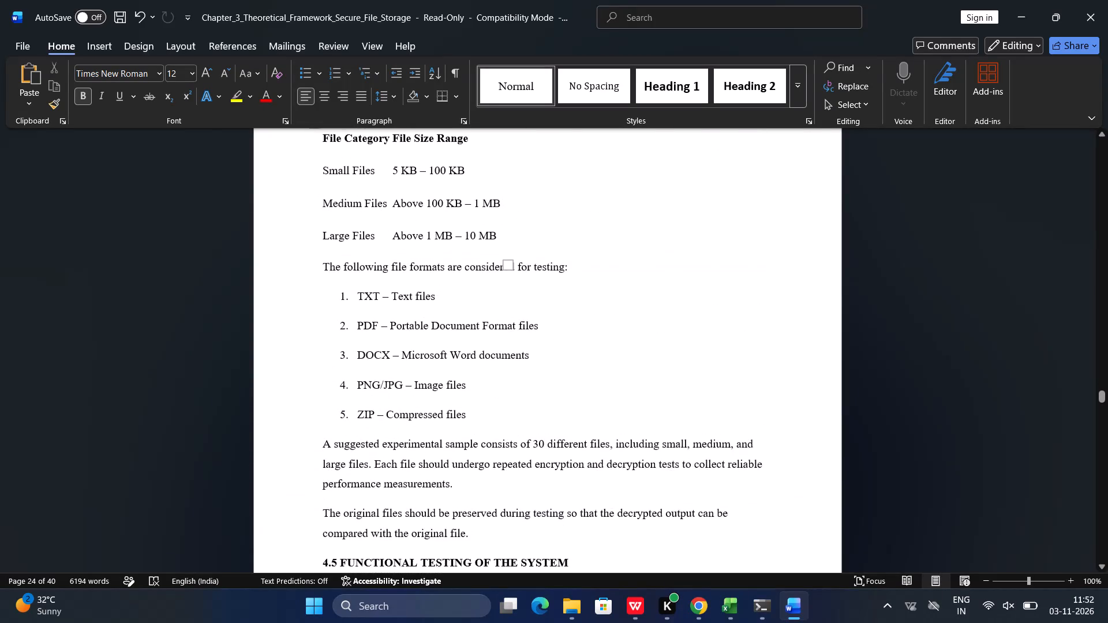
scroll(413, 320, "down", 6)
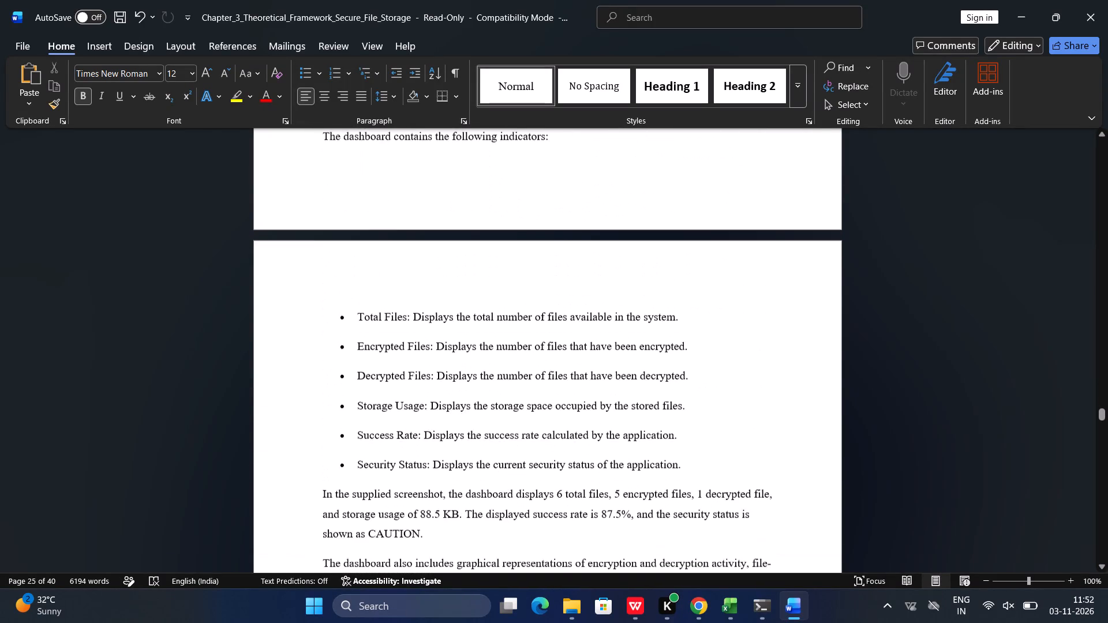
scroll(413, 320, "down", 4)
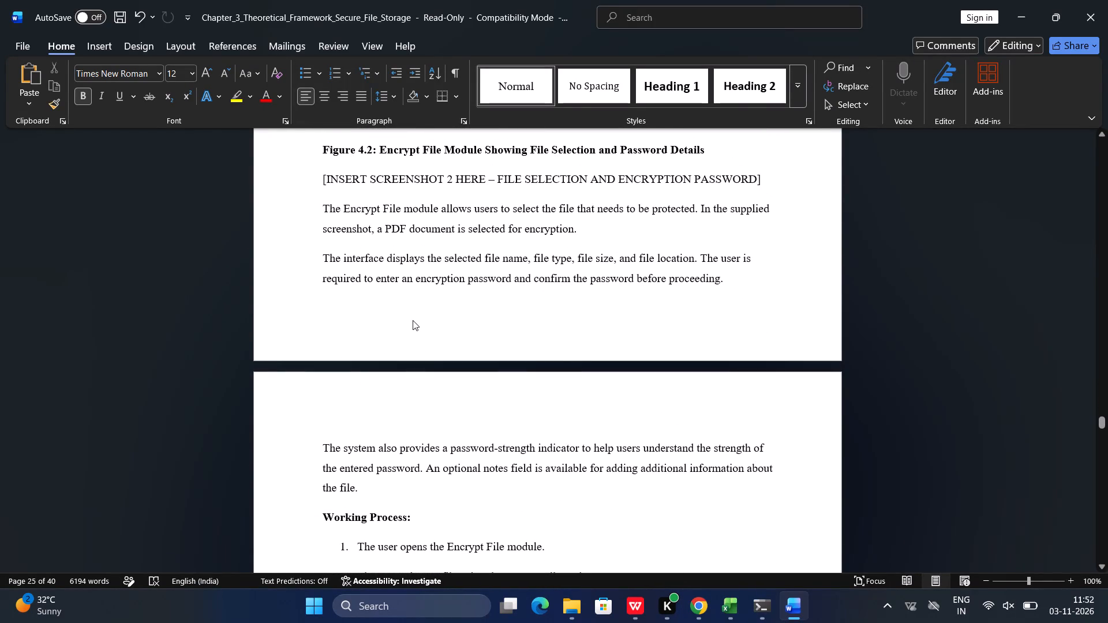
scroll(413, 320, "down", 2)
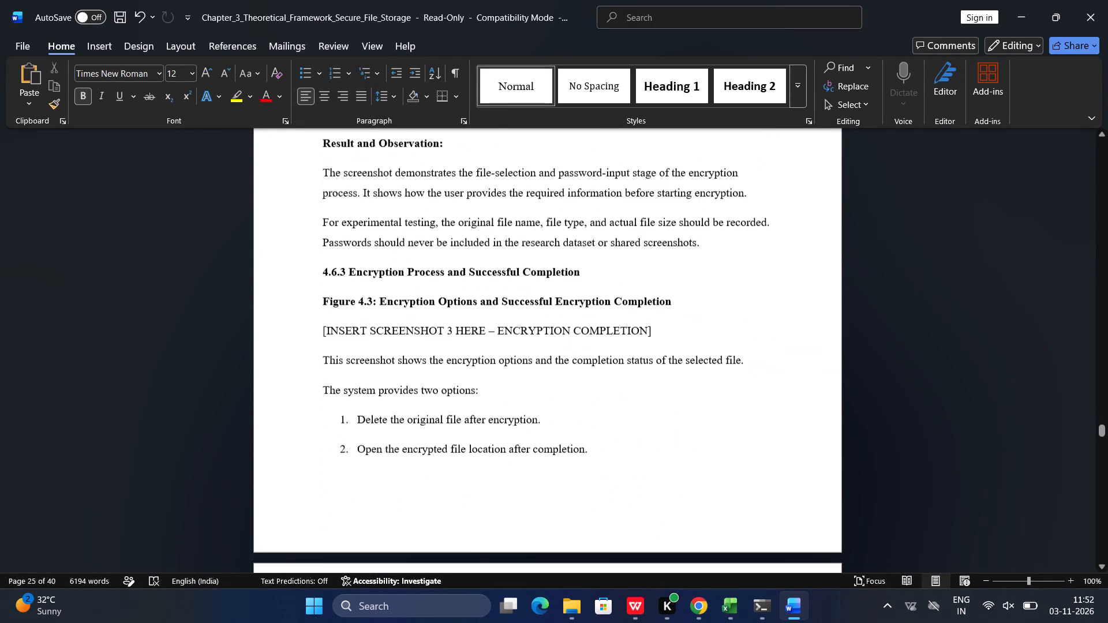
scroll(413, 320, "down", 3)
Insert the Security Dashboard screenshot as a picture on a new line below the Figure 4.1 caption in section 4.6.1.
scroll(413, 320, "up", 5)
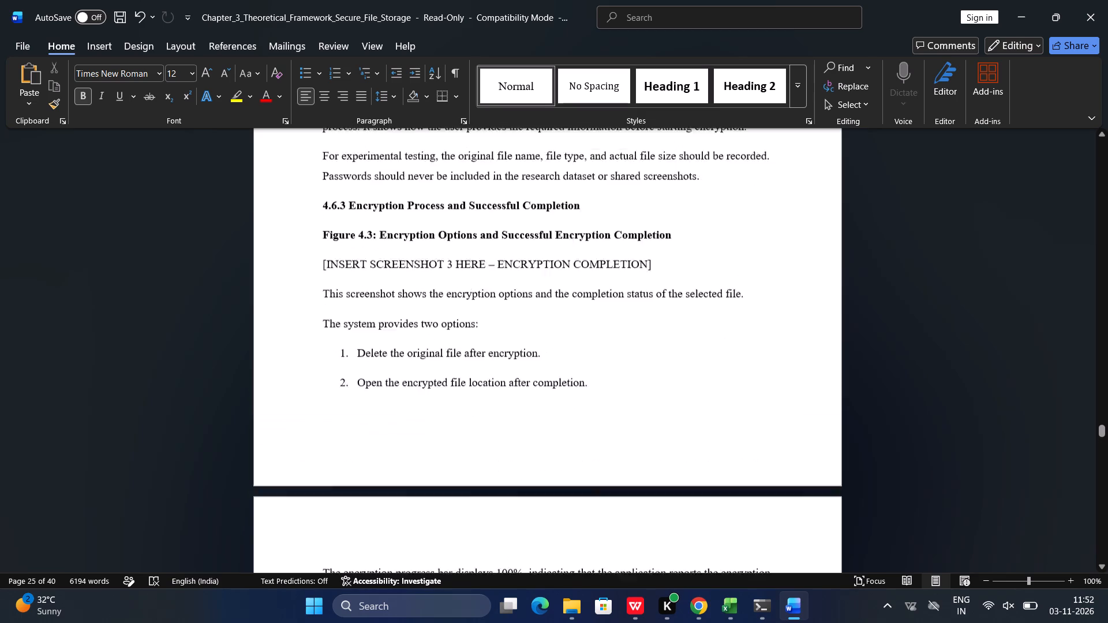
scroll(413, 320, "up", 6)
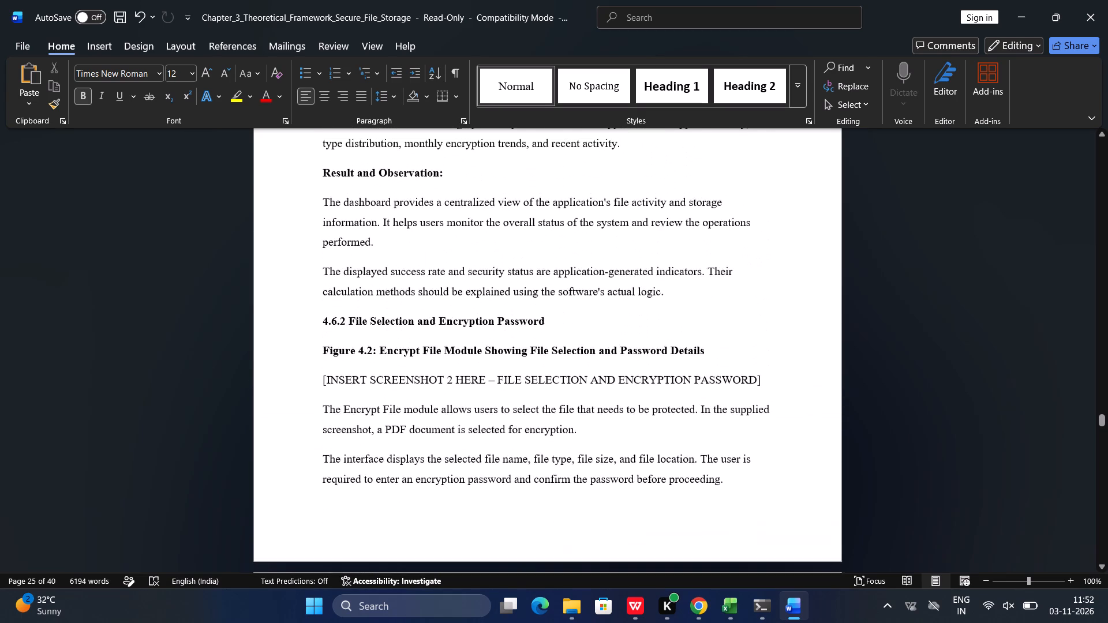
scroll(413, 320, "up", 4)
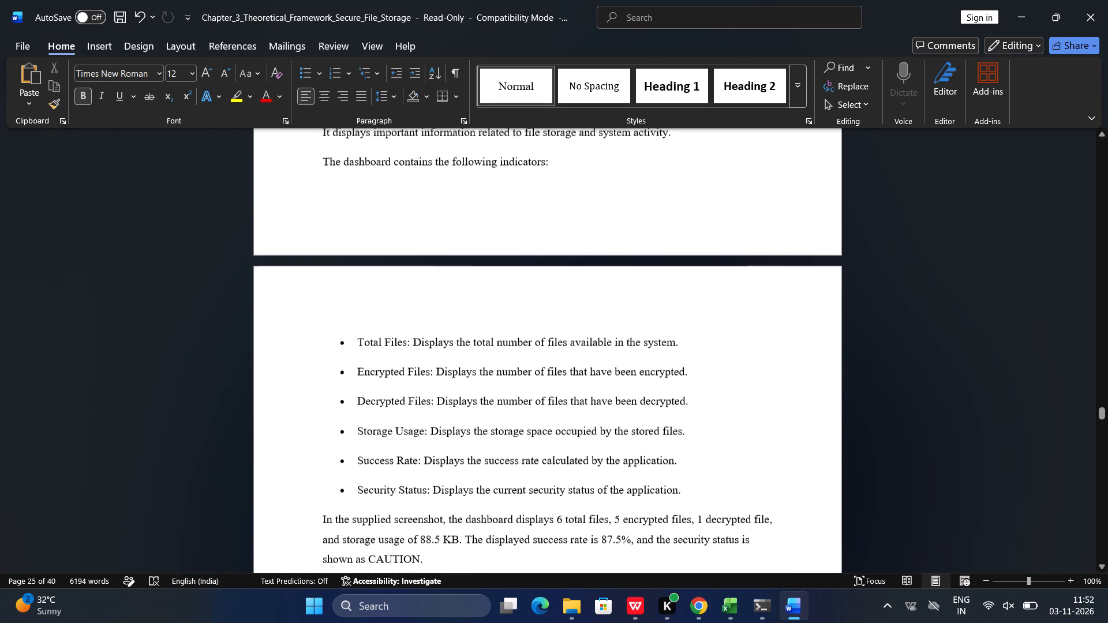
scroll(413, 320, "up", 2)
scroll(413, 320, "right", 2)
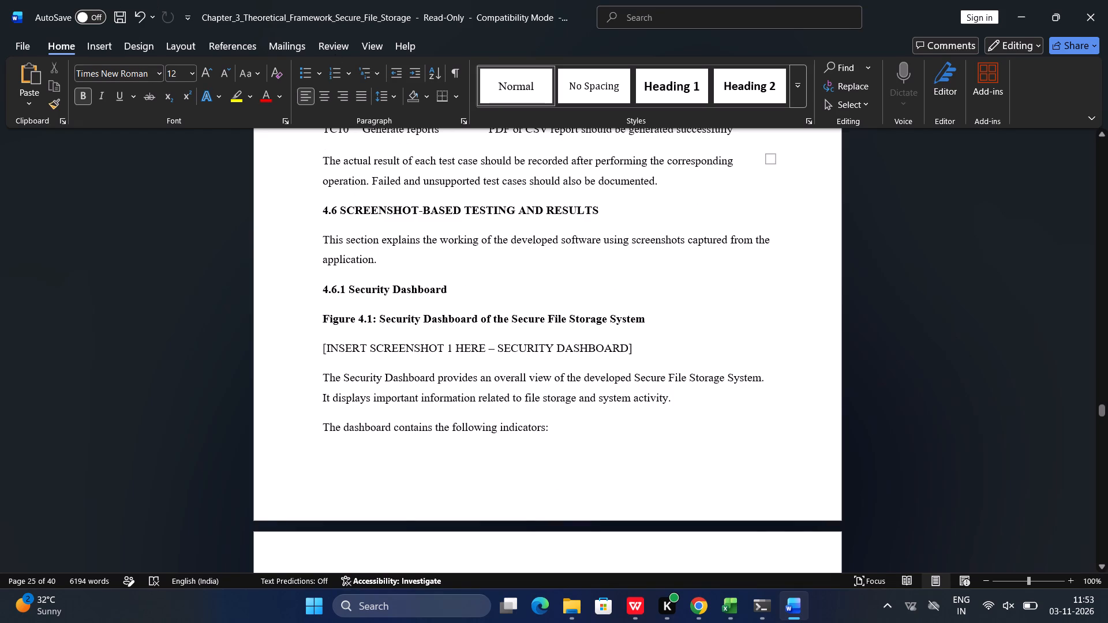
left_click(649, 321)
key("Return")
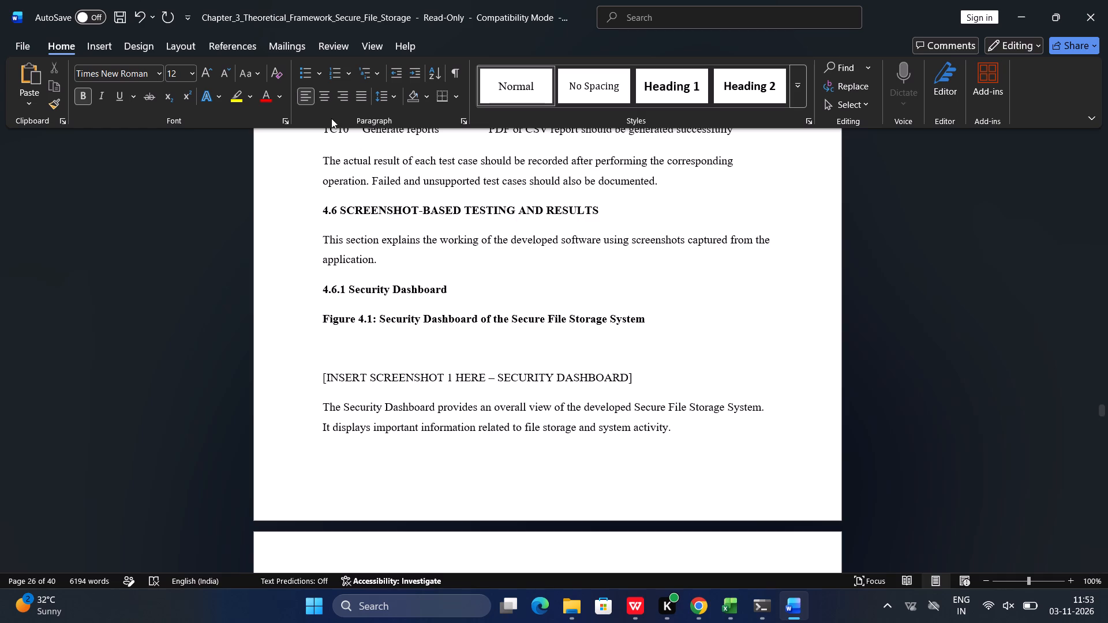
left_click(108, 48)
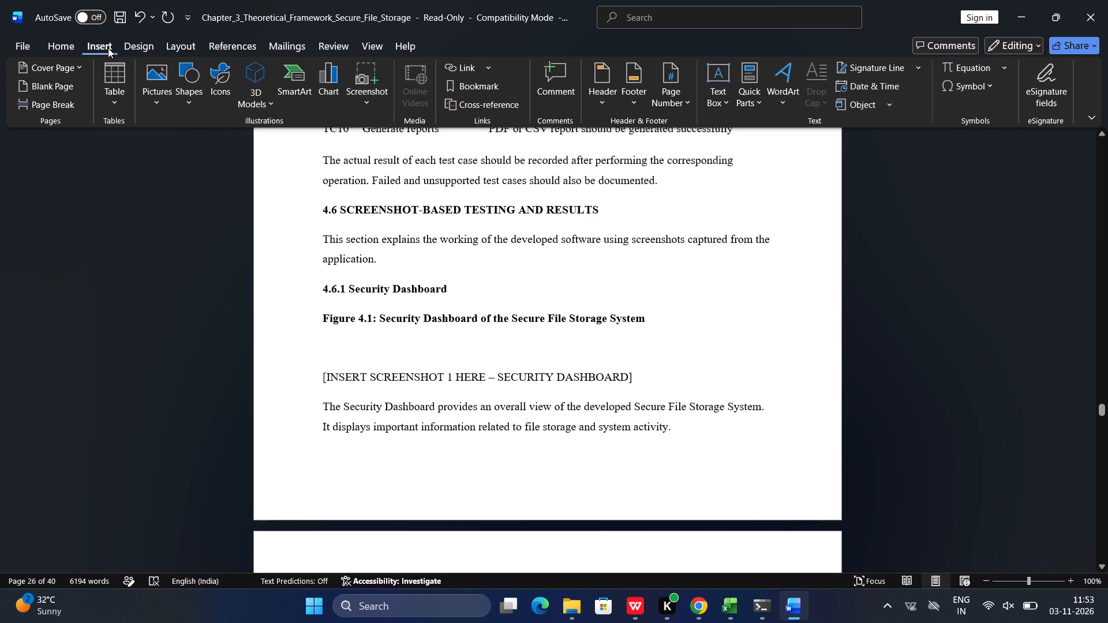
left_click(154, 69)
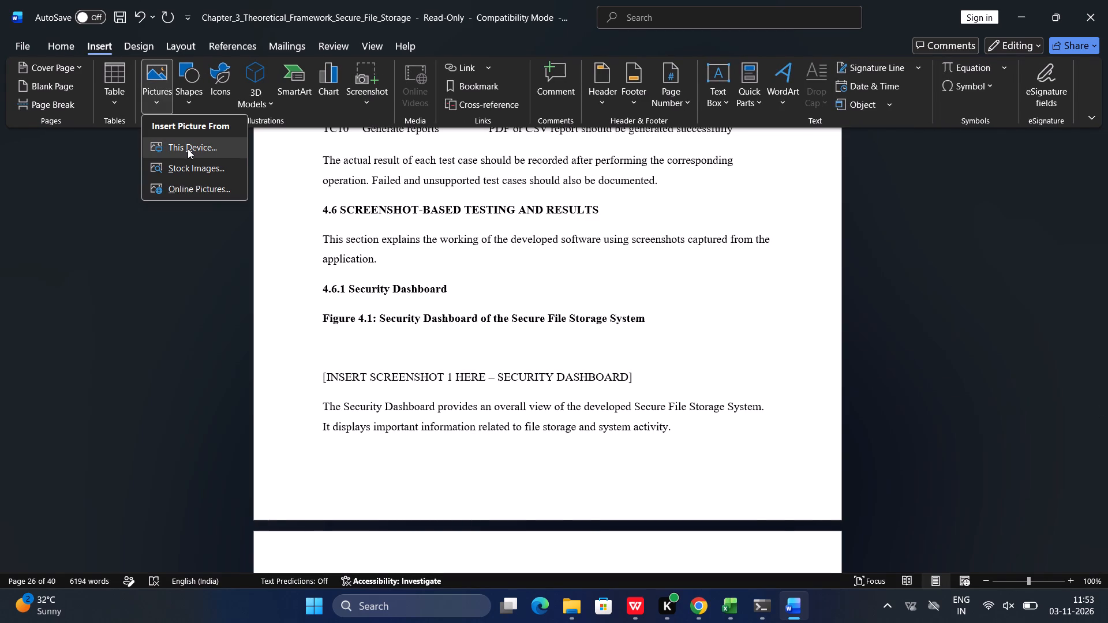
Insert the picture WhatsApp Image 2026-11-03 at 11.21.12 AM from the RESEARCH folder's WhatsApp subfolder on drive D below the Figure 4.1 caption.
left_click(188, 149)
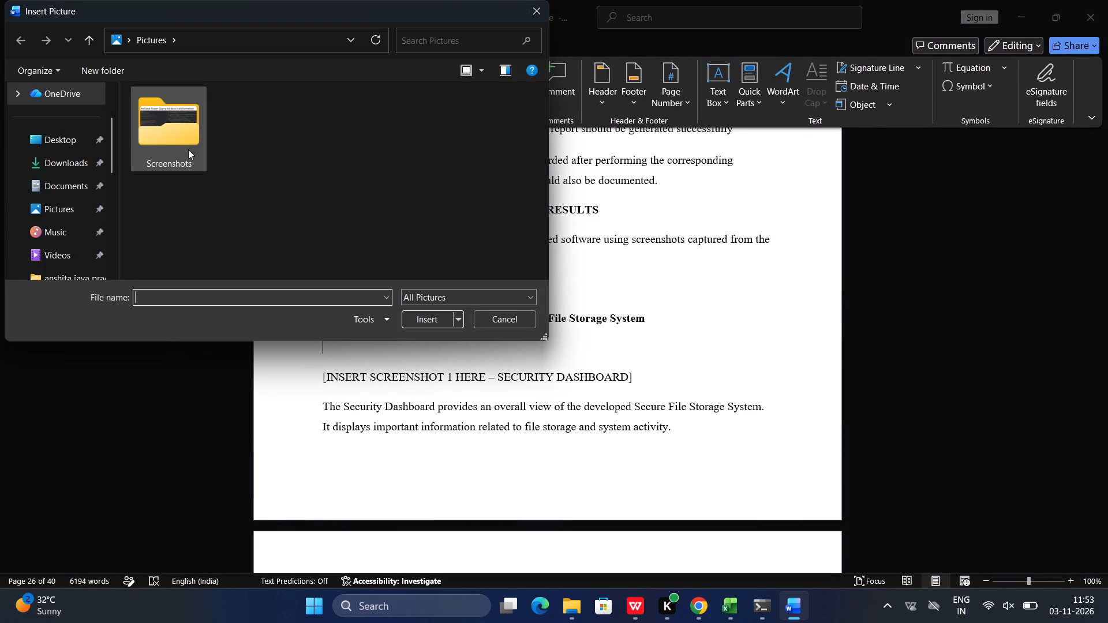
scroll(62, 227, "down", 1)
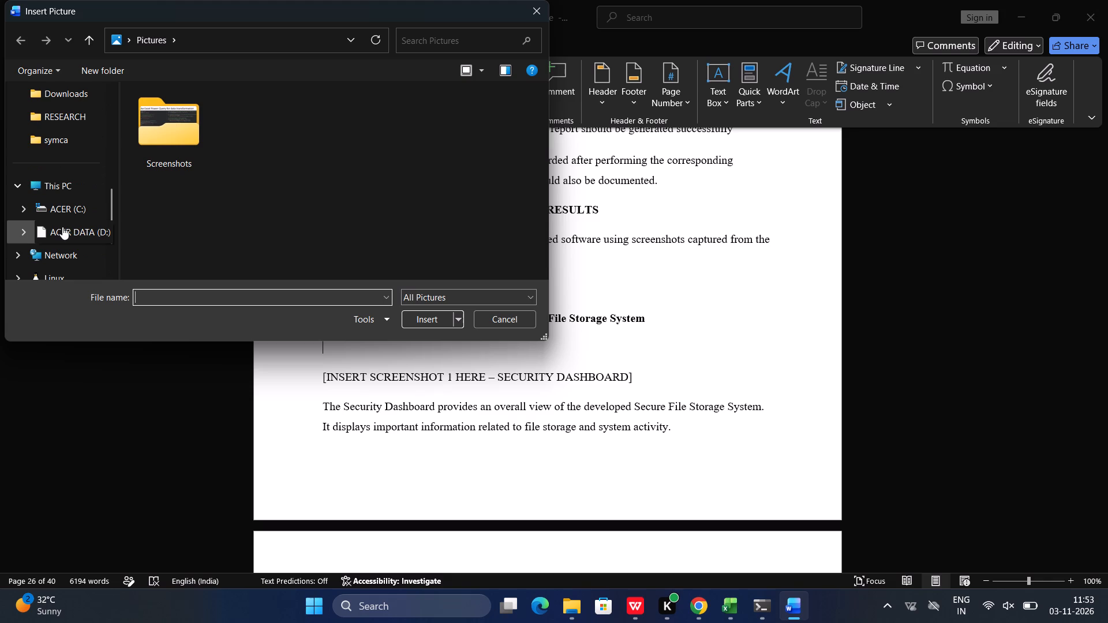
left_click(78, 227)
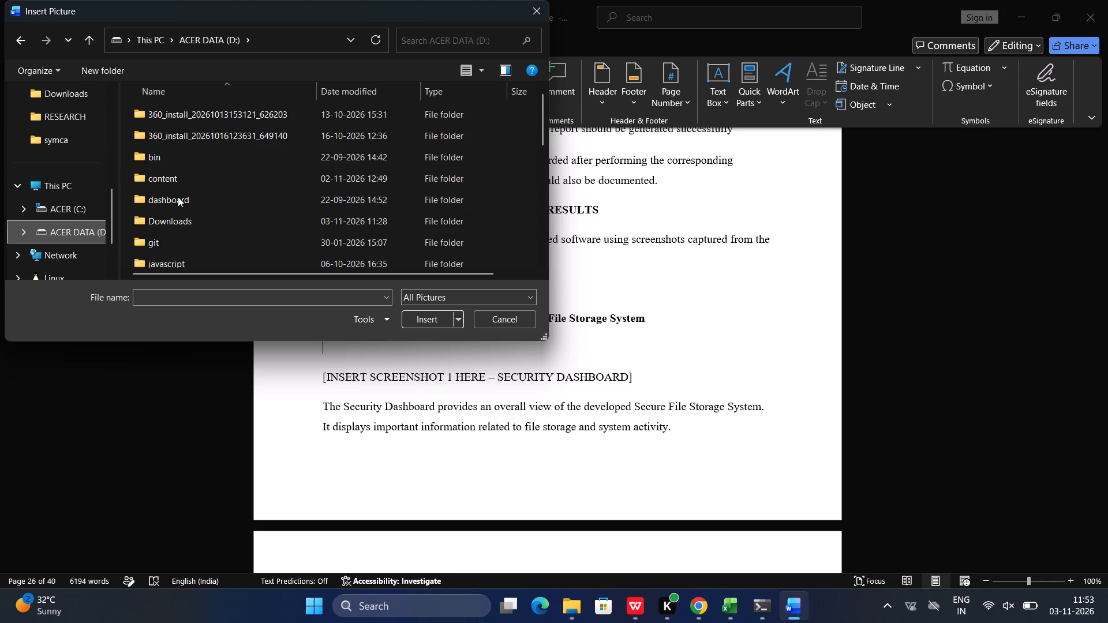
scroll(175, 205, "down", 1)
double_click(166, 196)
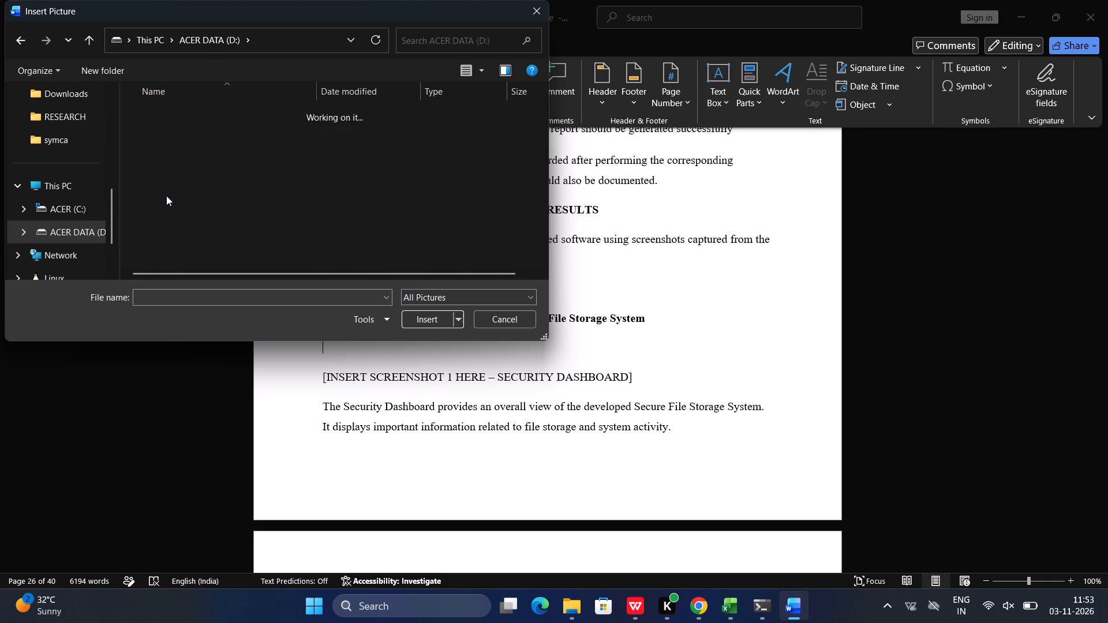
scroll(193, 235, "down", 2)
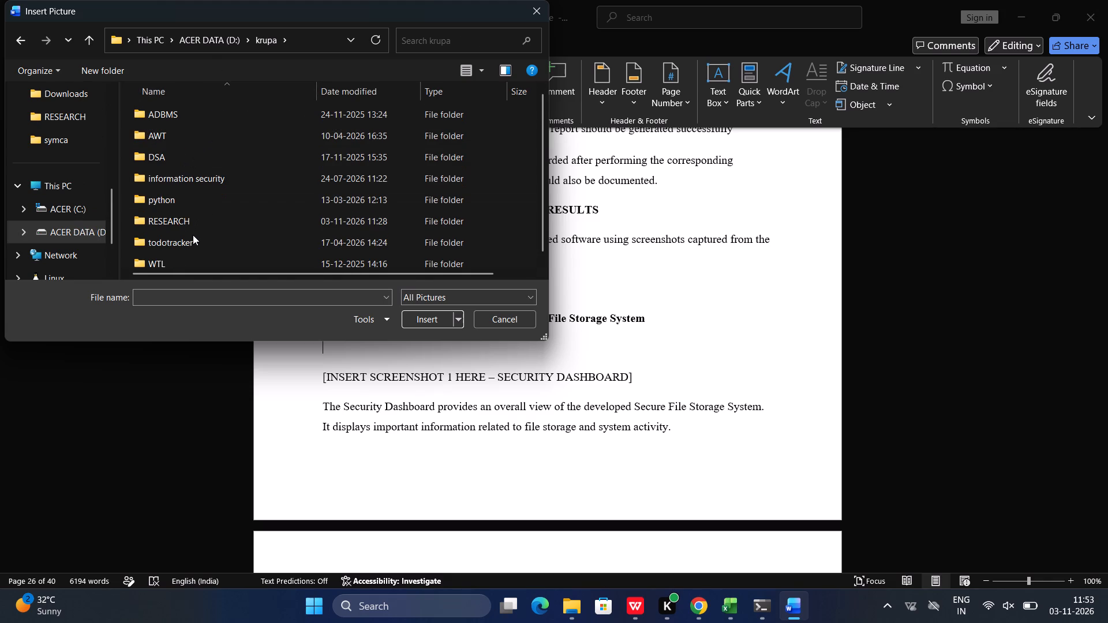
scroll(193, 235, "down", 5)
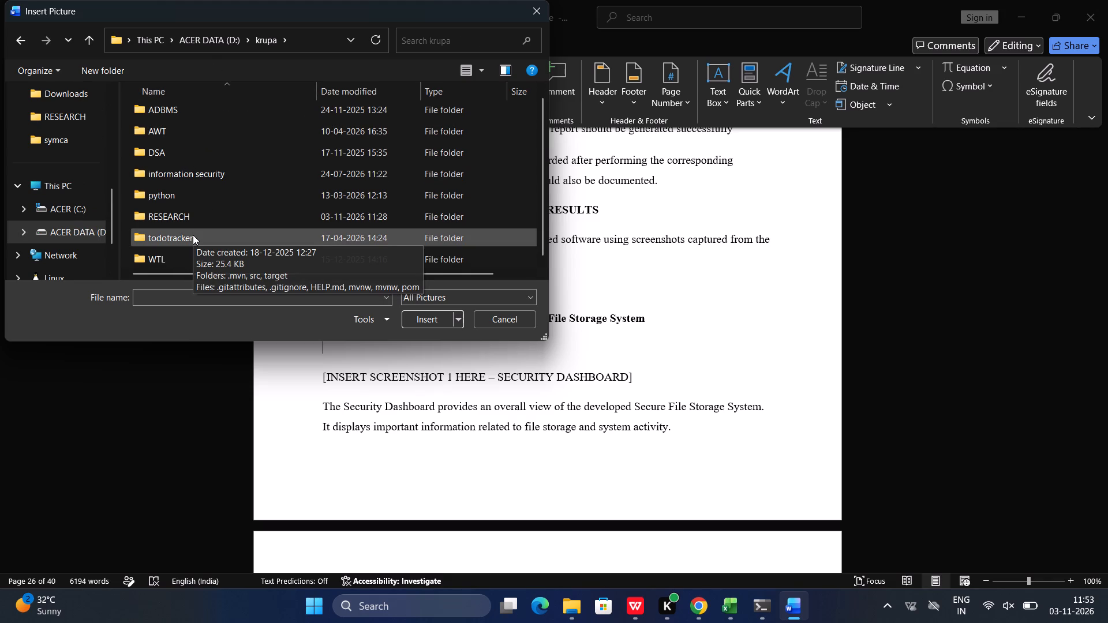
scroll(193, 235, "down", 1)
scroll(193, 235, "up", 3)
double_click(182, 222)
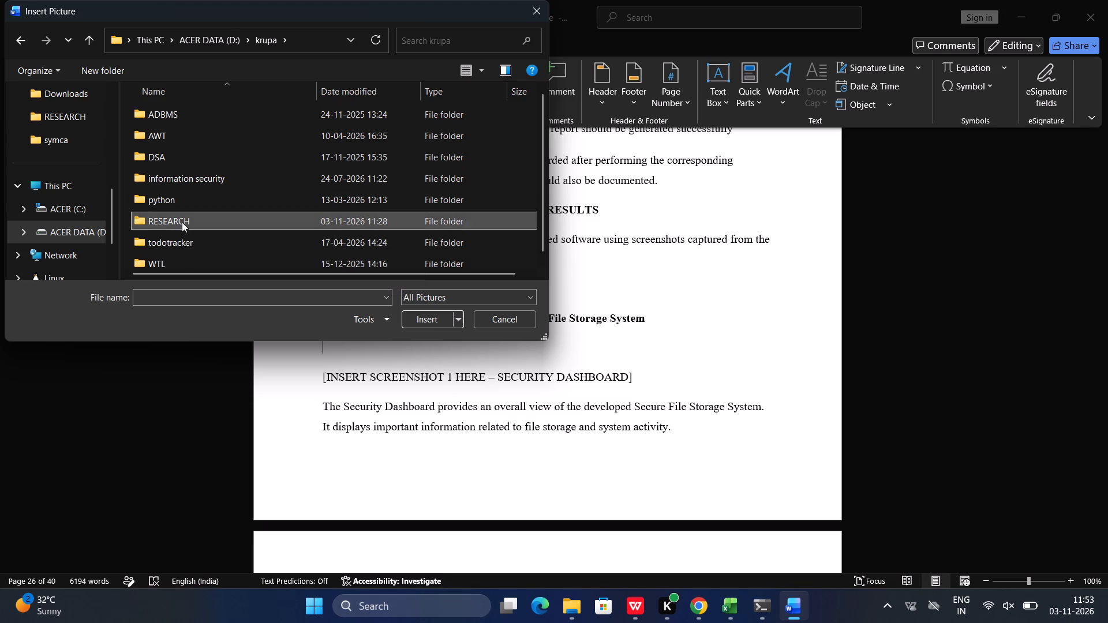
double_click(203, 138)
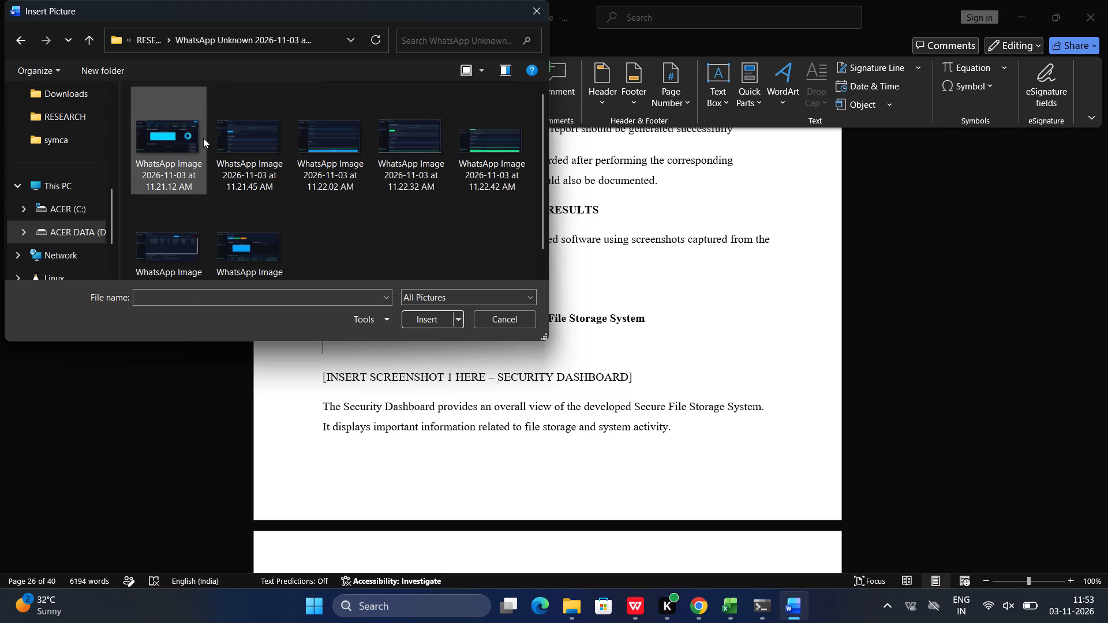
left_click(170, 142)
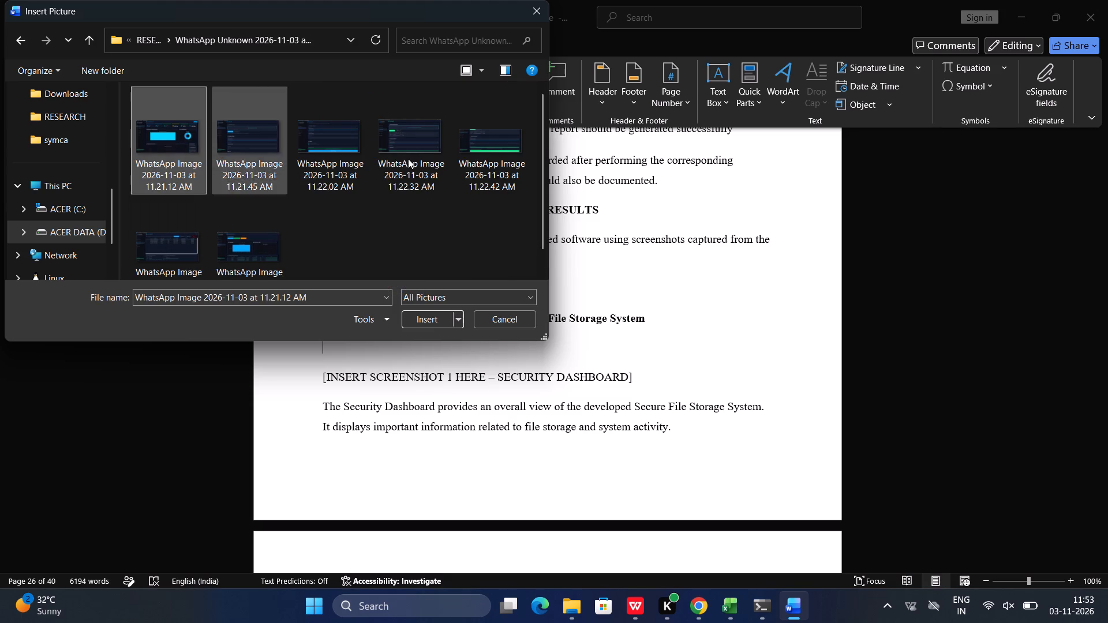
left_click(424, 324)
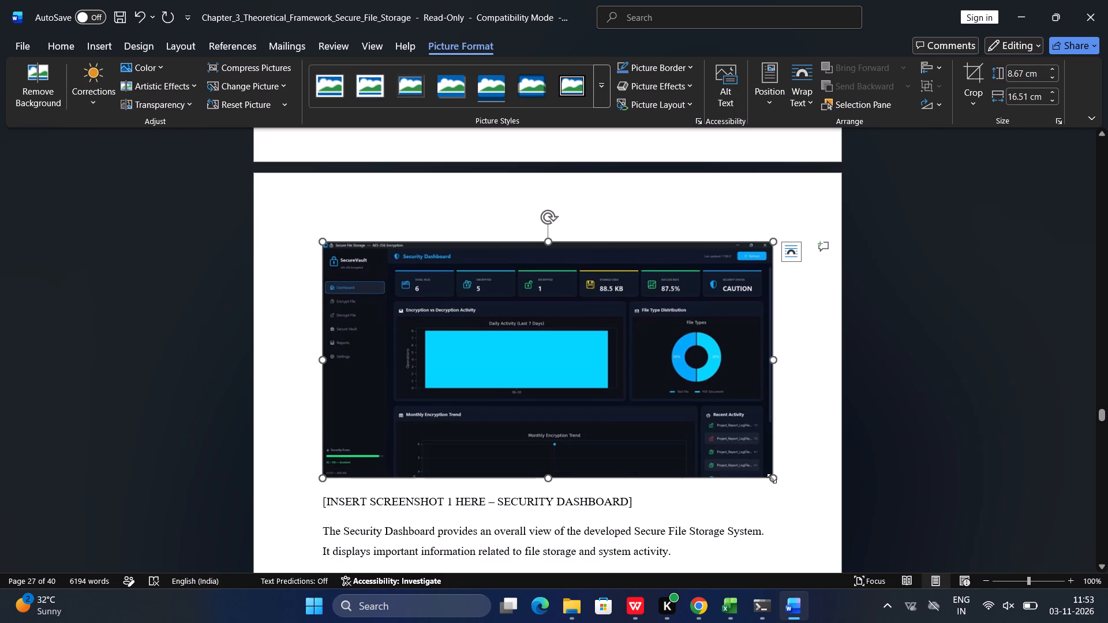
Shrink the inserted Security Dashboard picture to about 7.43 cm high and 15.05 cm wide.
left_click_drag(772, 478, 712, 439)
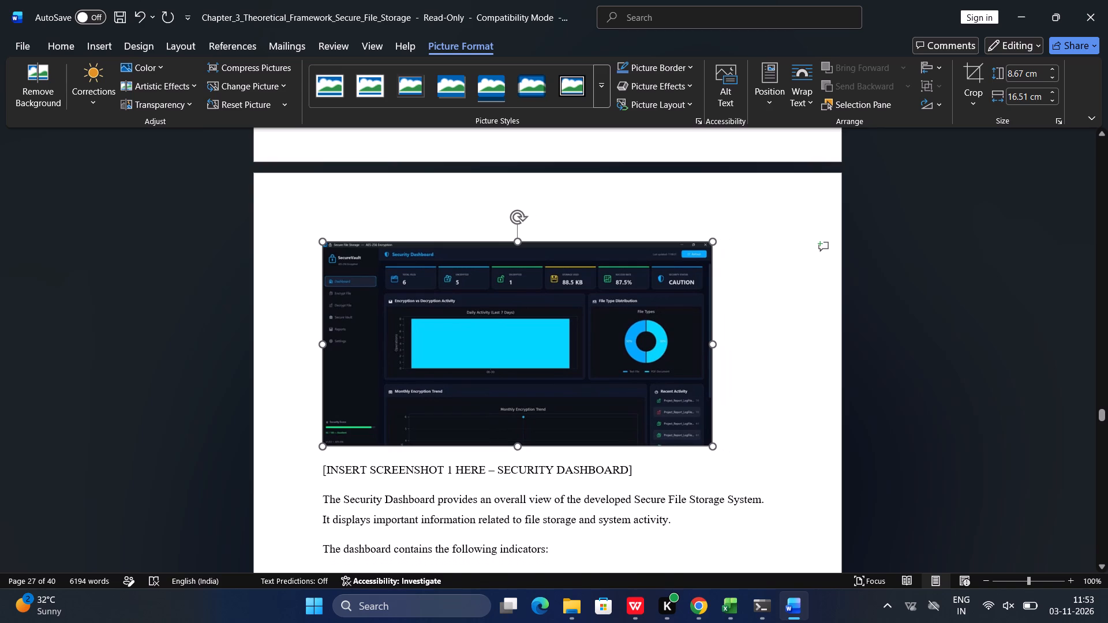
left_click_drag(712, 439, 700, 438)
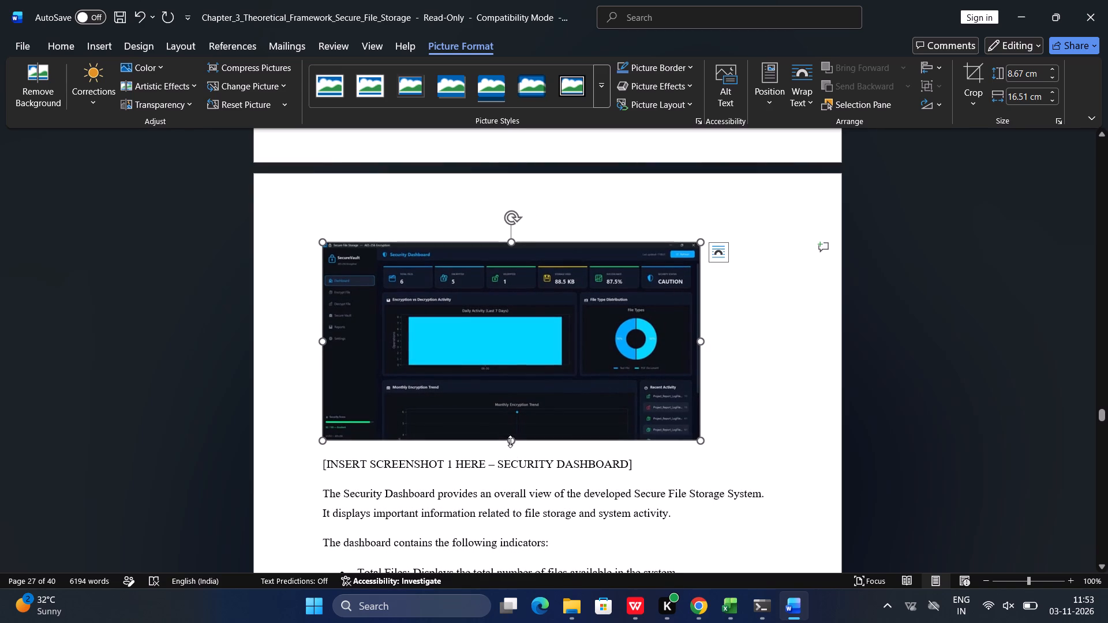
left_click_drag(511, 441, 512, 401)
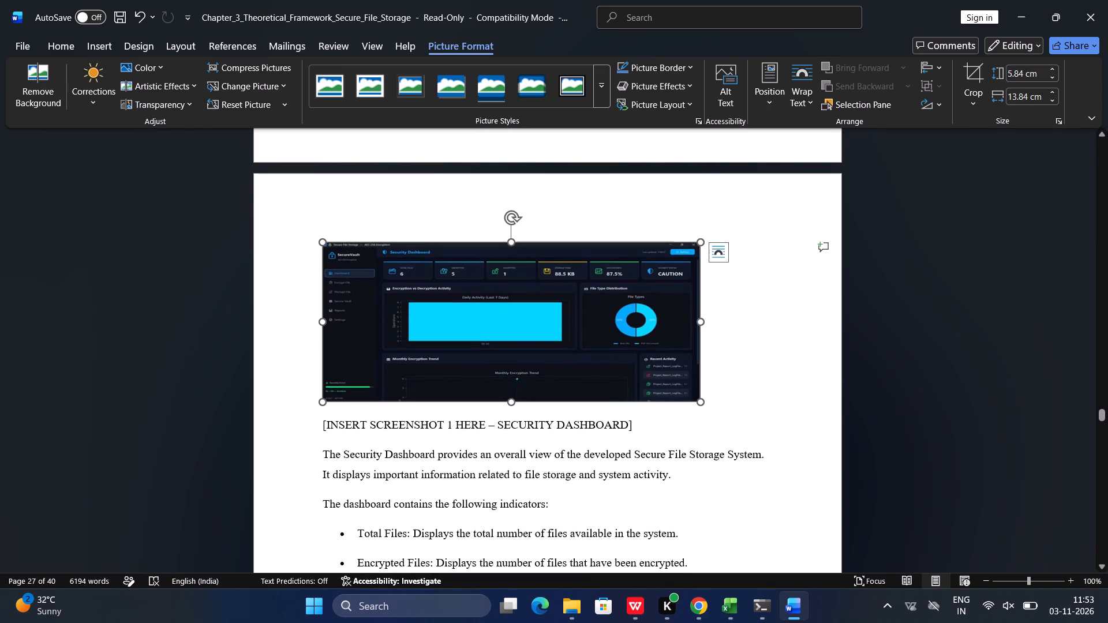
scroll(624, 256, "down", 2)
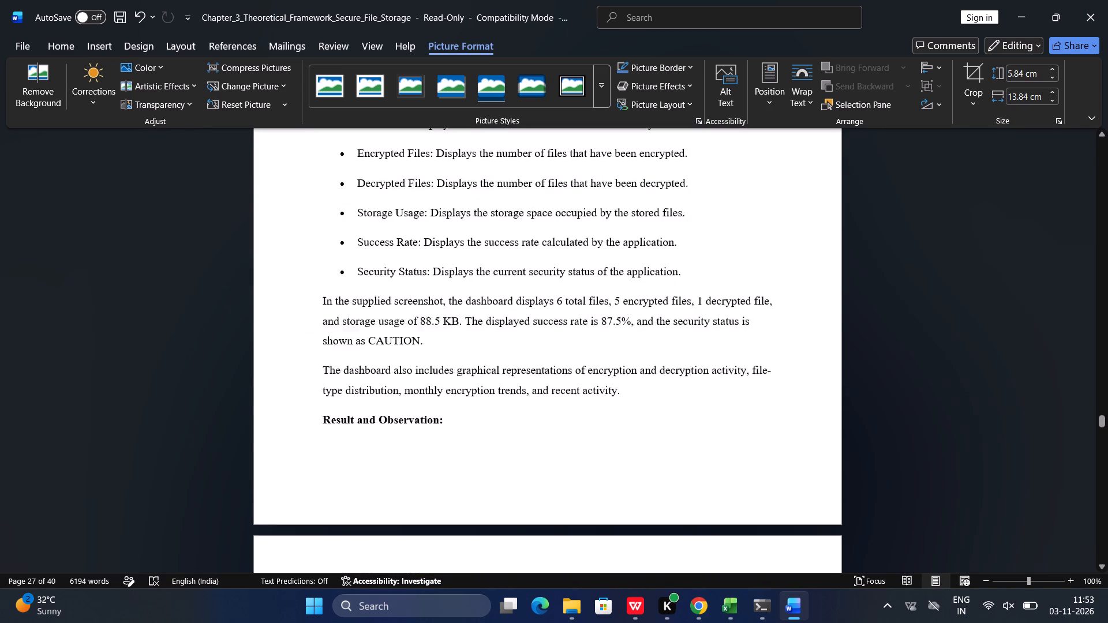
scroll(624, 256, "up", 3)
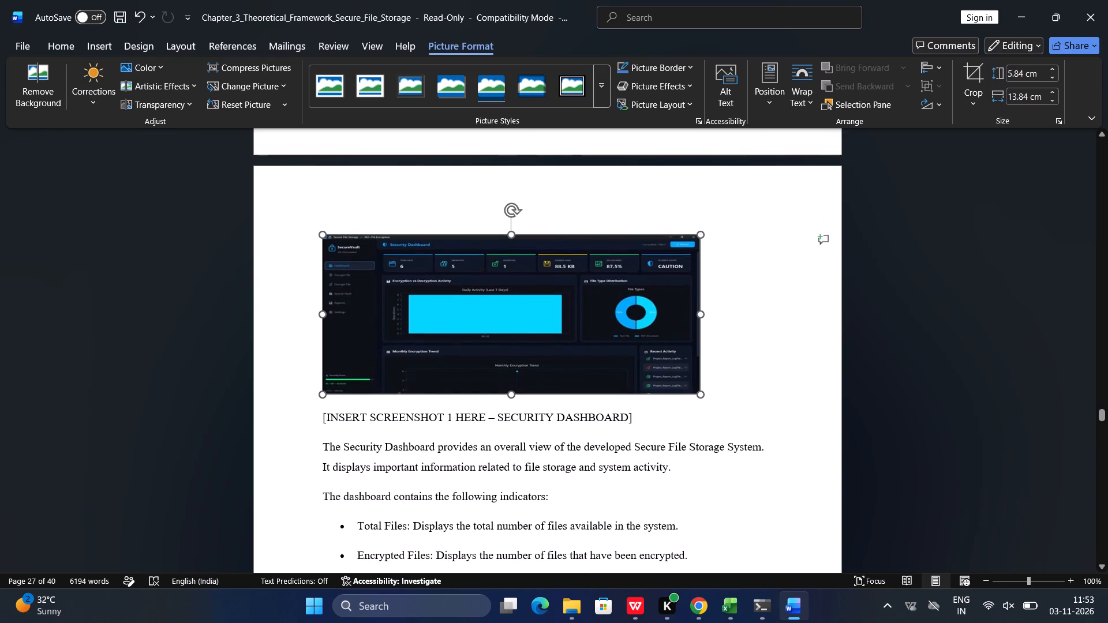
left_click_drag(512, 392, 515, 416)
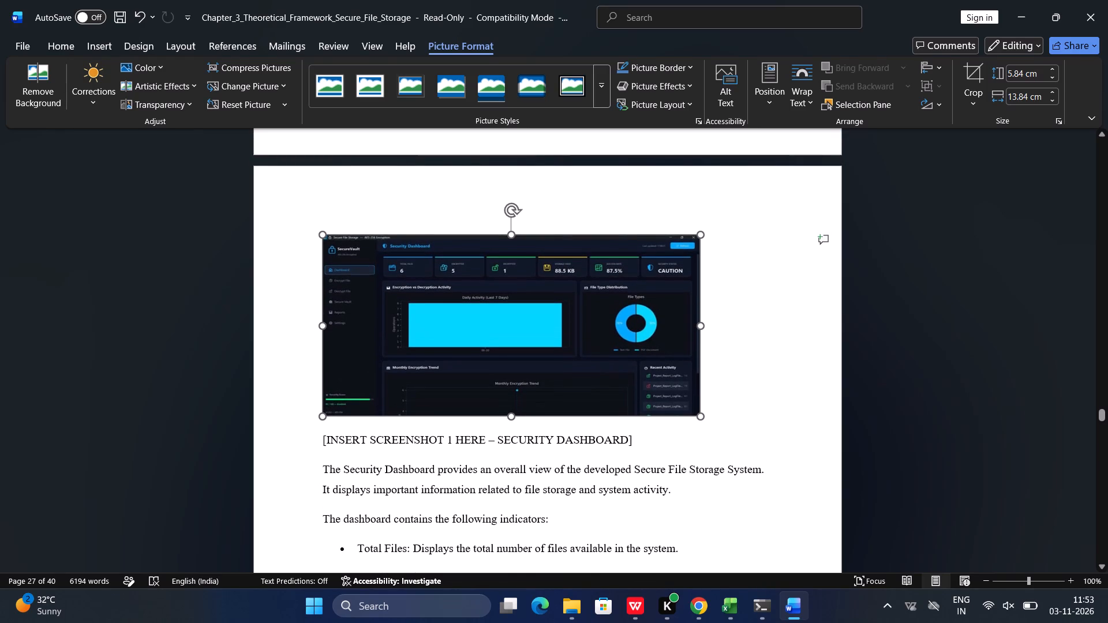
left_click_drag(515, 416, 517, 421)
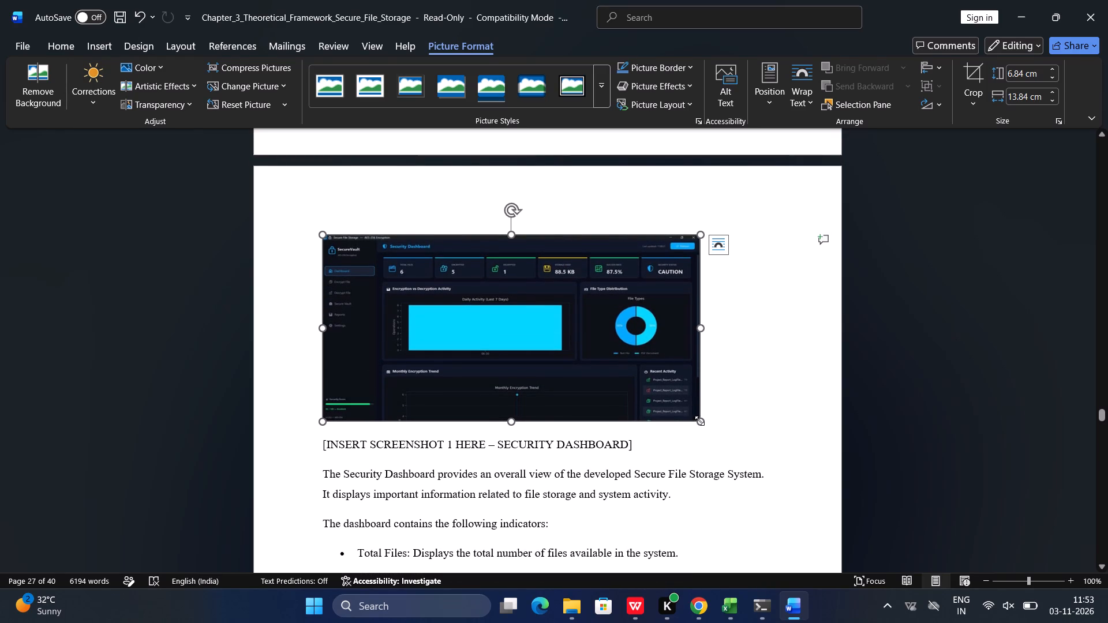
left_click_drag(698, 420, 733, 427)
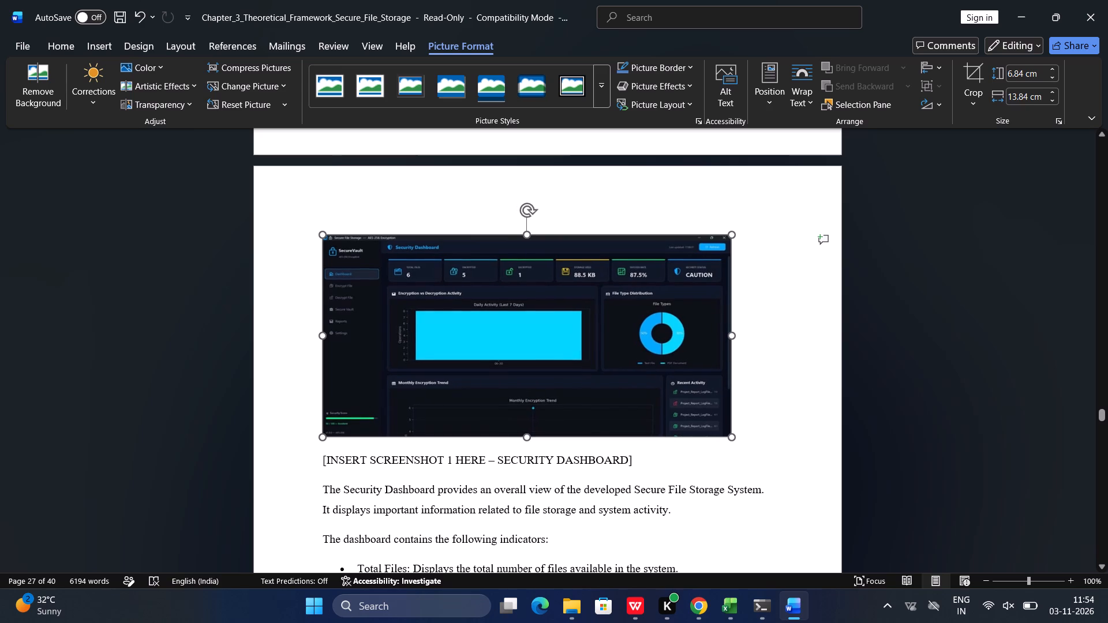
left_click_drag(733, 427, 733, 427)
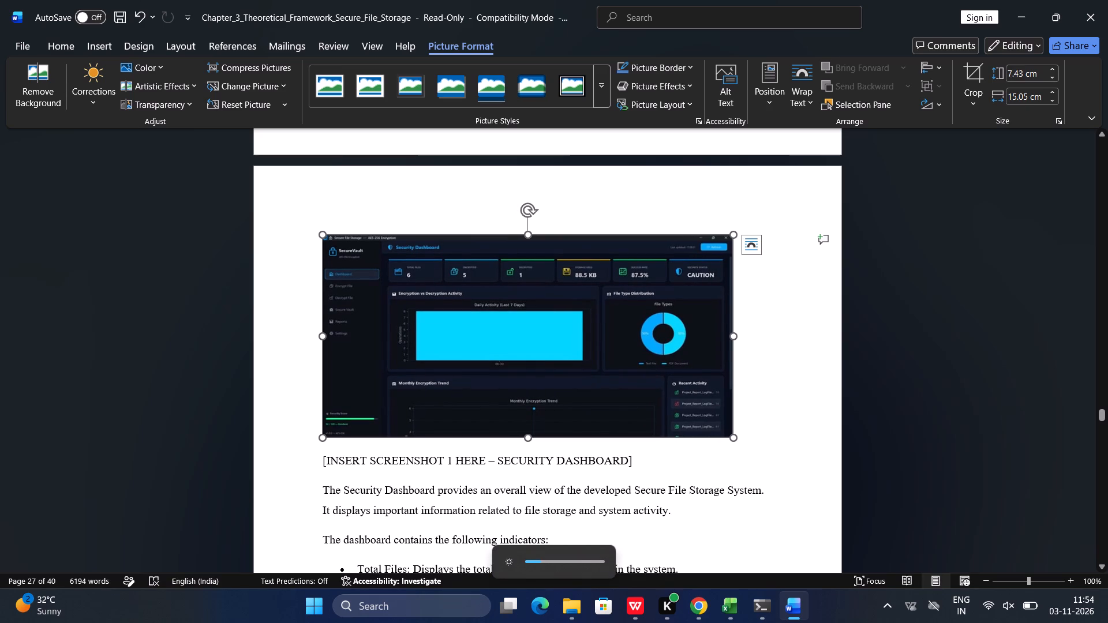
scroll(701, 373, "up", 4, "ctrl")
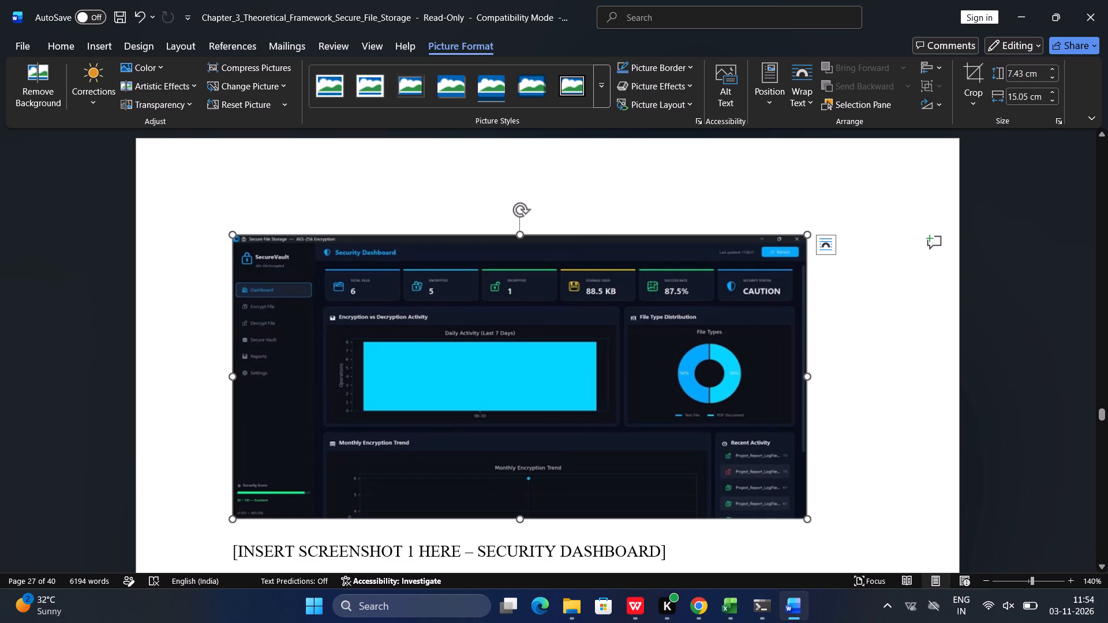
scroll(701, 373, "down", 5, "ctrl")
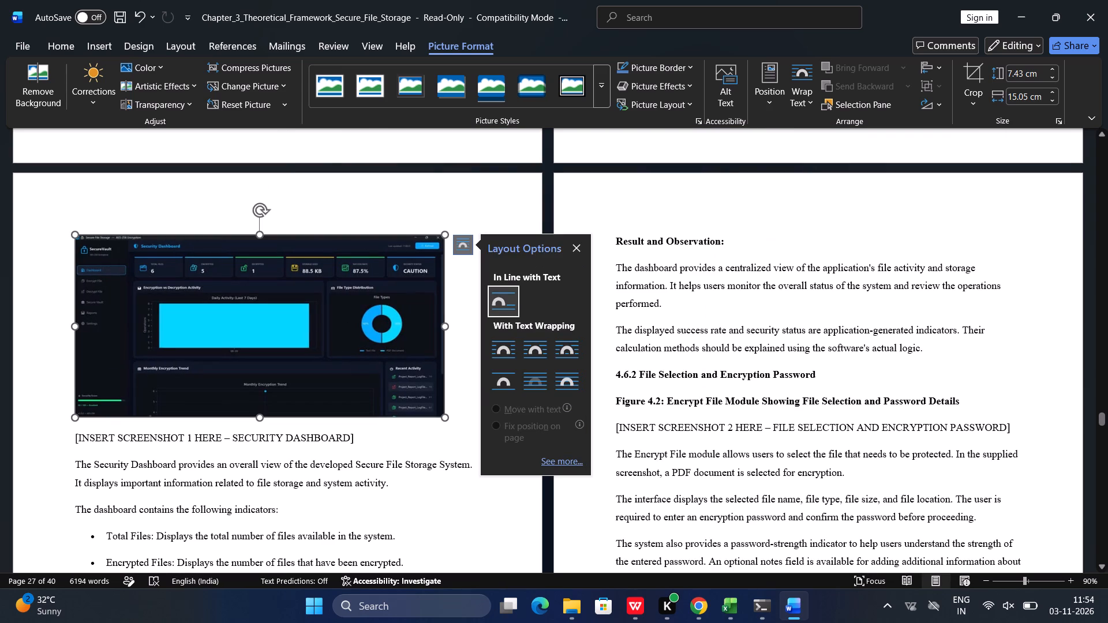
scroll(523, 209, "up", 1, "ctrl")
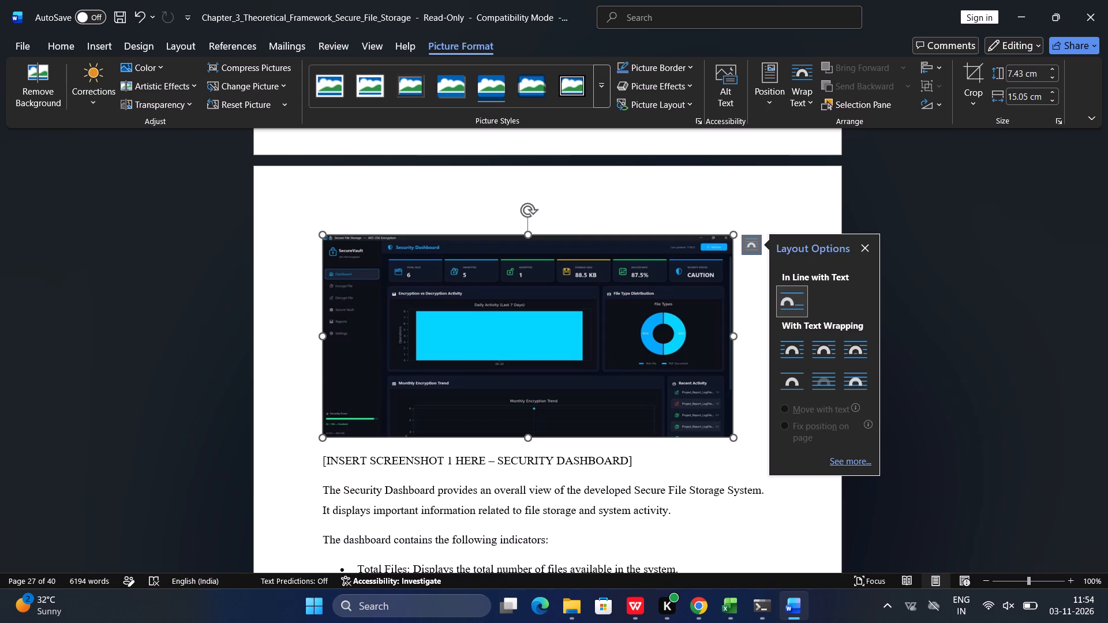
Centre the Security Dashboard picture and enlarge it slightly from its corner.
left_click(783, 197)
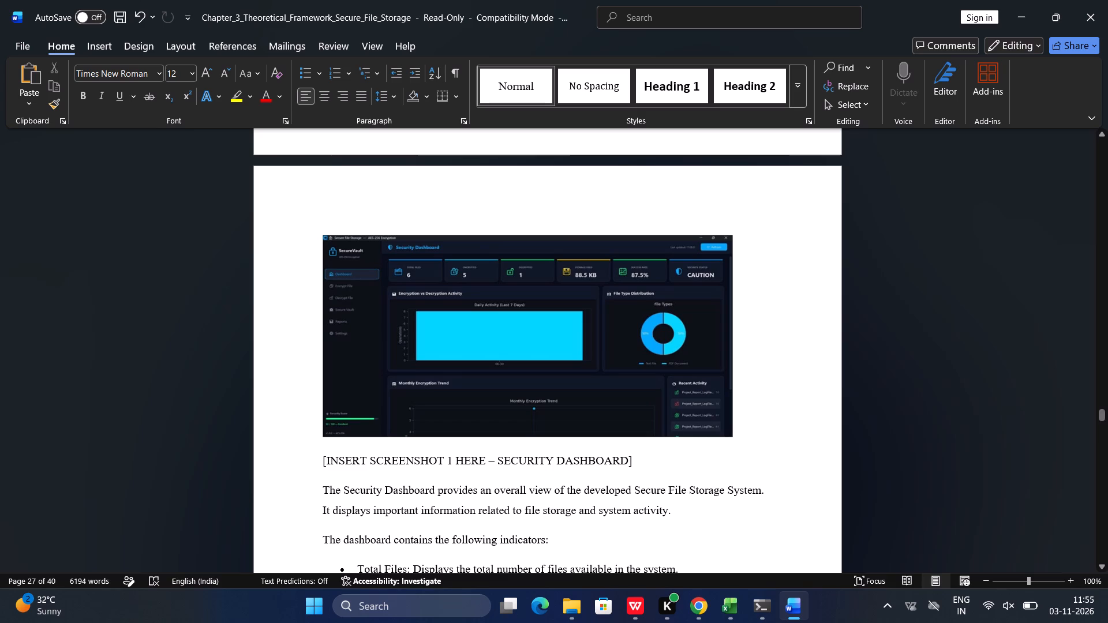
left_click(330, 100)
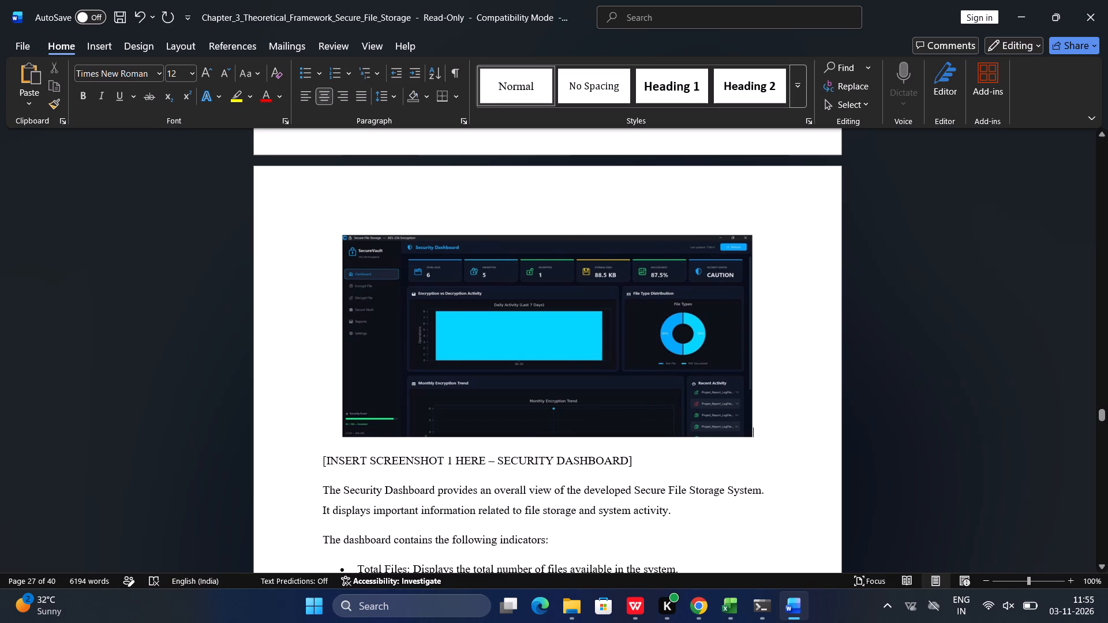
left_click(700, 405)
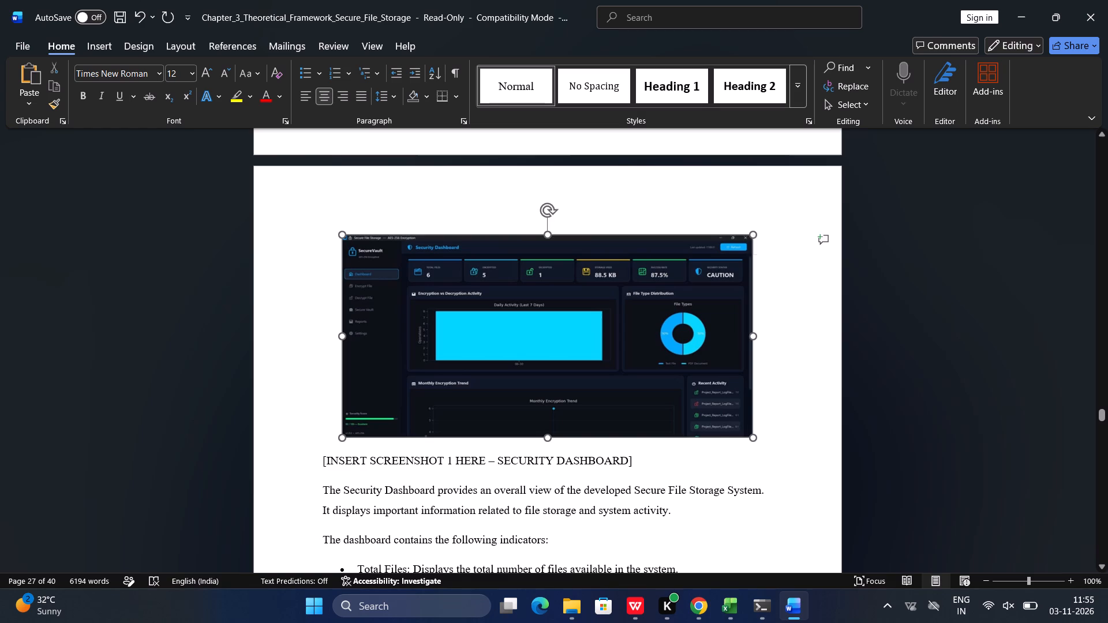
left_click_drag(752, 436, 765, 441)
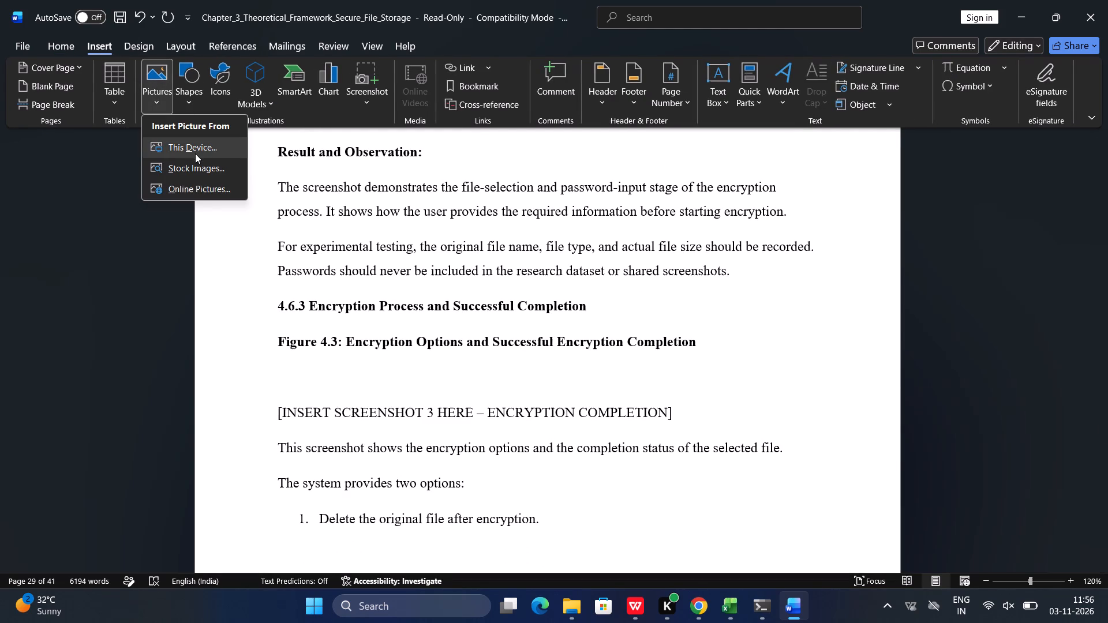
Insert the WhatsApp image from 11.22.02 AM, showing encryption completion, on the blank line below the Figure 4.3 caption in section 4.6.3.
left_click(195, 153)
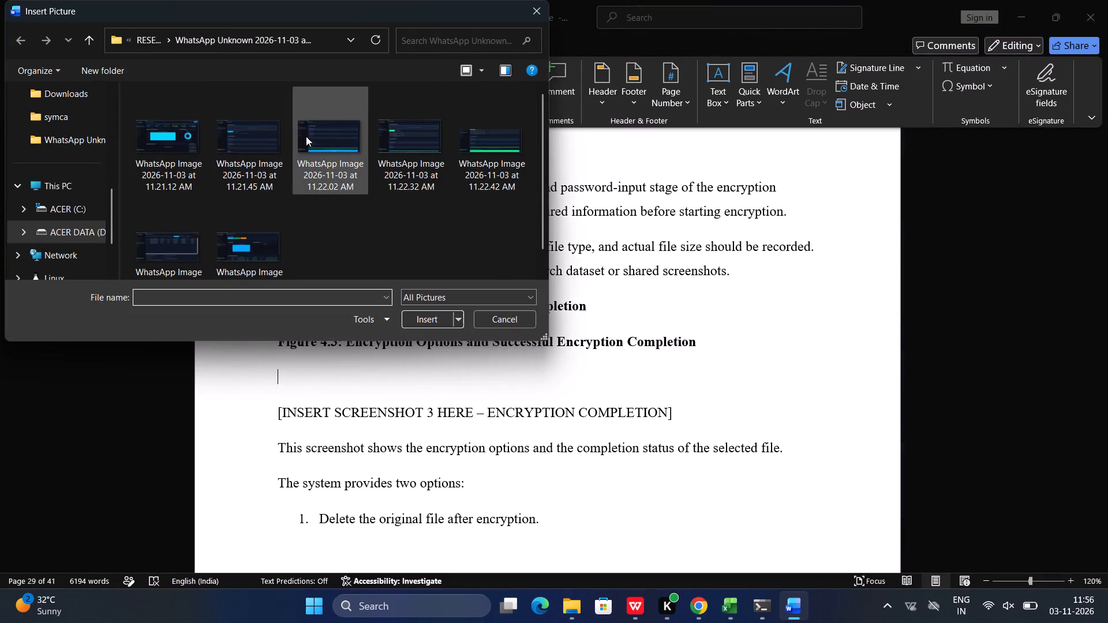
left_click(306, 136)
left_click(422, 317)
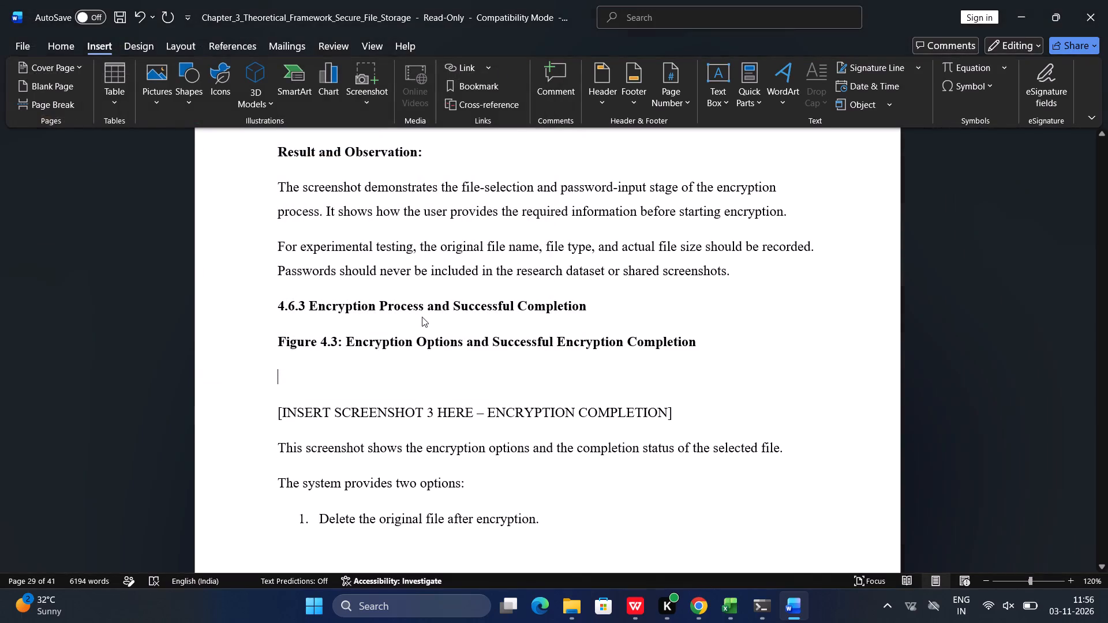
scroll(578, 341, "up", 3)
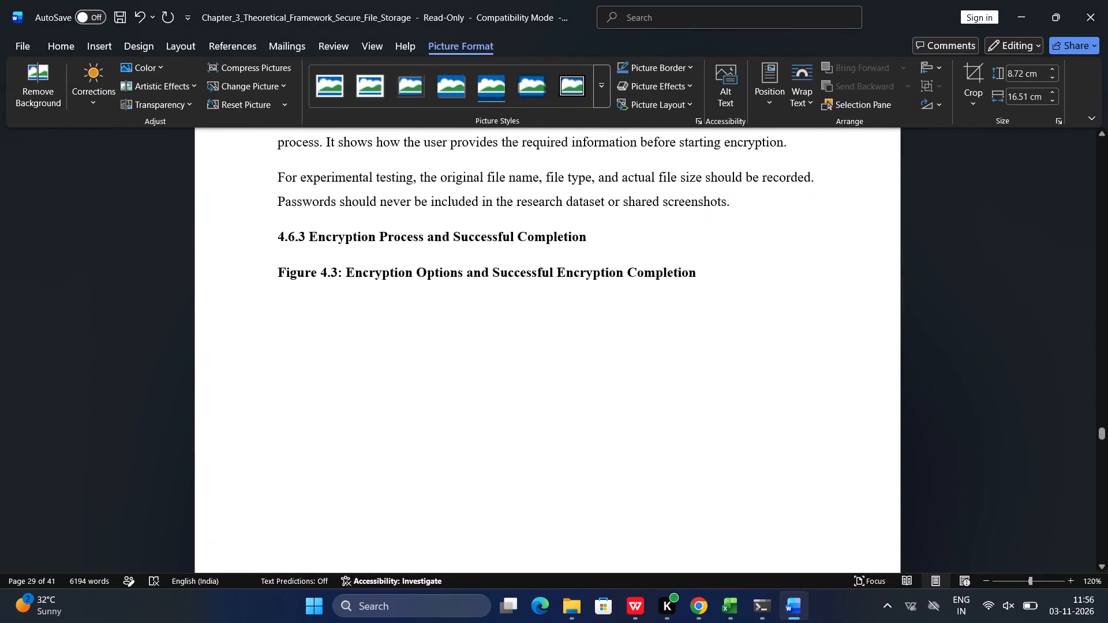
scroll(578, 341, "down", 3)
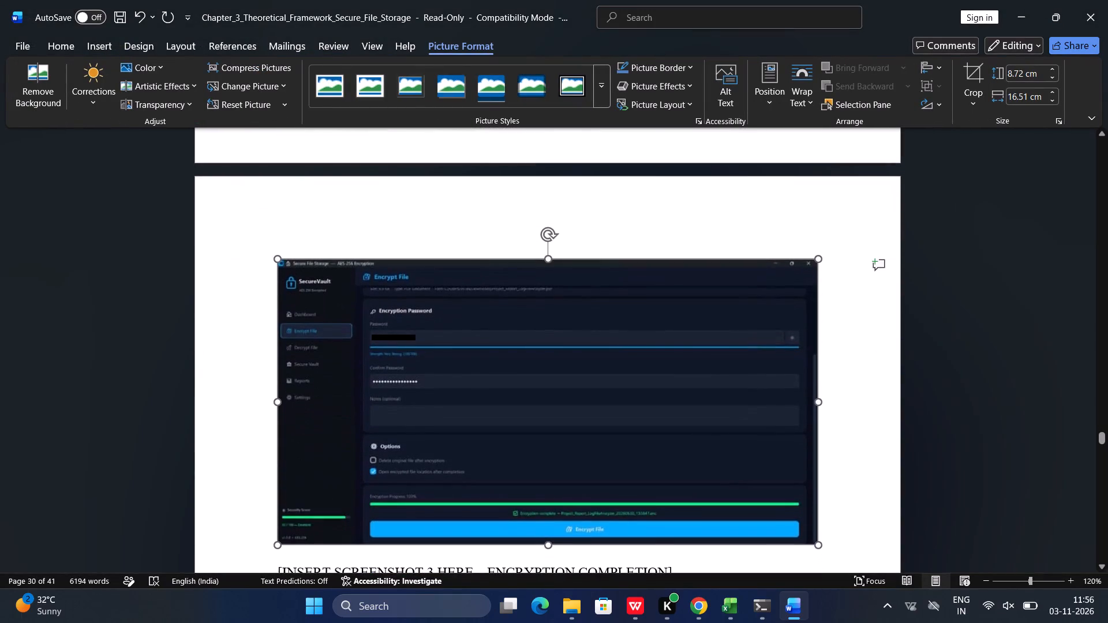
scroll(644, 351, "down", 1)
scroll(644, 351, "up", 1, "ctrl")
scroll(644, 351, "down", 1, "ctrl")
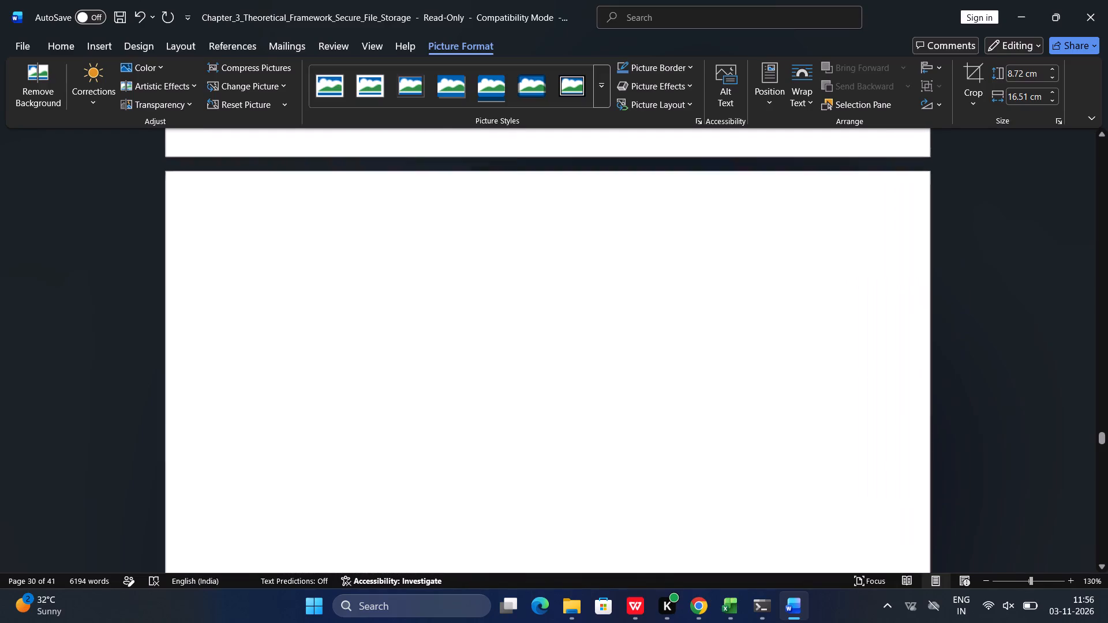
Examine the Encrypt File screenshot placed for Figure 4.3 close up, along with the encryption completion text below it.
scroll(644, 351, "down", 1, "ctrl")
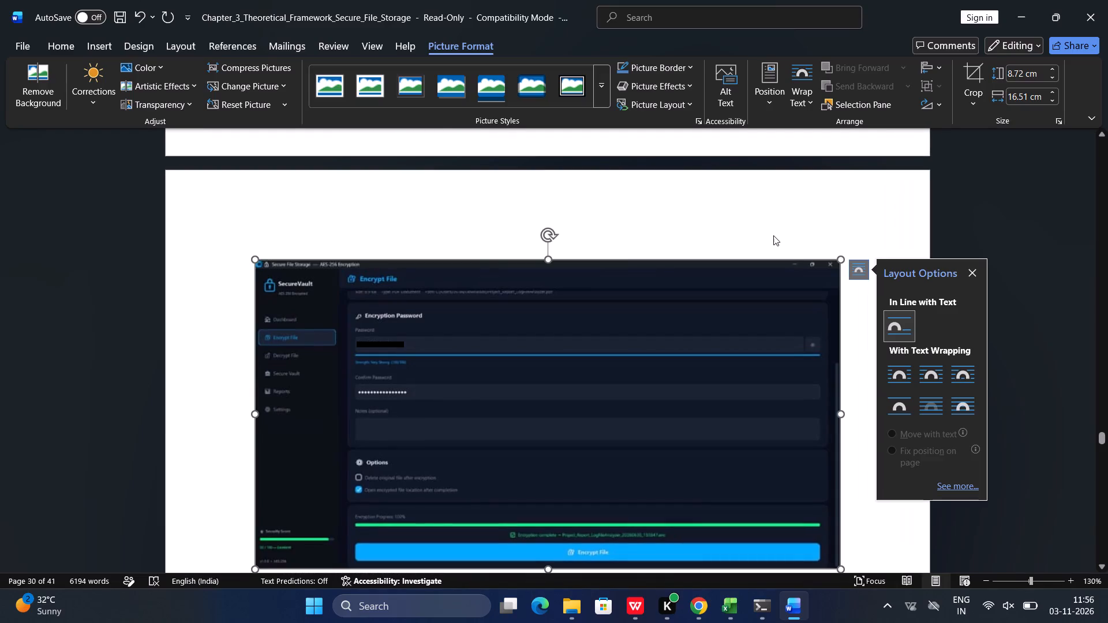
scroll(829, 196, "right", 1)
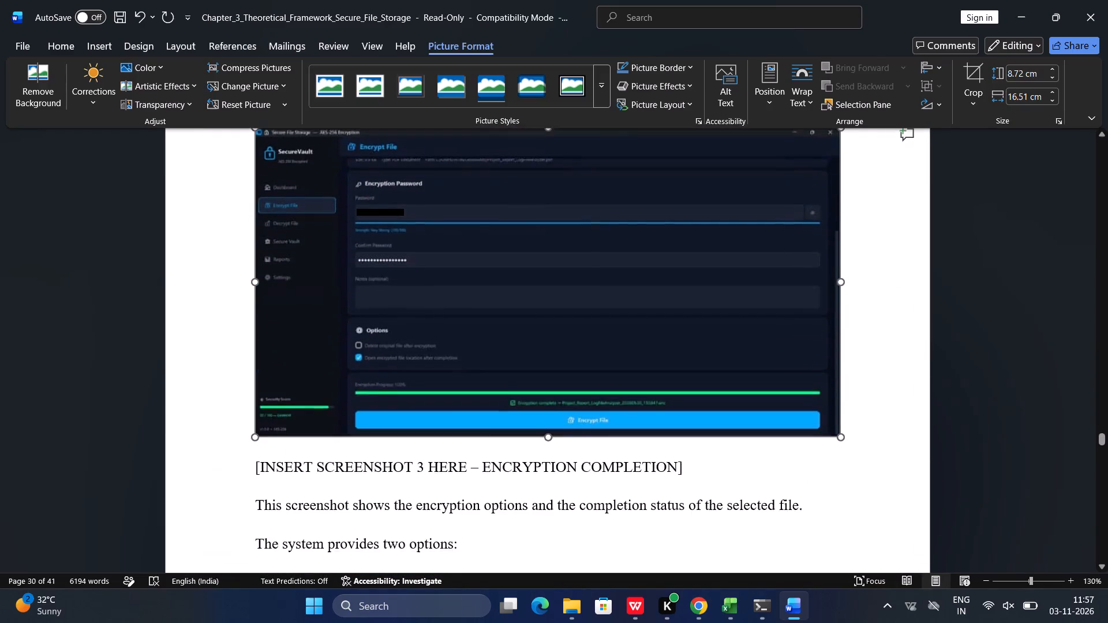
scroll(658, 290, "up", 2, "ctrl")
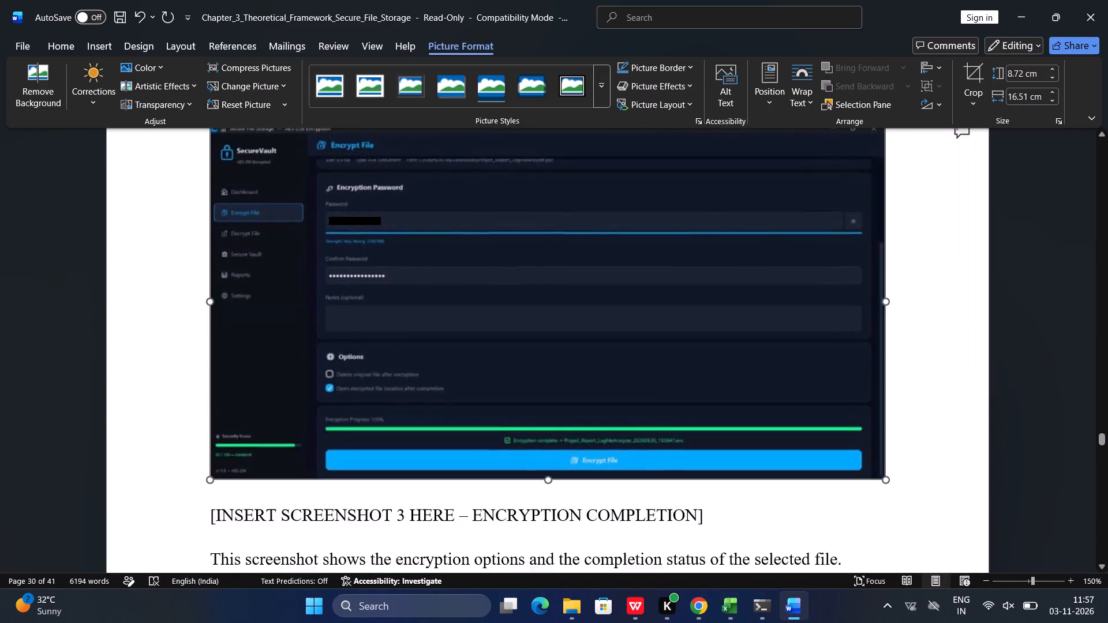
scroll(658, 290, "up", 1, "ctrl")
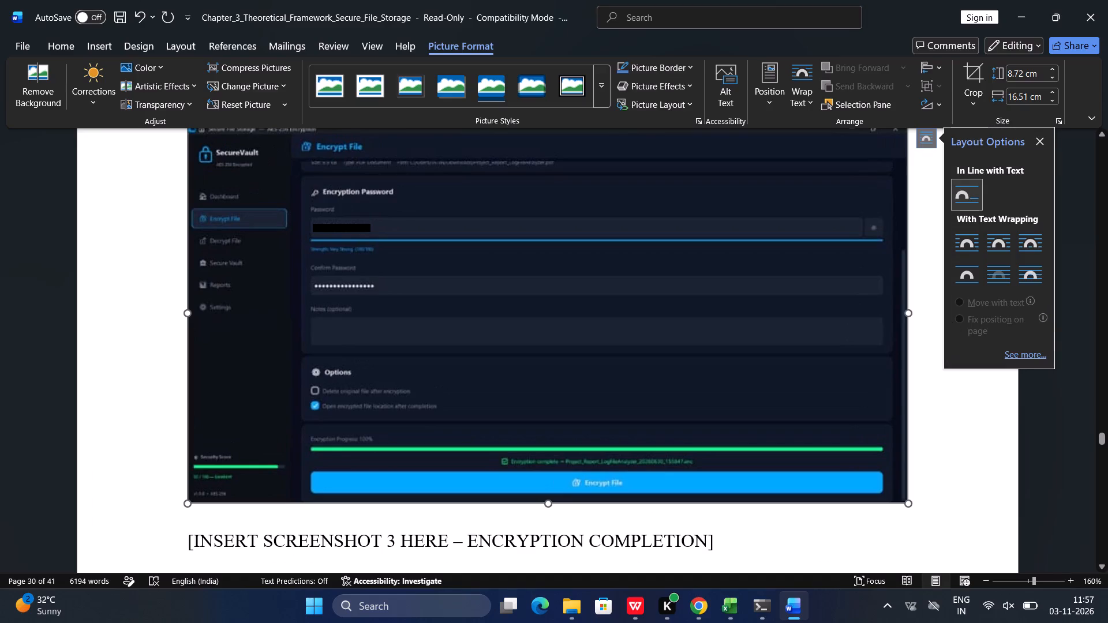
left_click(955, 445)
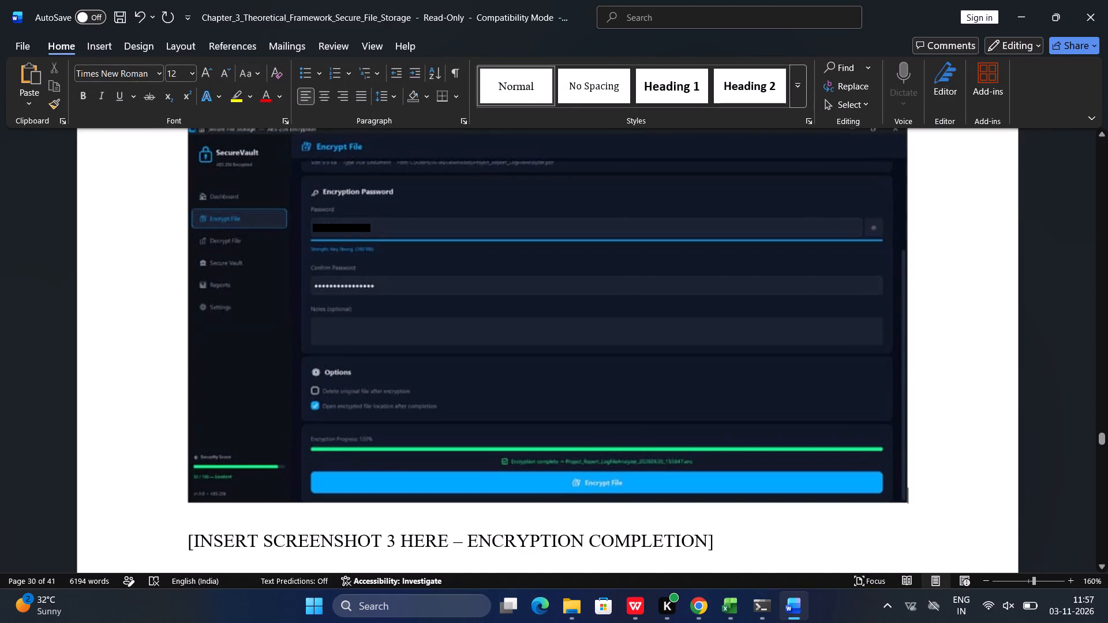
scroll(955, 445, "down", 5, "ctrl")
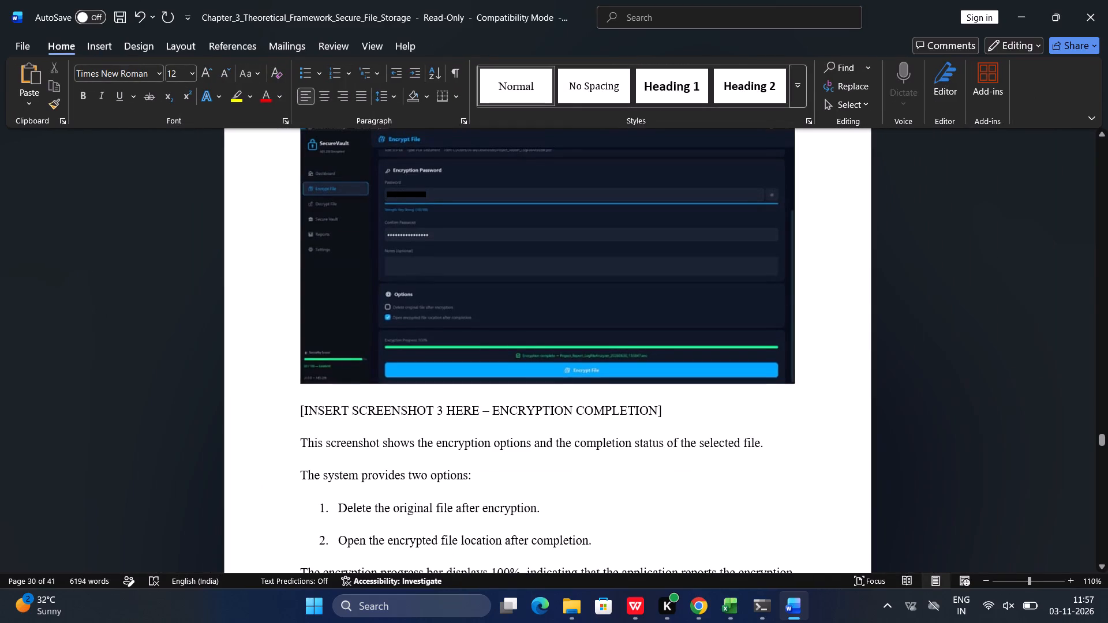
scroll(813, 465, "down", 1)
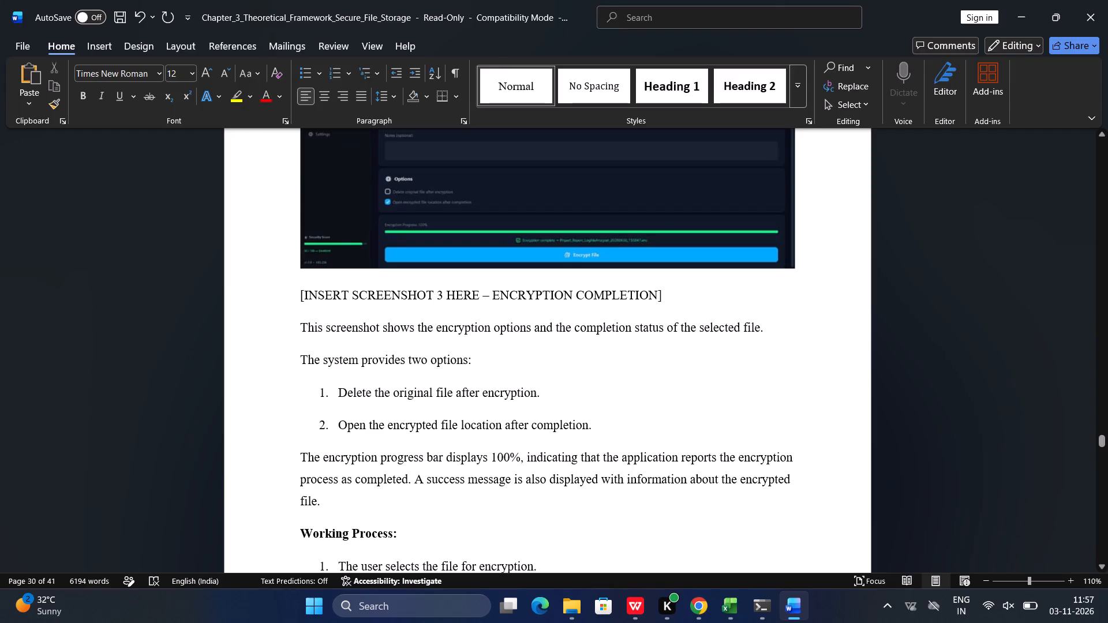
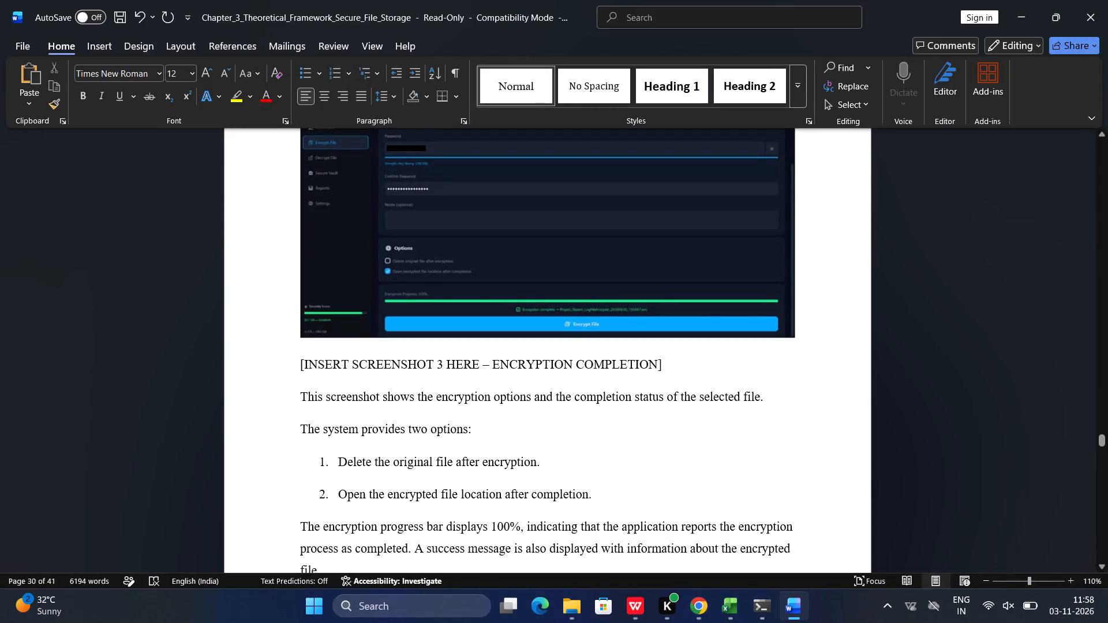
Read on through the encryption options, completion status and Working Process text below the Figure 4.3 screenshot.
scroll(639, 425, "down", 3)
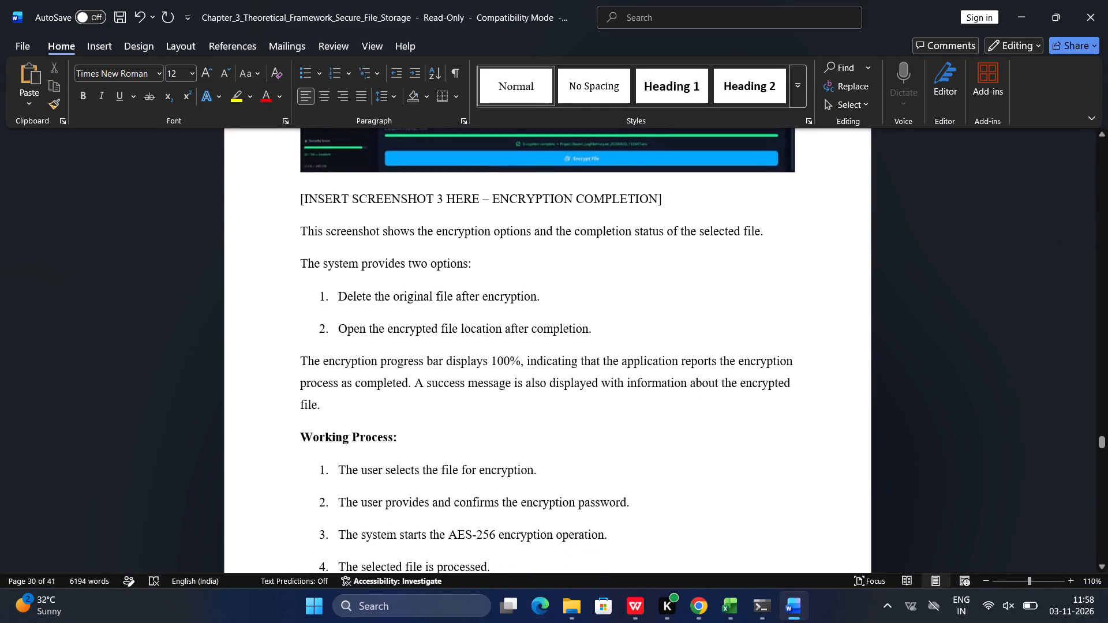
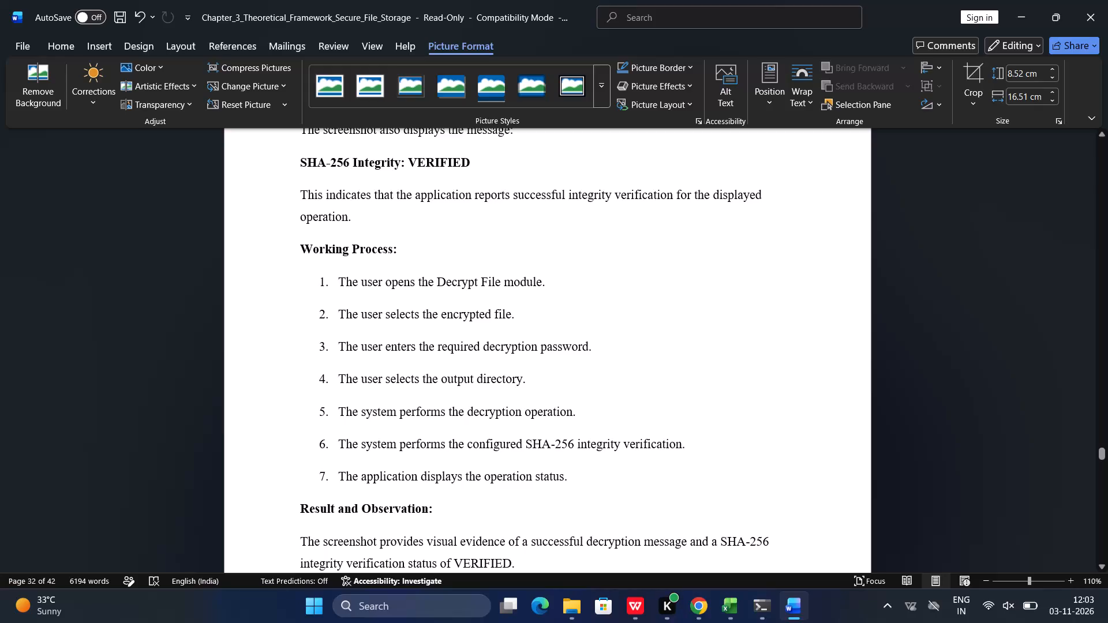
Read the decryption Working Process list and the Result and Observation text below it.
scroll(570, 331, "down", 1)
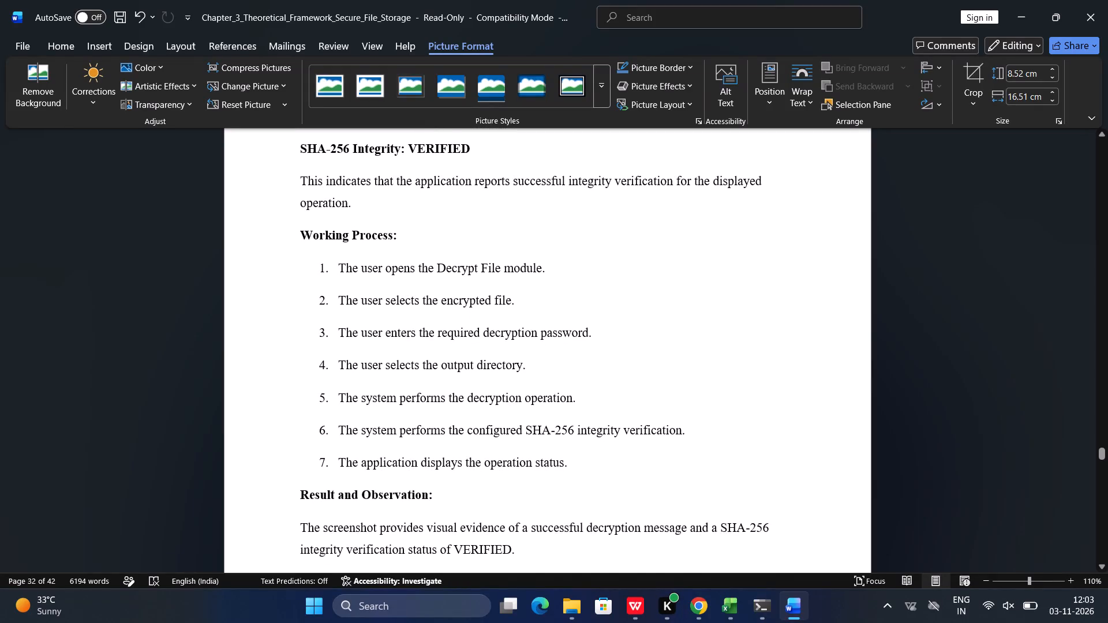
scroll(570, 331, "down", 2)
scroll(570, 331, "up", 1)
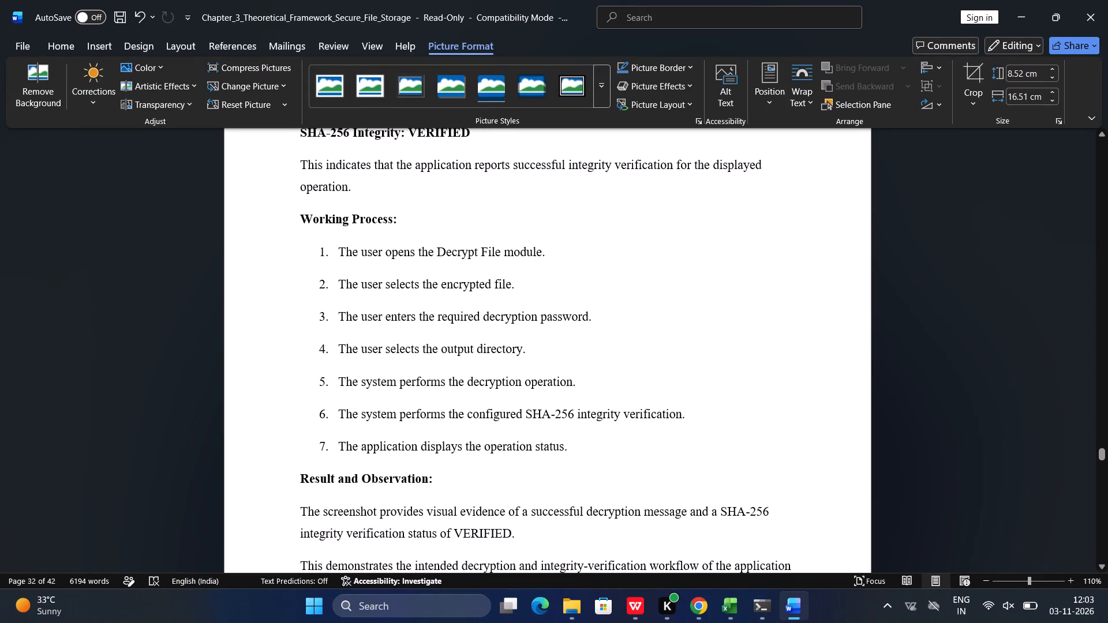
scroll(570, 331, "up", 1)
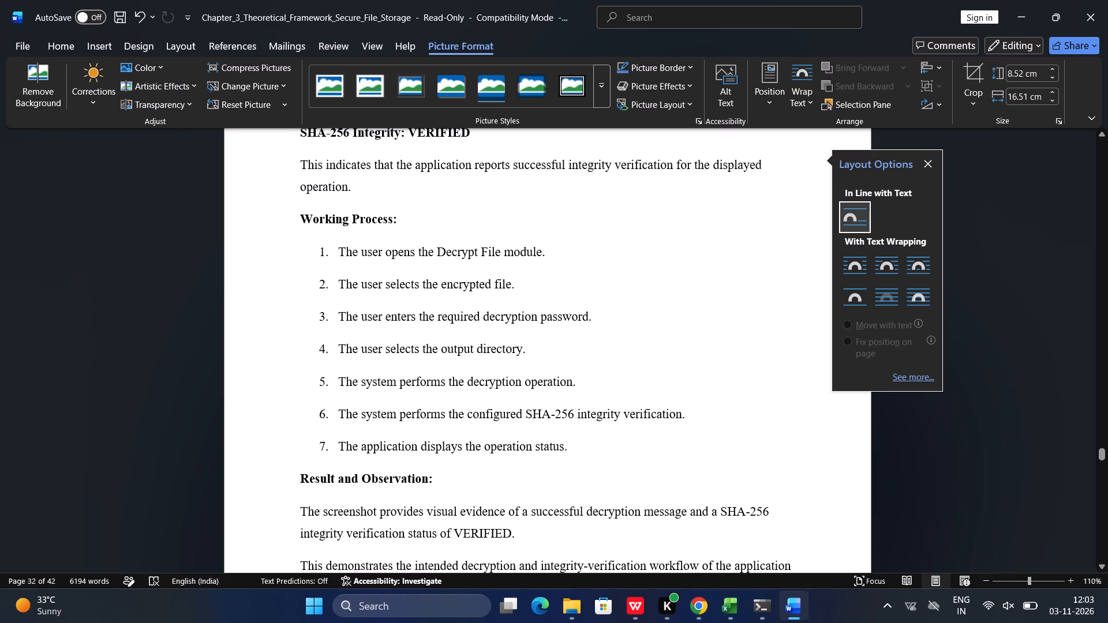
left_click(986, 450)
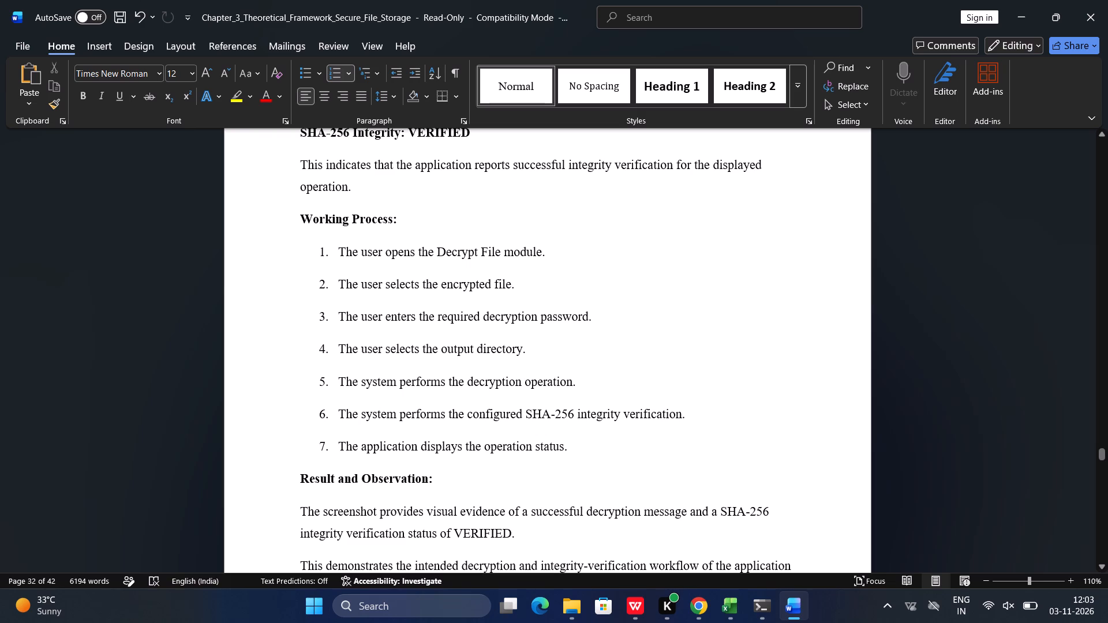
scroll(543, 442, "down", 1)
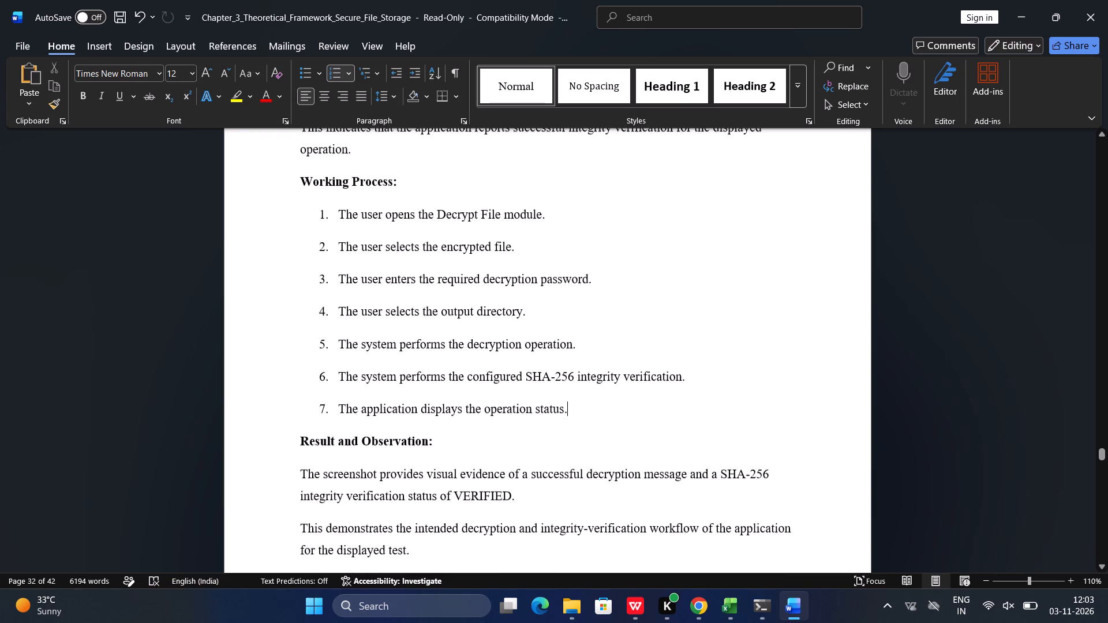
scroll(543, 442, "down", 1)
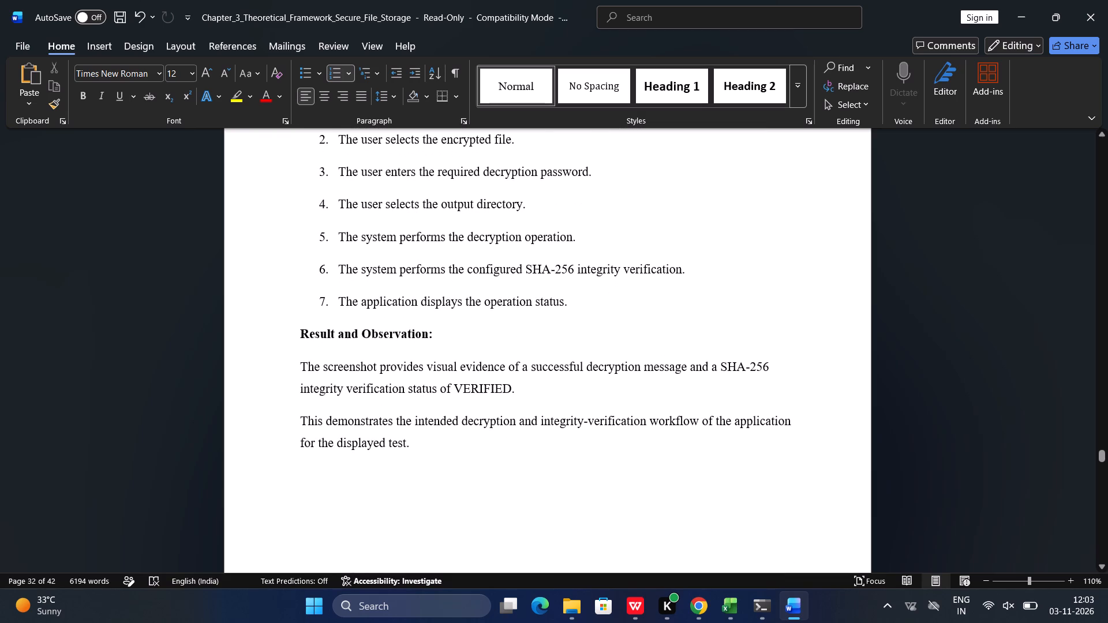
Insert the picture WhatsApp Image 2026-11-03 at 11.22.42 AM on a new line directly below the Figure 4.5 caption.
scroll(381, 402, "down", 4)
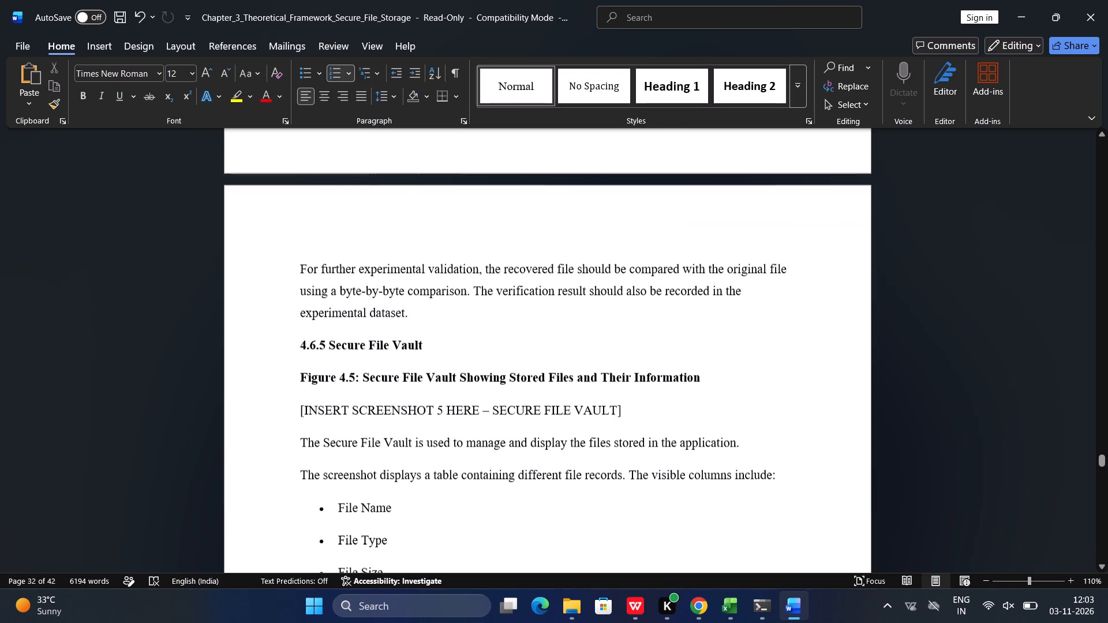
scroll(381, 402, "down", 2)
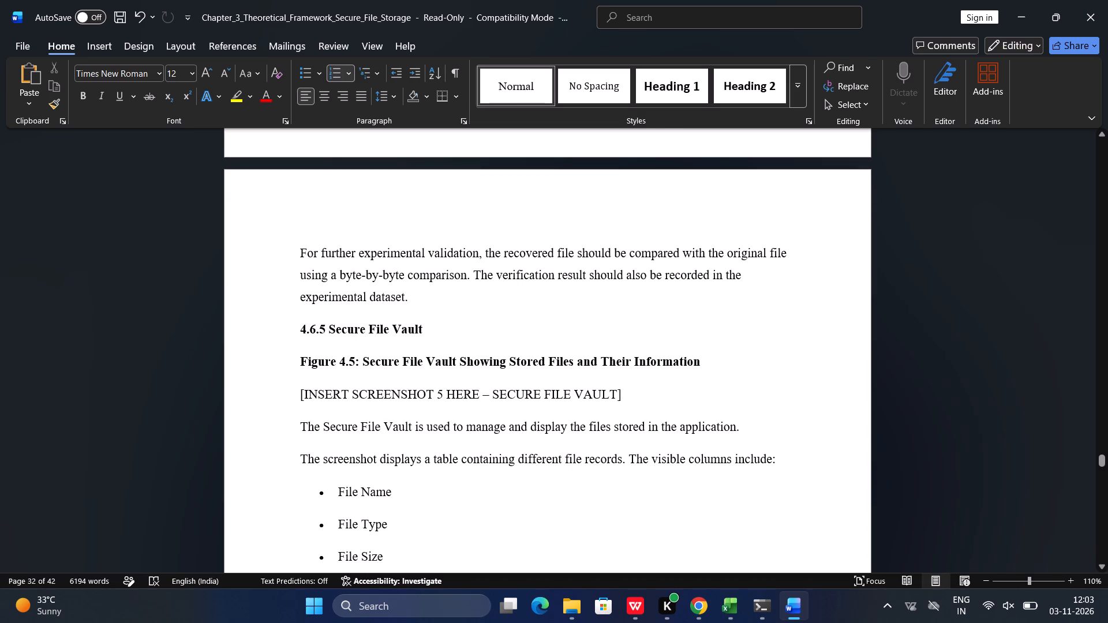
left_click(711, 362)
key("Return")
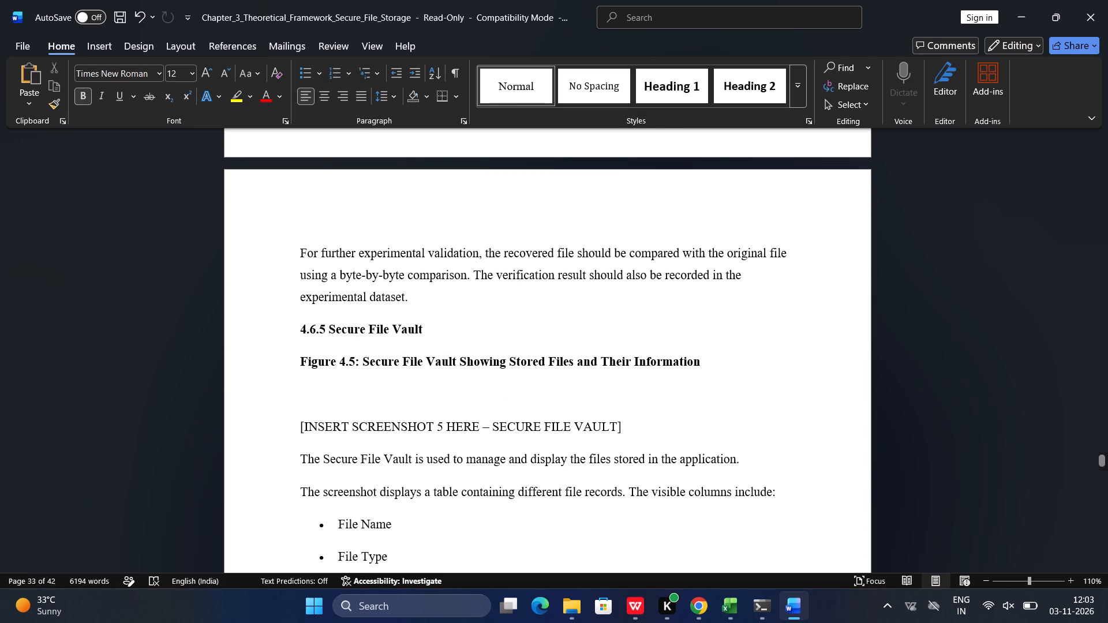
left_click(107, 47)
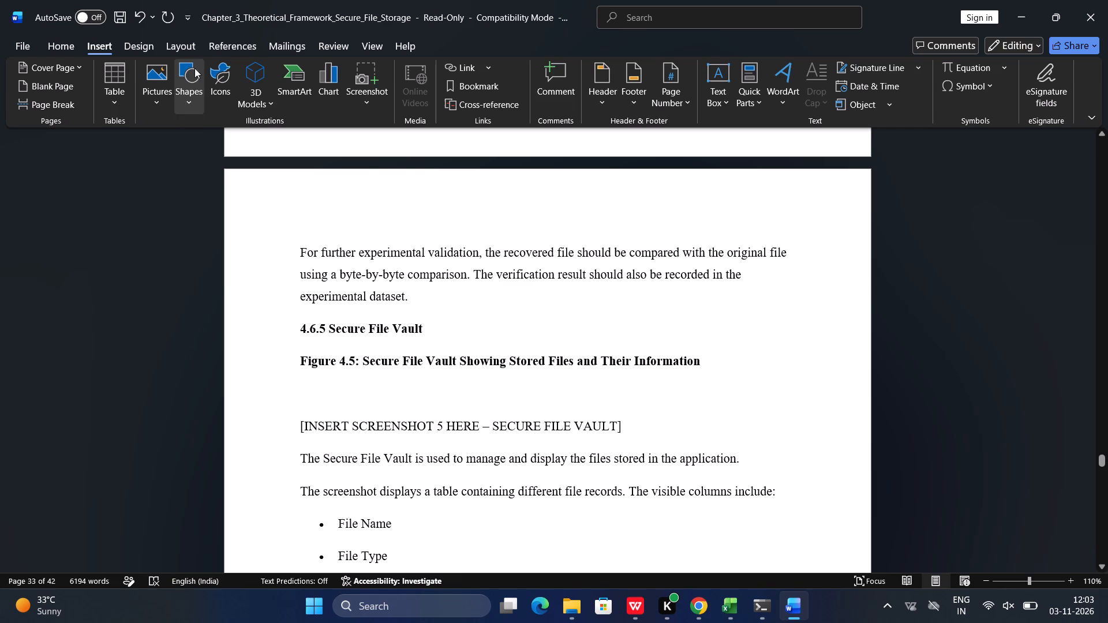
left_click(149, 85)
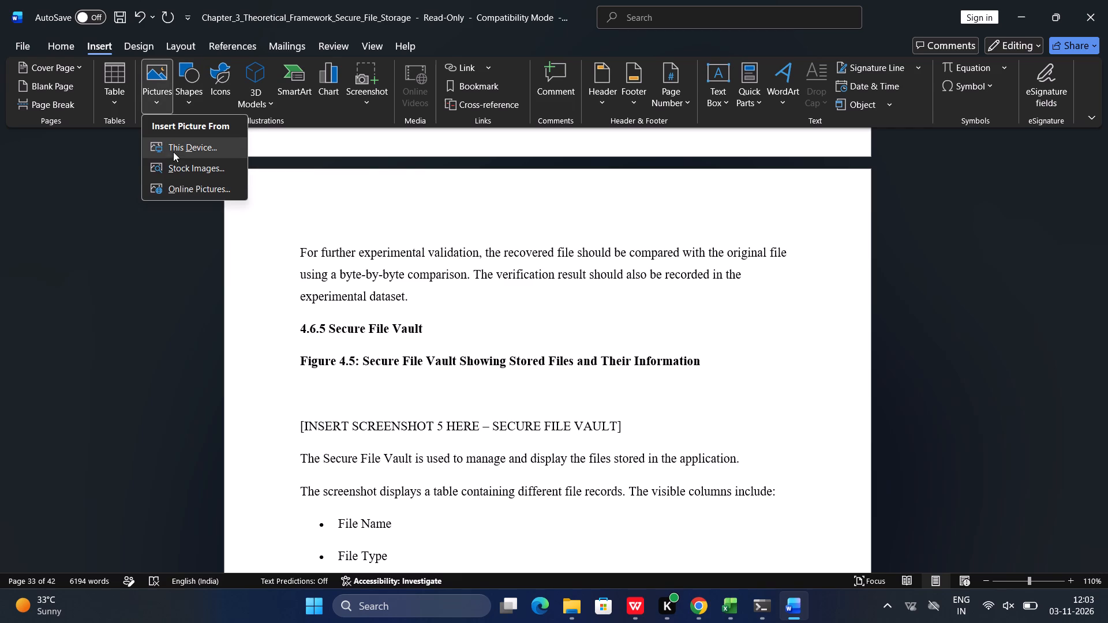
left_click(176, 149)
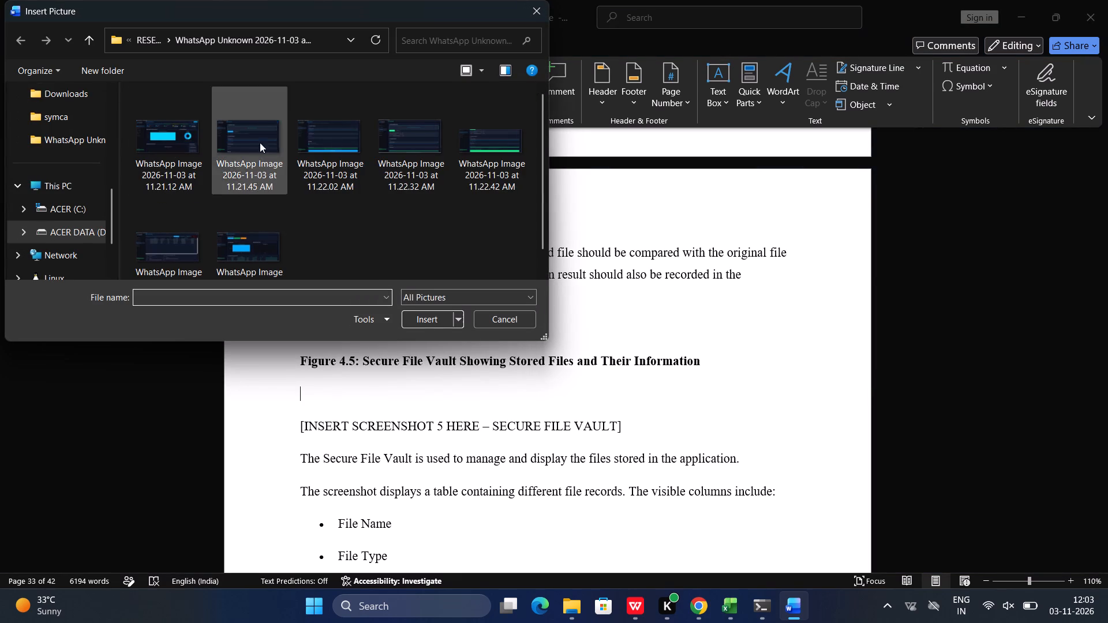
left_click(471, 162)
left_click(429, 321)
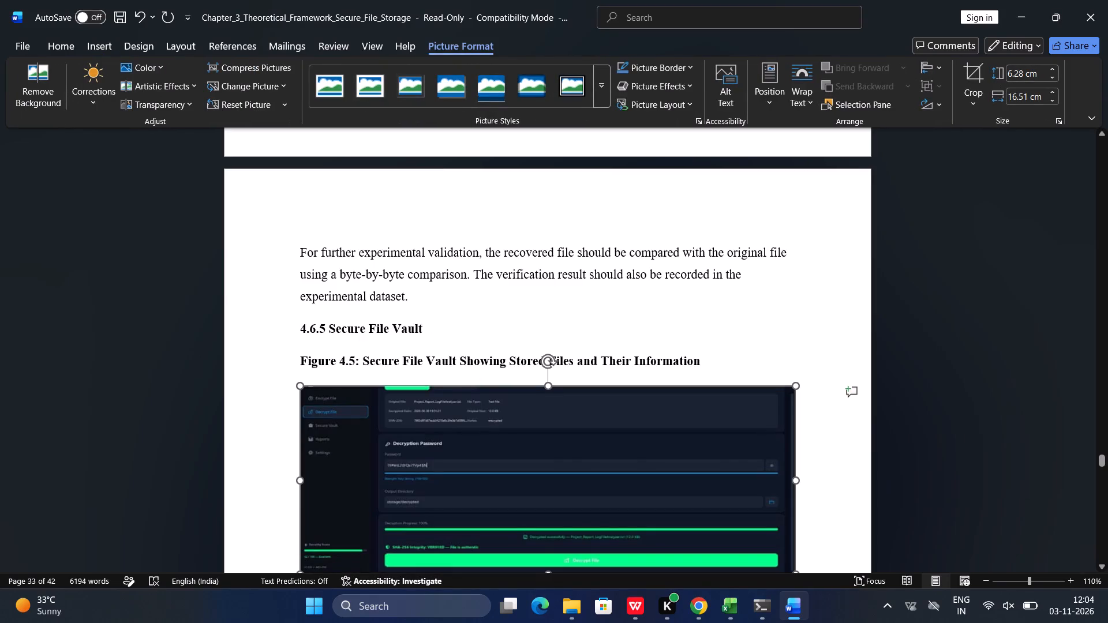
Examine the picture placed under Figure 4.5 close up, along with the Secure File Vault text and column list below it.
scroll(686, 300, "down", 1)
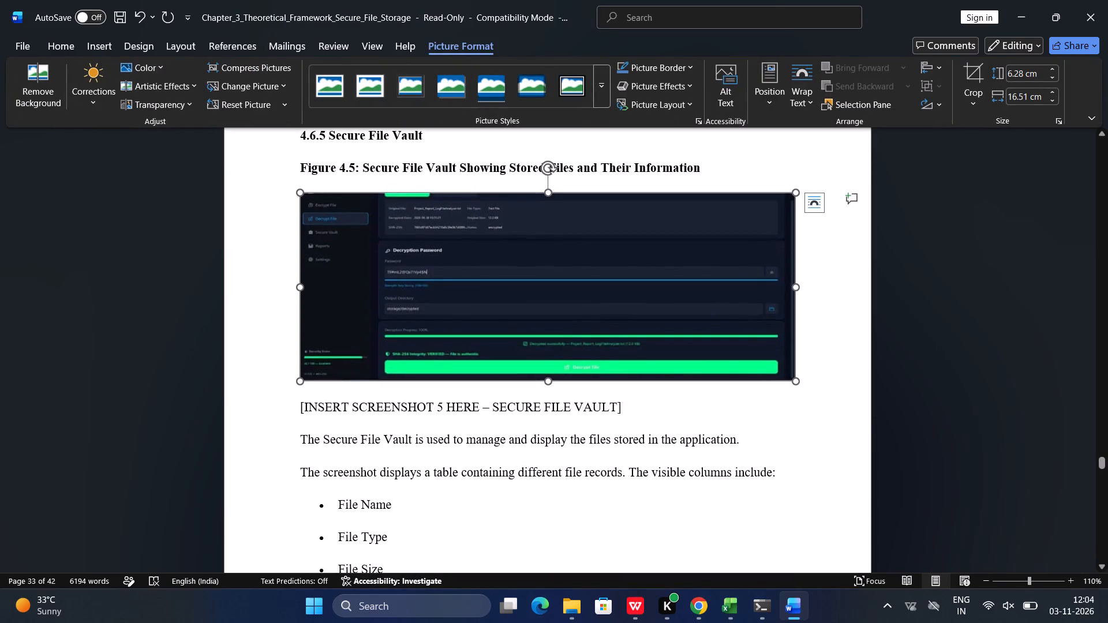
scroll(686, 300, "down", 1)
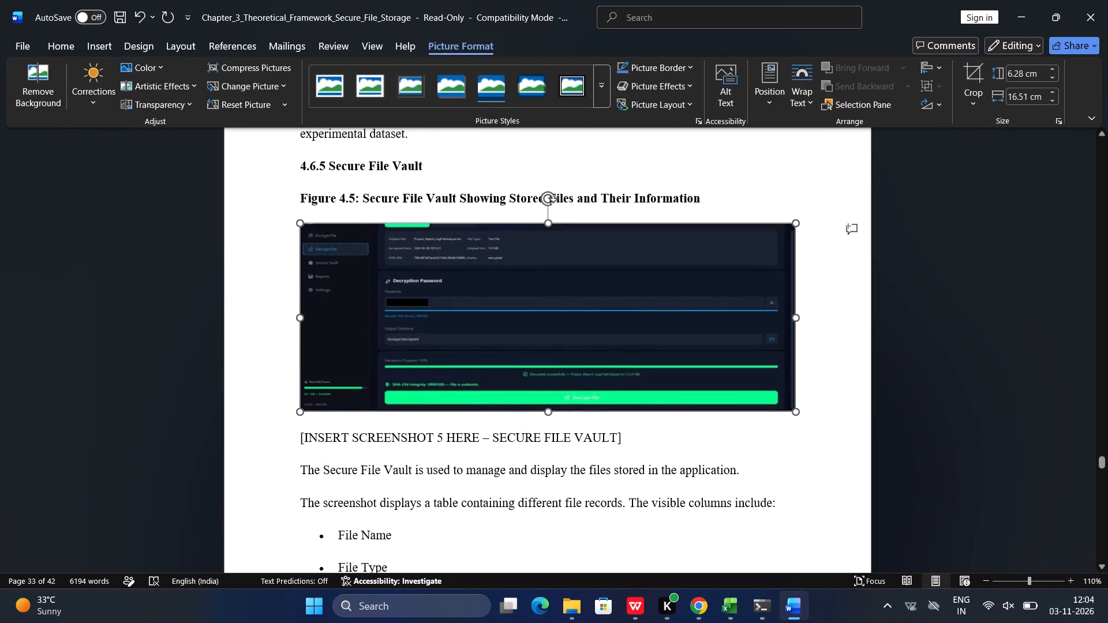
scroll(686, 300, "down", 1)
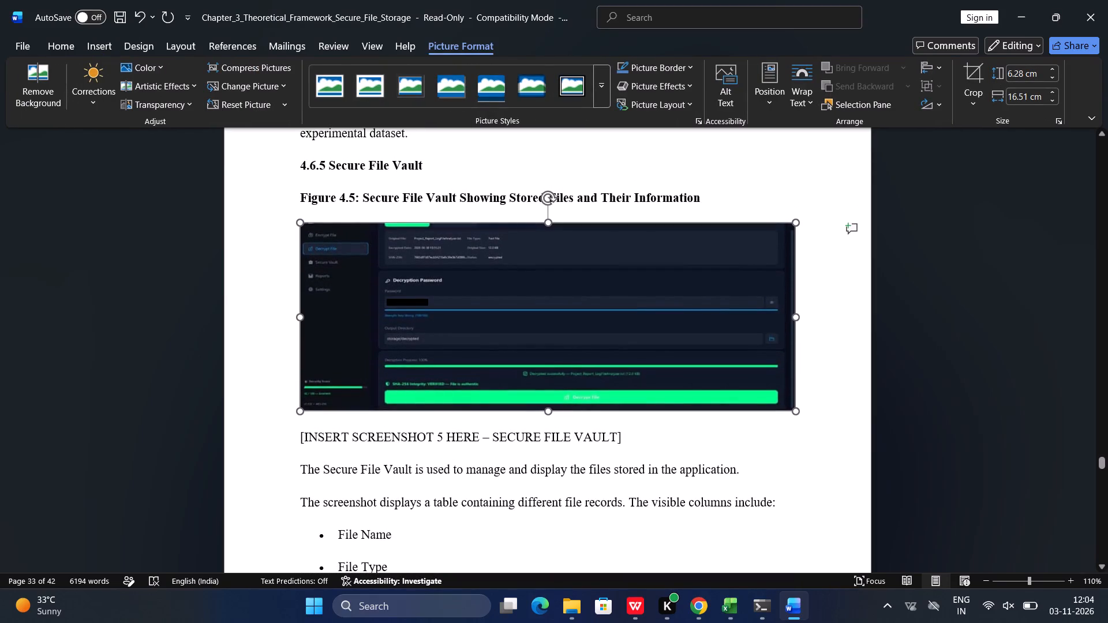
left_click(957, 342)
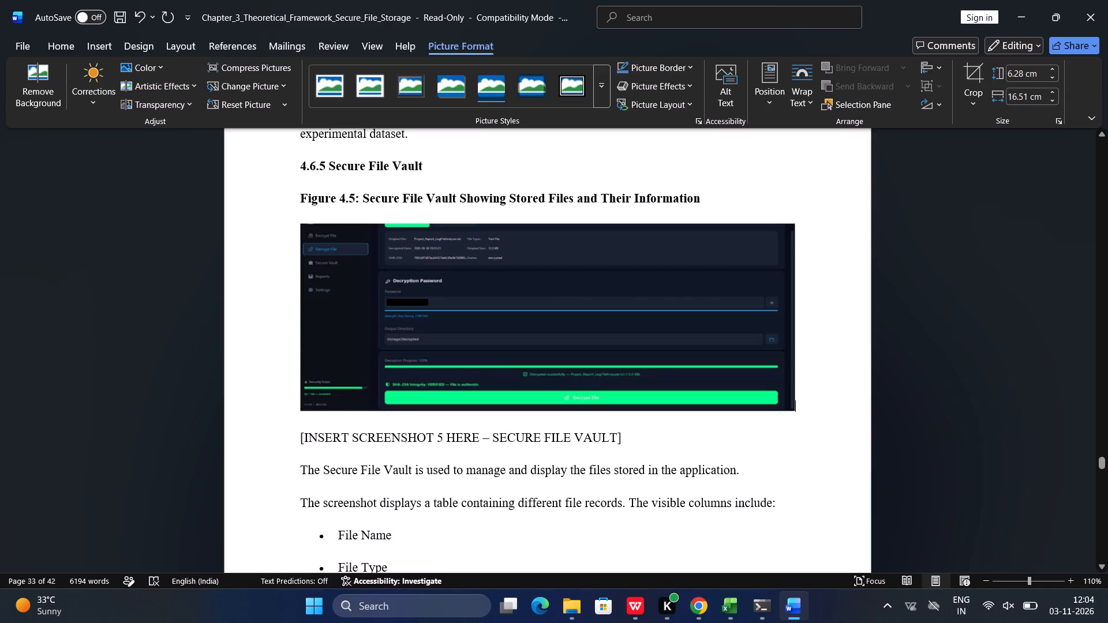
scroll(511, 298, "up", 3, "ctrl")
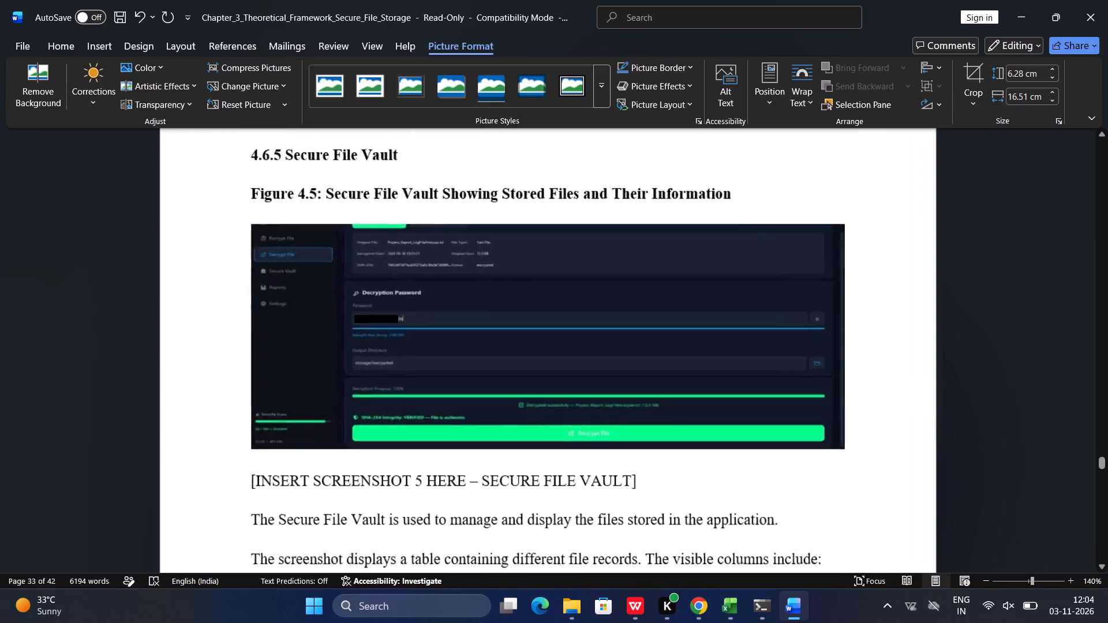
scroll(511, 298, "up", 4, "ctrl")
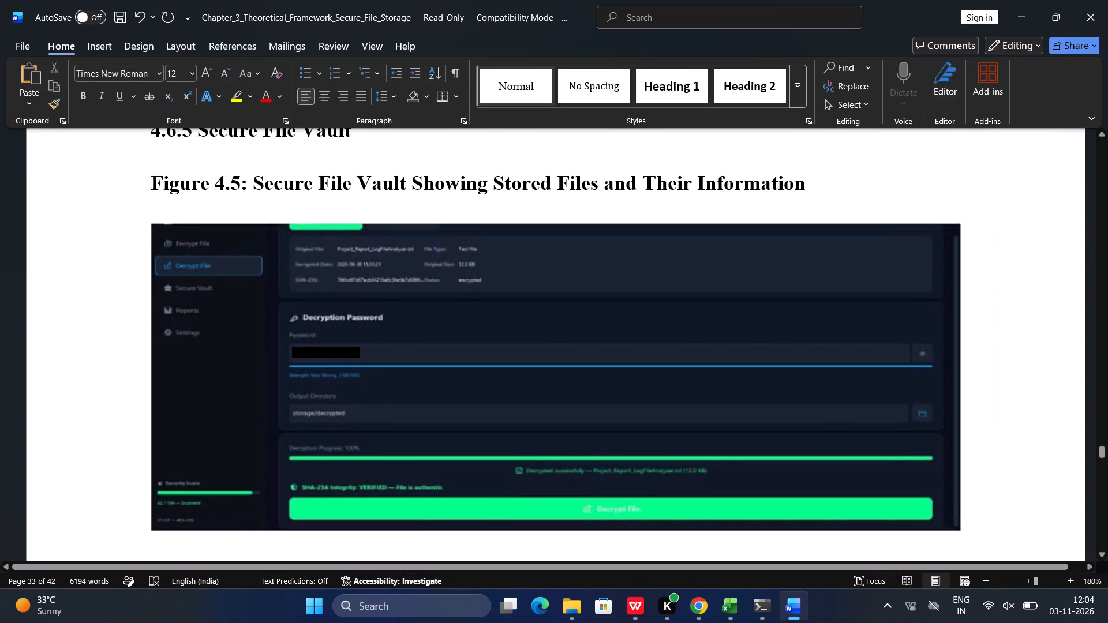
scroll(511, 298, "down", 6, "ctrl")
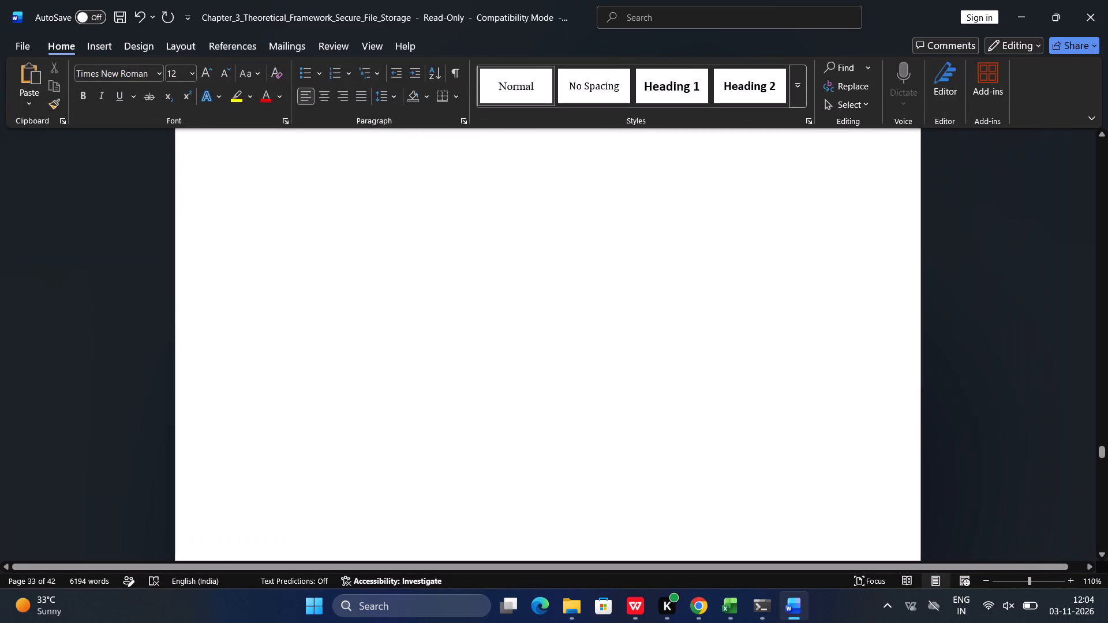
scroll(511, 298, "down", 1, "ctrl")
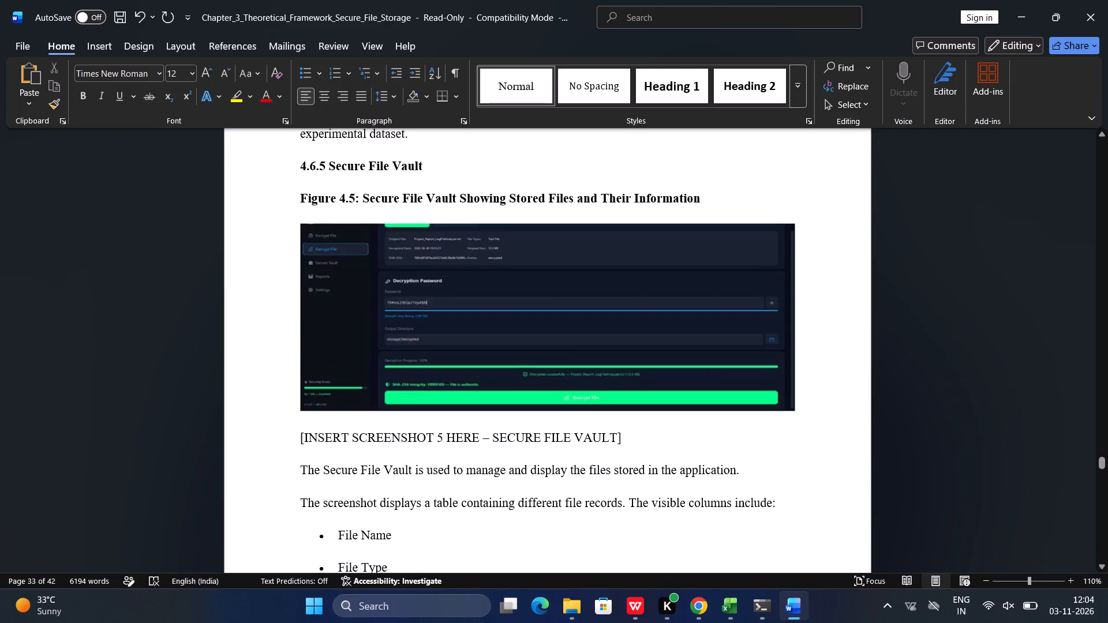
scroll(690, 458, "down", 2)
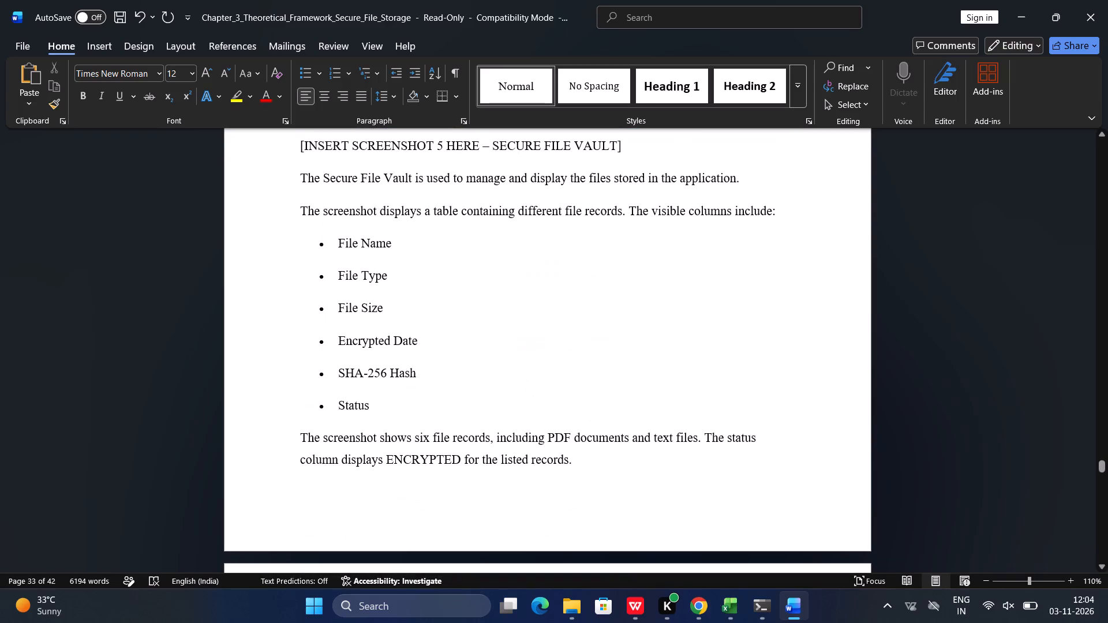
scroll(690, 458, "down", 1)
scroll(690, 458, "up", 2)
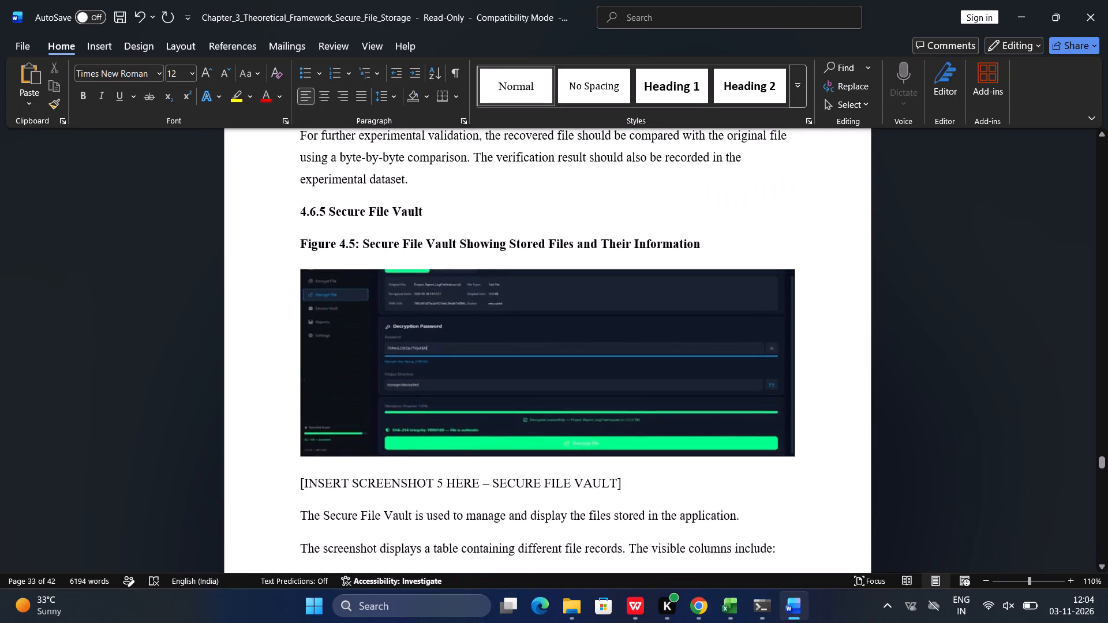
Insert the WhatsApp screenshot of the Secure File Vault file table on a new line below the Figure 4.6 screenshot 6 placeholder.
scroll(690, 458, "down", 4)
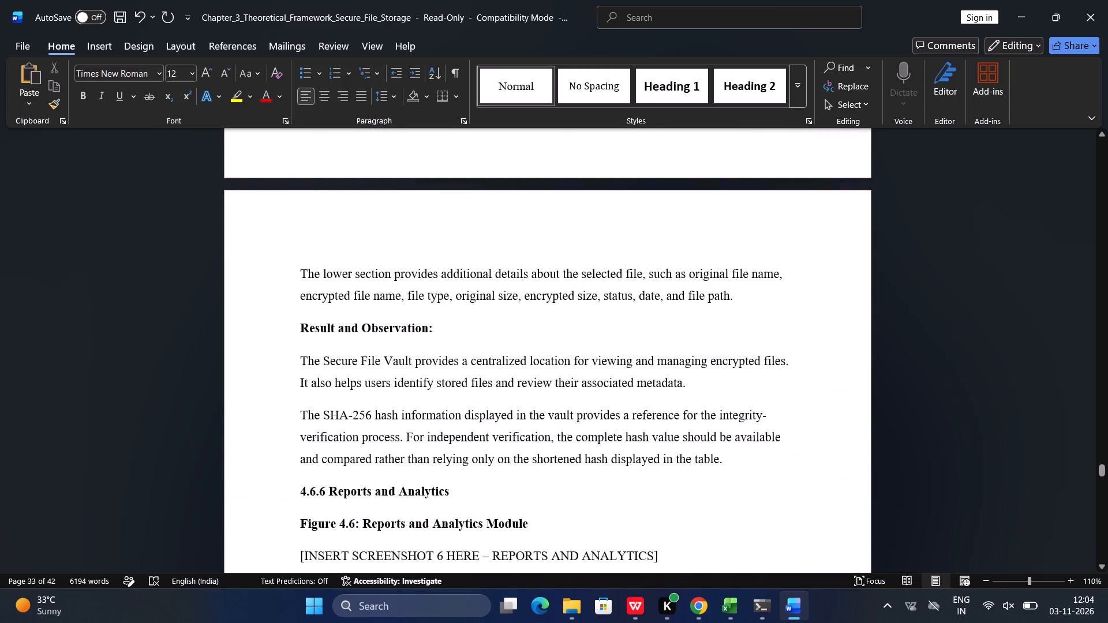
scroll(690, 458, "down", 3)
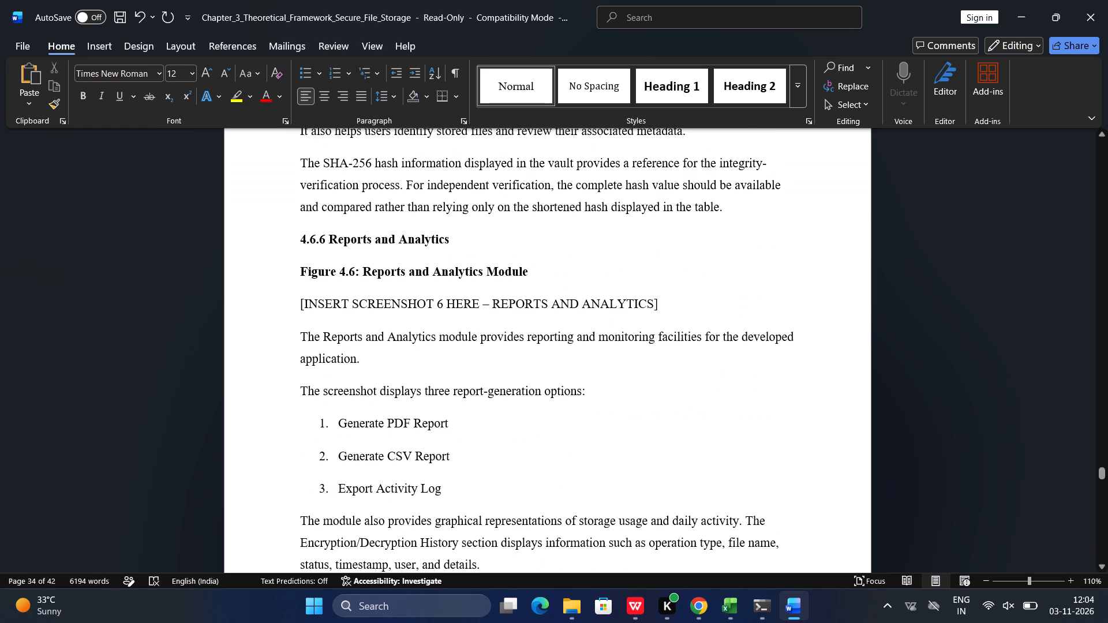
left_click(689, 304)
key("Return")
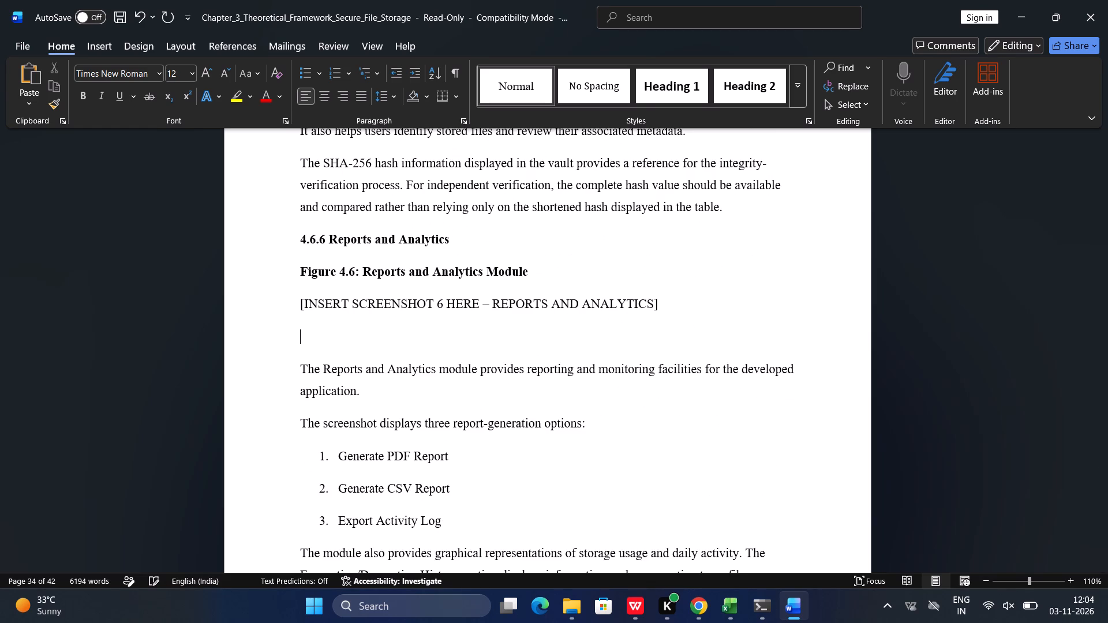
left_click(96, 40)
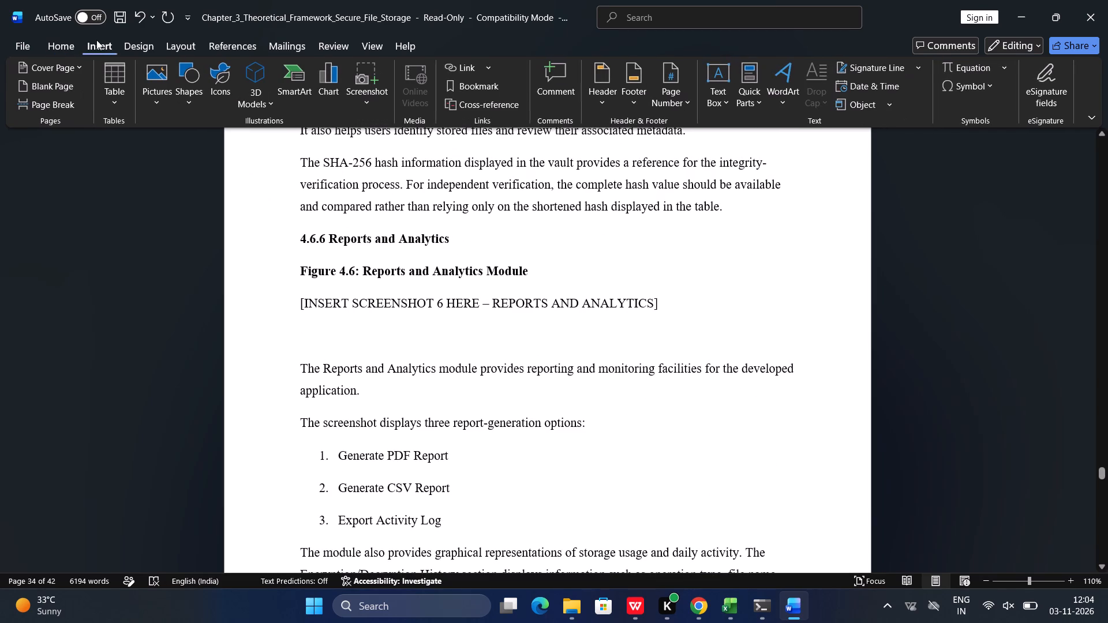
left_click(151, 77)
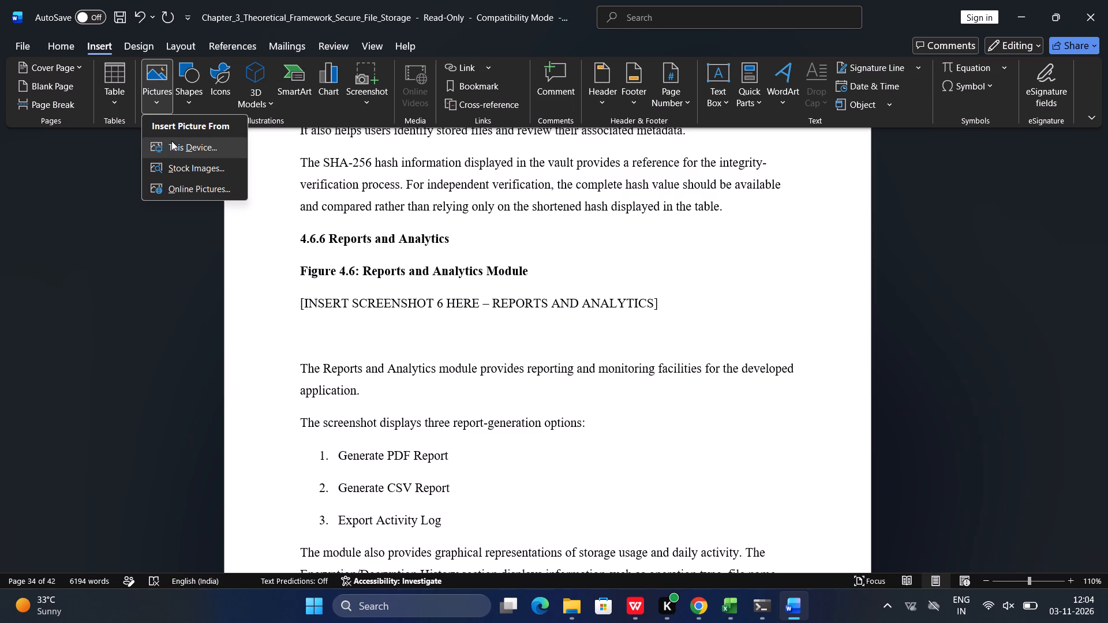
left_click(171, 141)
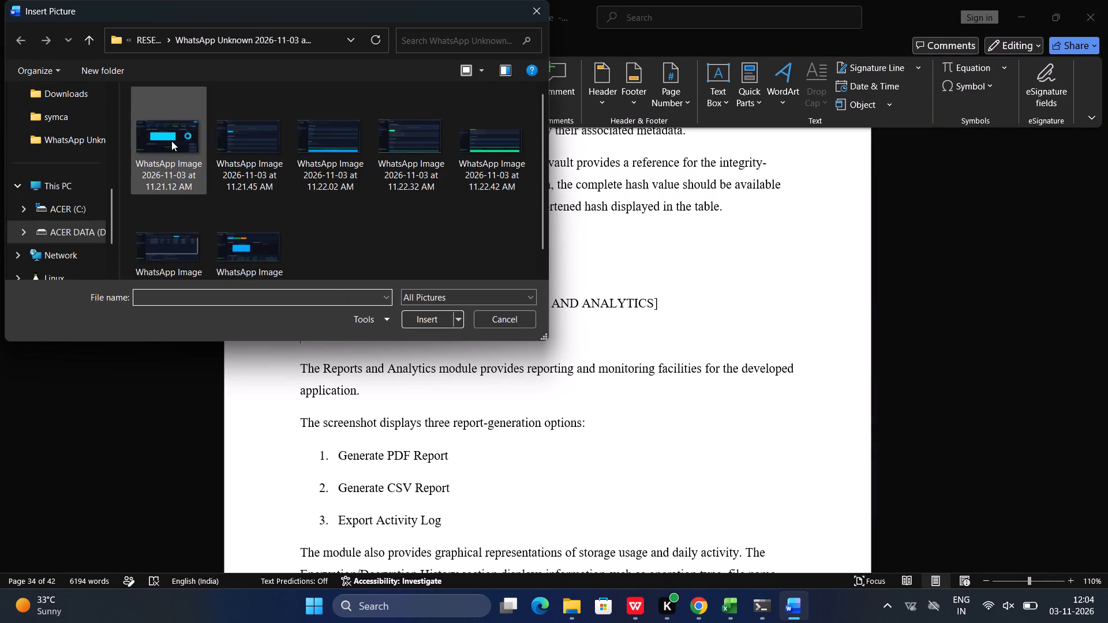
left_click(180, 246)
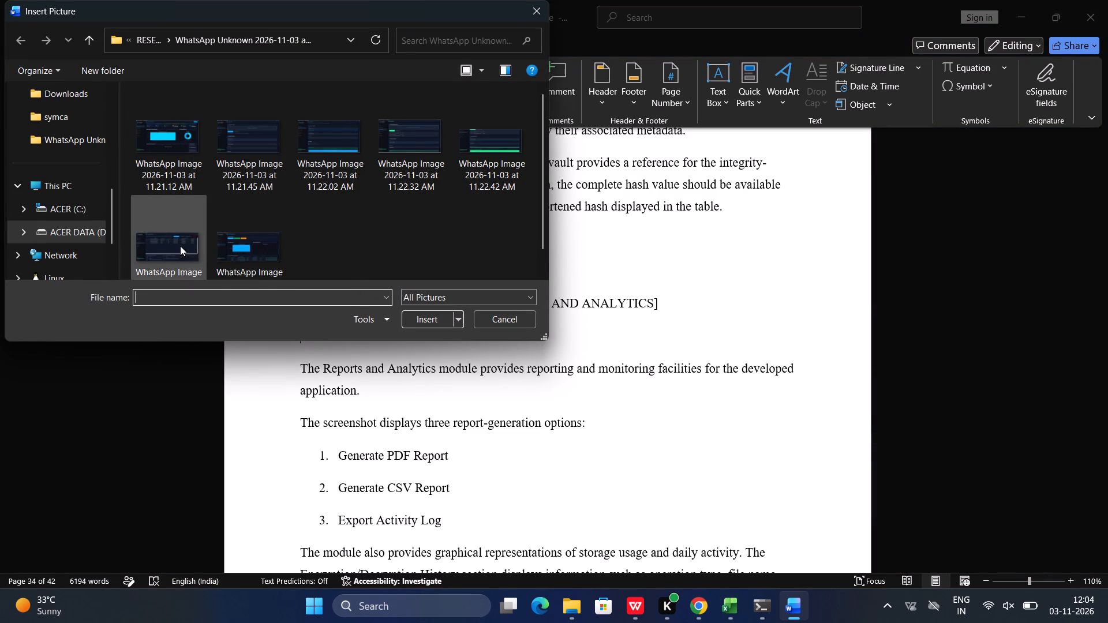
left_click(433, 320)
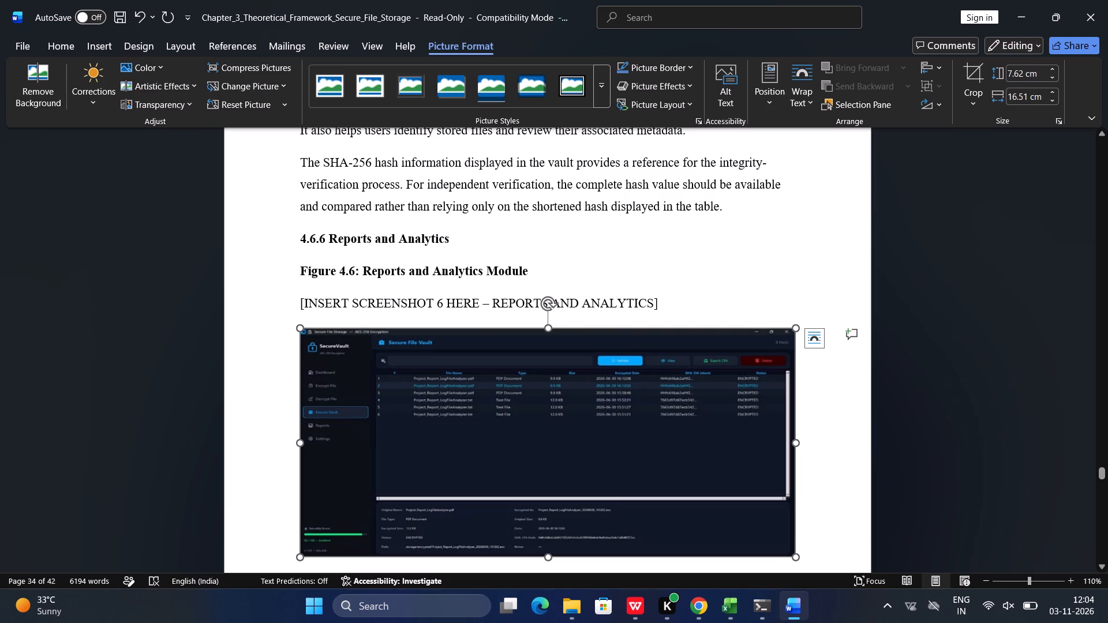
Review the screenshot placed under Figure 4.6 against its Reports and Analytics caption and the description below it.
scroll(954, 235, "down", 2)
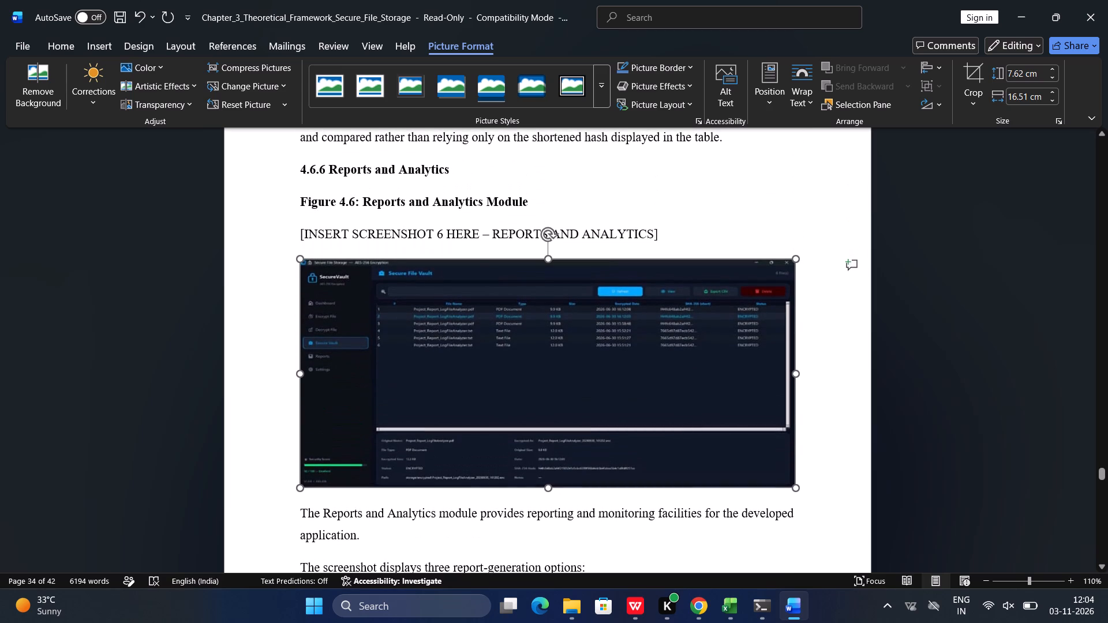
scroll(954, 235, "down", 1)
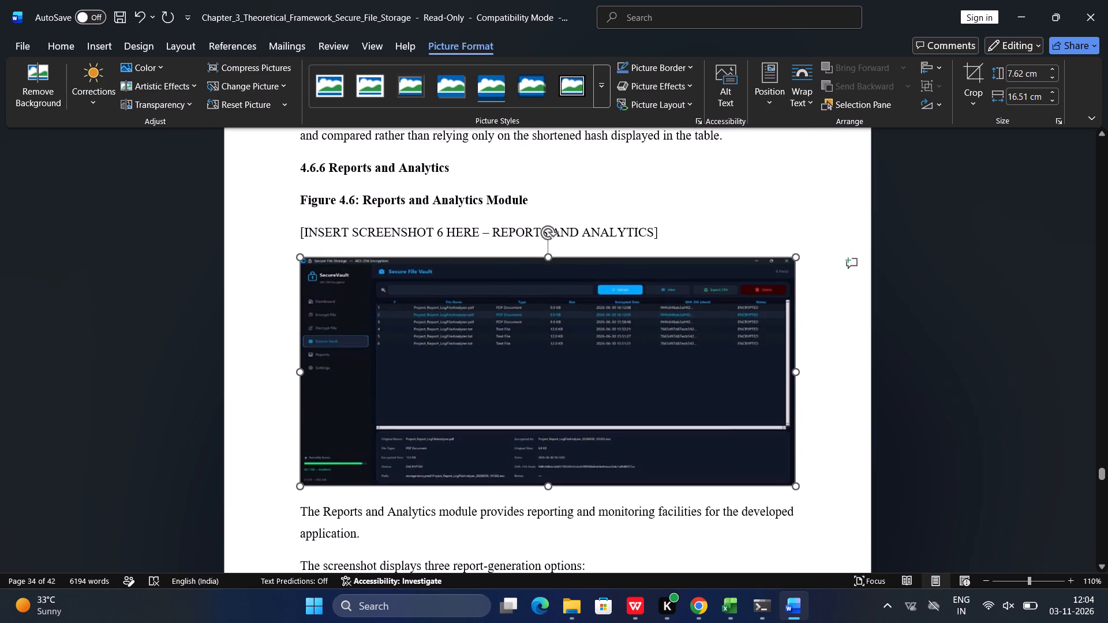
scroll(954, 235, "down", 1)
scroll(637, 323, "down", 1)
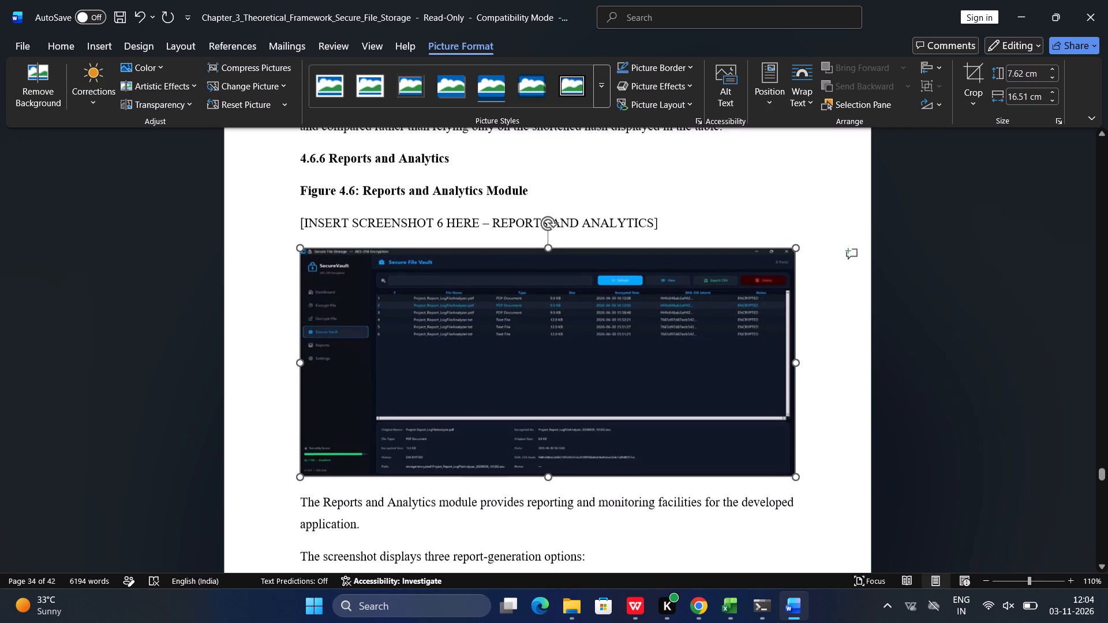
scroll(637, 323, "down", 2)
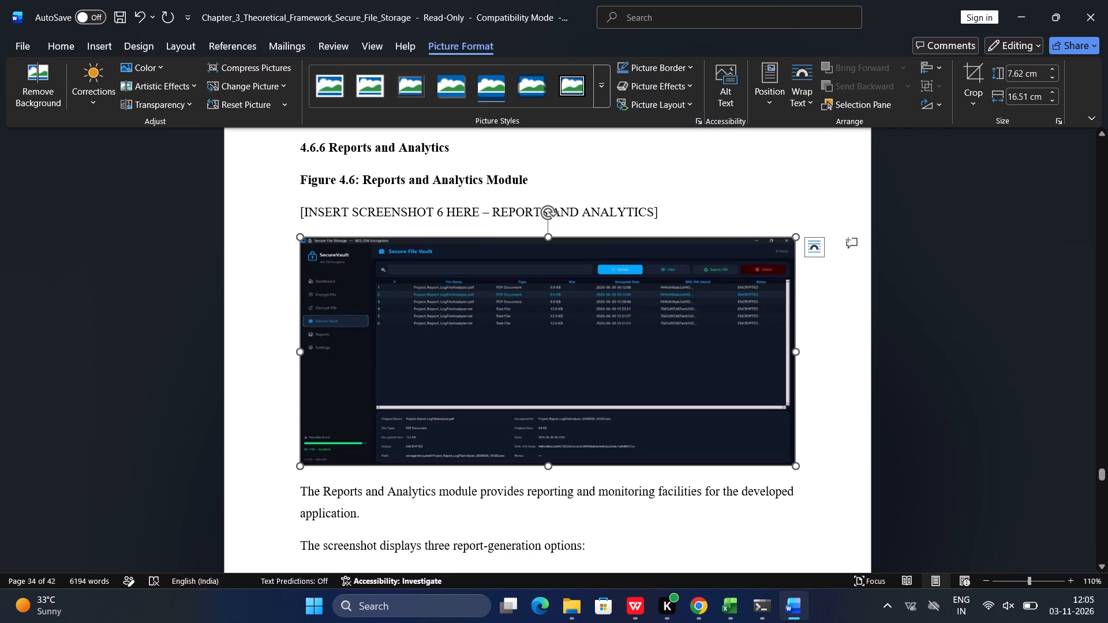
Replace the Secure File Vault screenshot under the Figure 4.6 placeholder with the picture WhatsApp Image 2026-11-03 at 11.23.08 AM.
key("Delete")
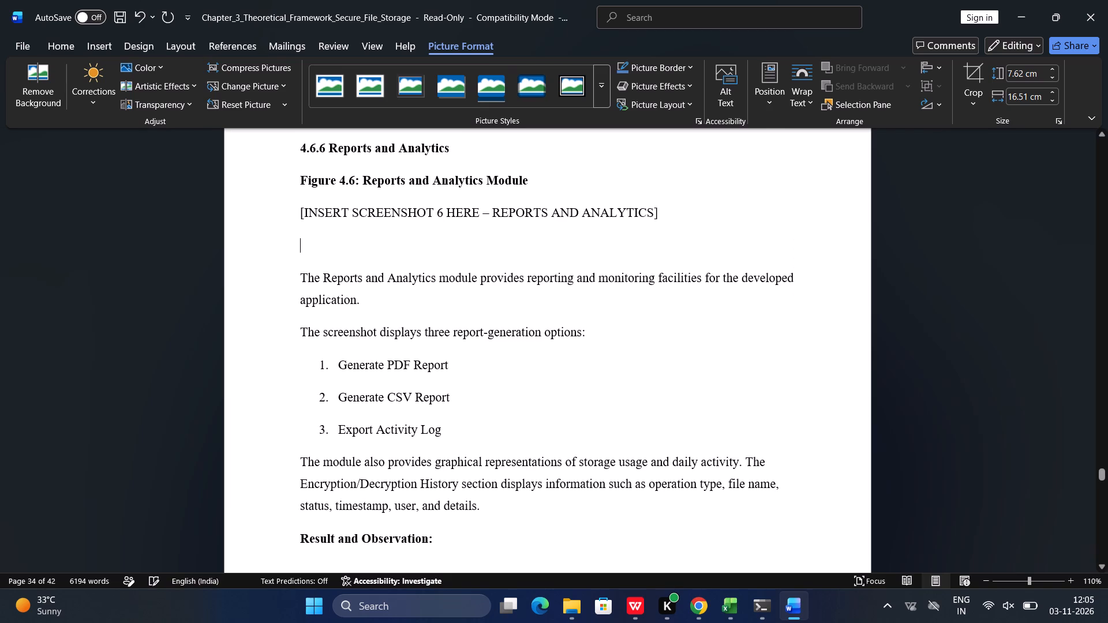
left_click(102, 42)
left_click(151, 77)
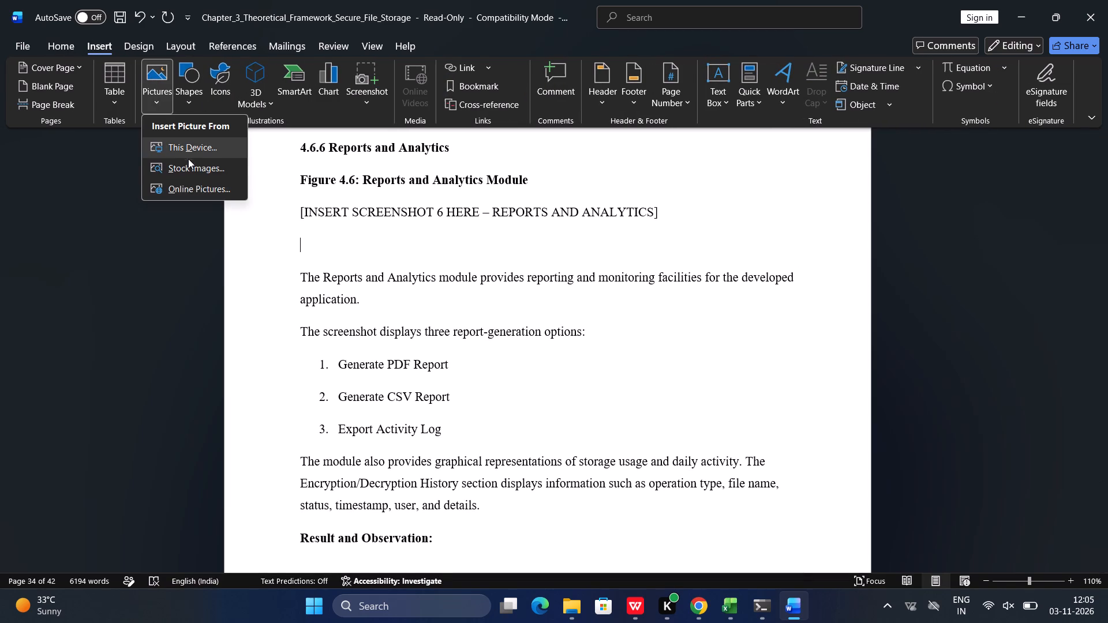
left_click(188, 152)
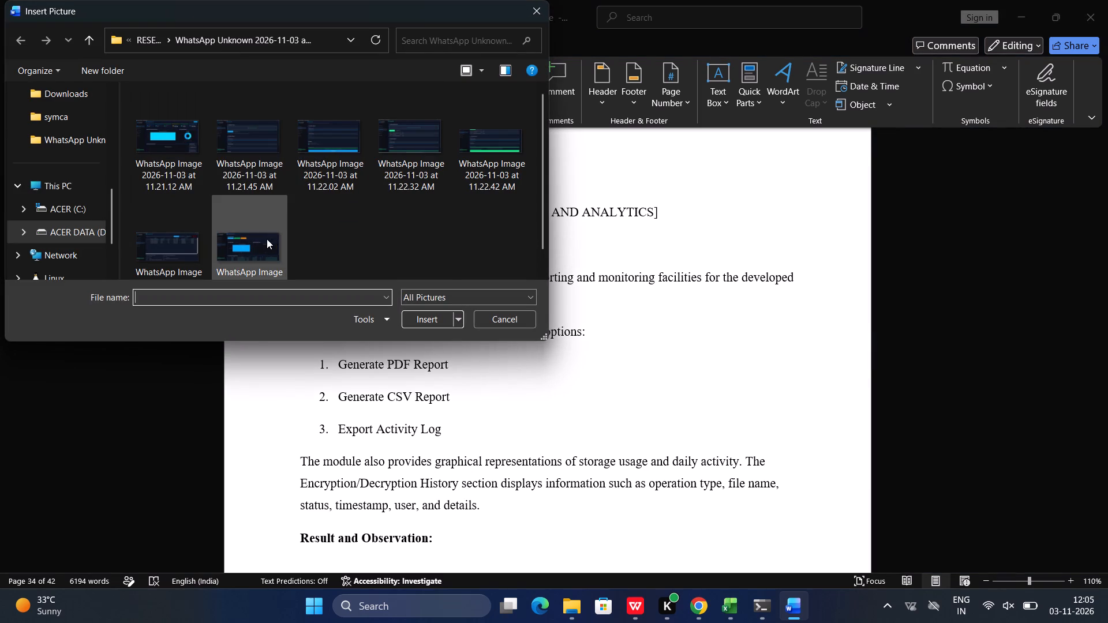
left_click(262, 239)
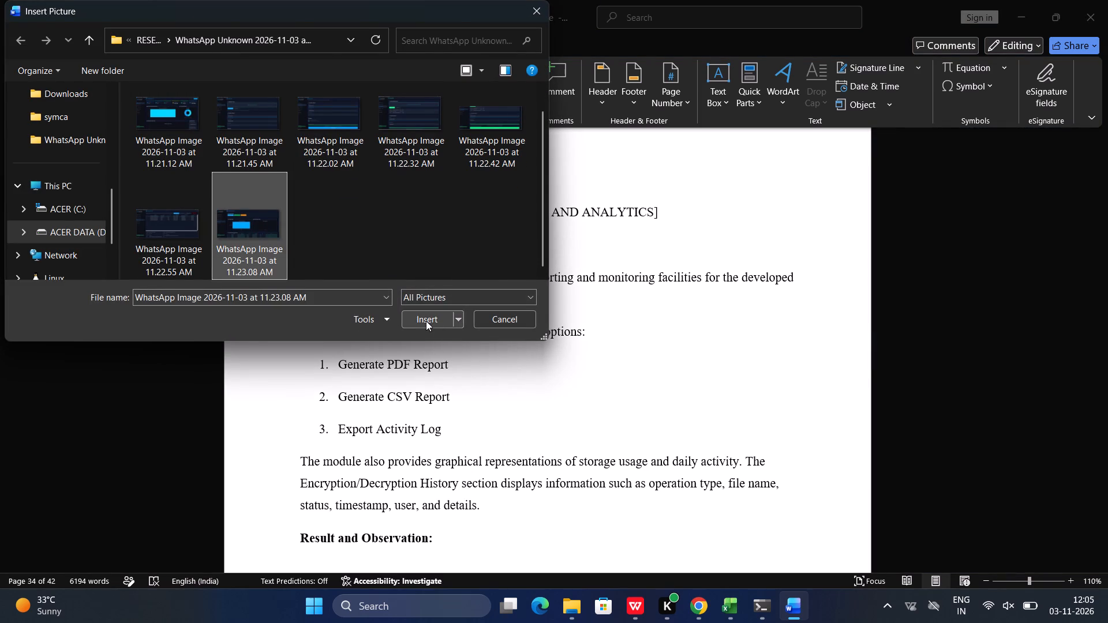
left_click(426, 321)
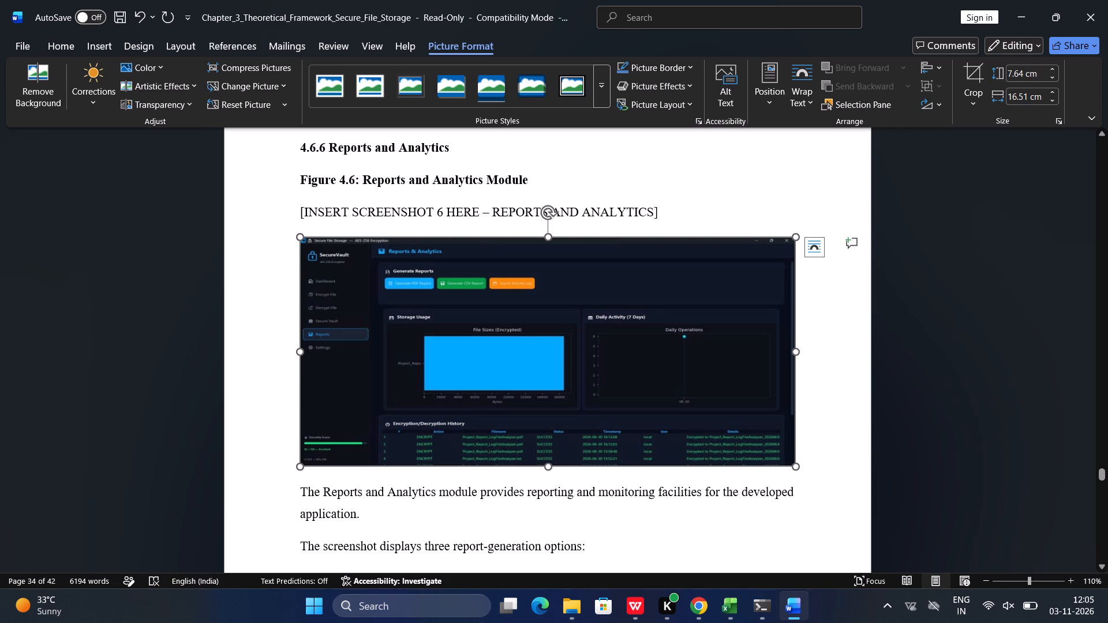
left_click(949, 328)
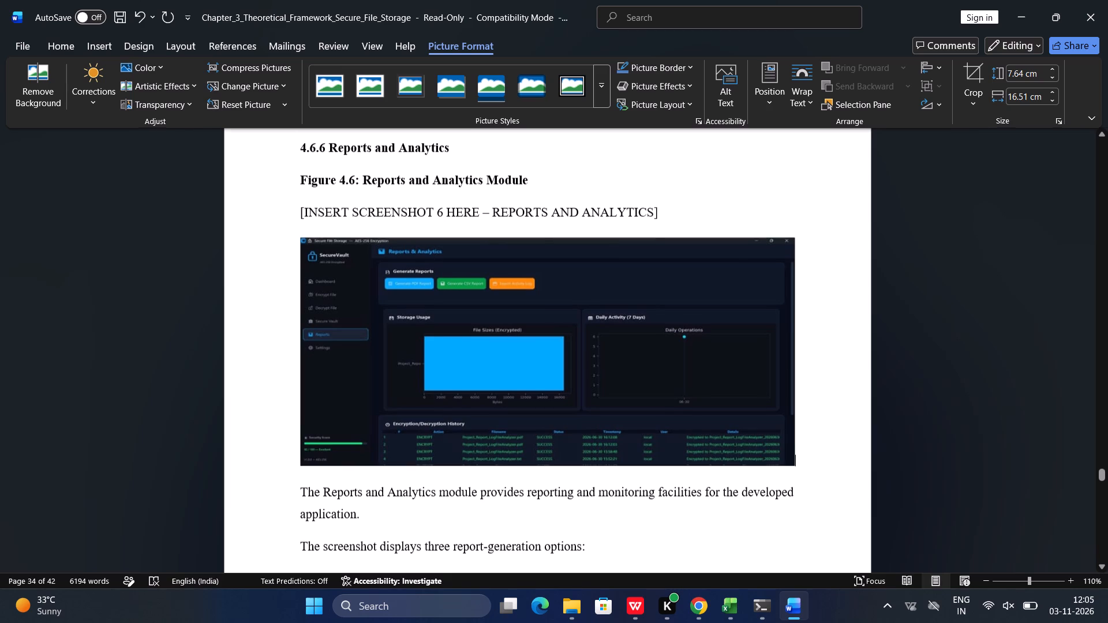
Review the report from the Reports and Analytics section through Encryption Time, and back up to the Decrypt File module's description.
scroll(851, 354, "down", 3)
scroll(666, 368, "down", 1)
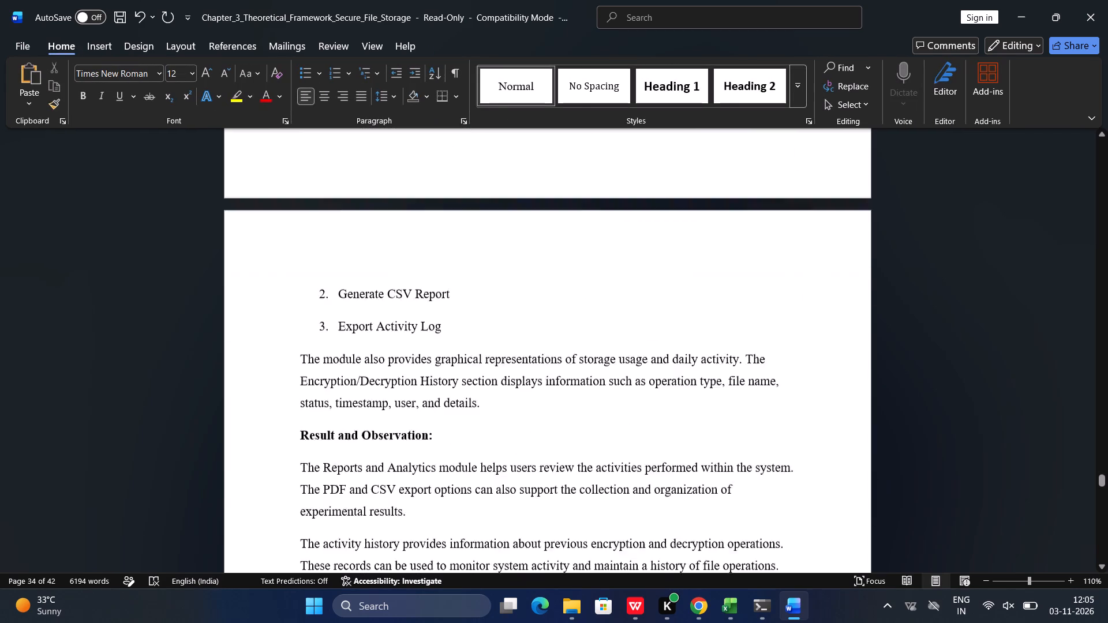
scroll(666, 368, "down", 2)
scroll(666, 368, "up", 2)
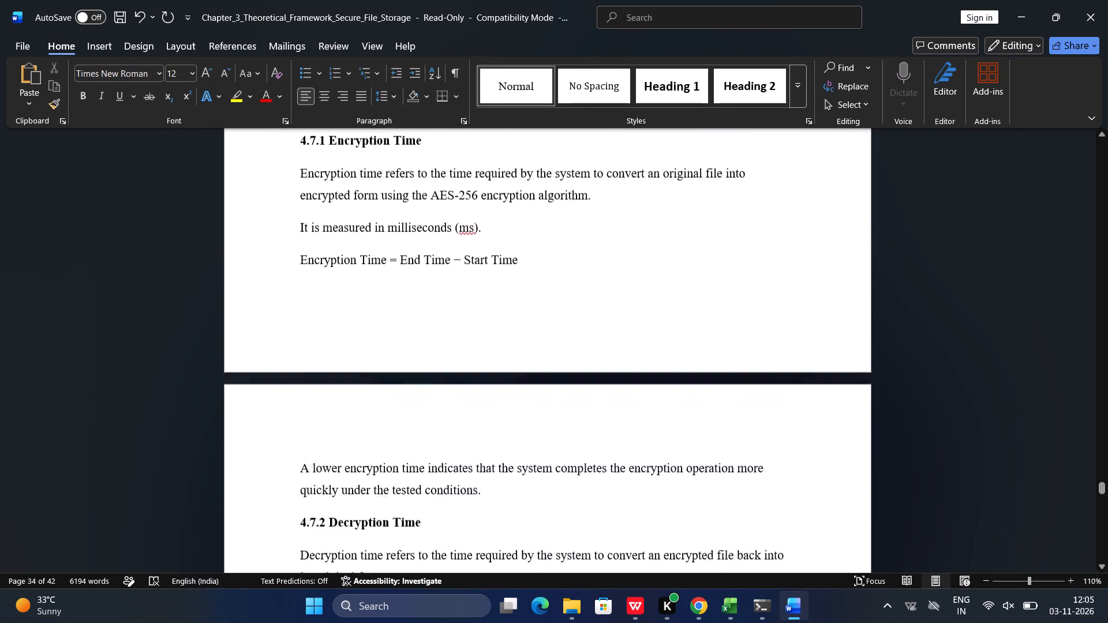
scroll(666, 368, "up", 4)
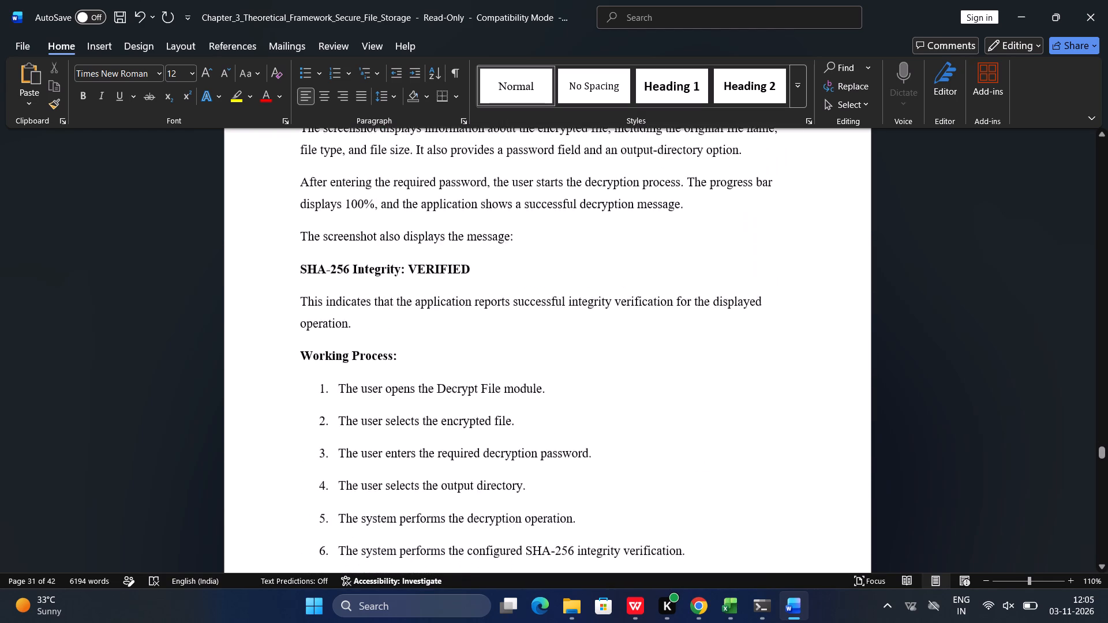
Insert the picture "WhatsApp Image 2026-11-03 at 11.22.55 AM" on a new line below the Figure 4.5 caption.
scroll(666, 368, "down", 6)
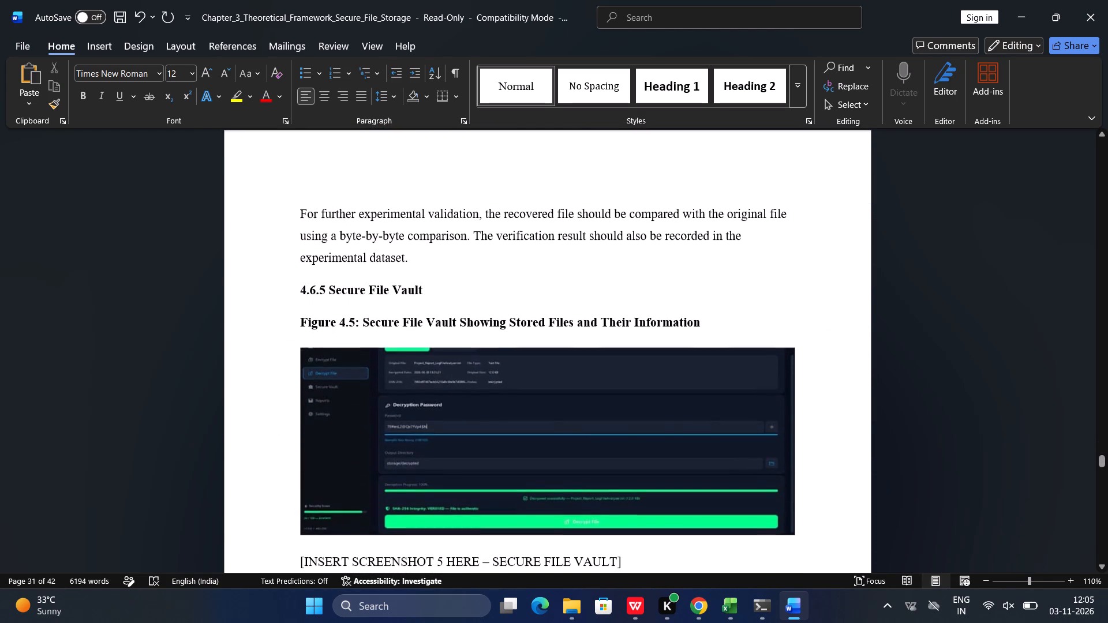
scroll(666, 368, "down", 1)
left_click(733, 327)
key("Return")
key("Return")
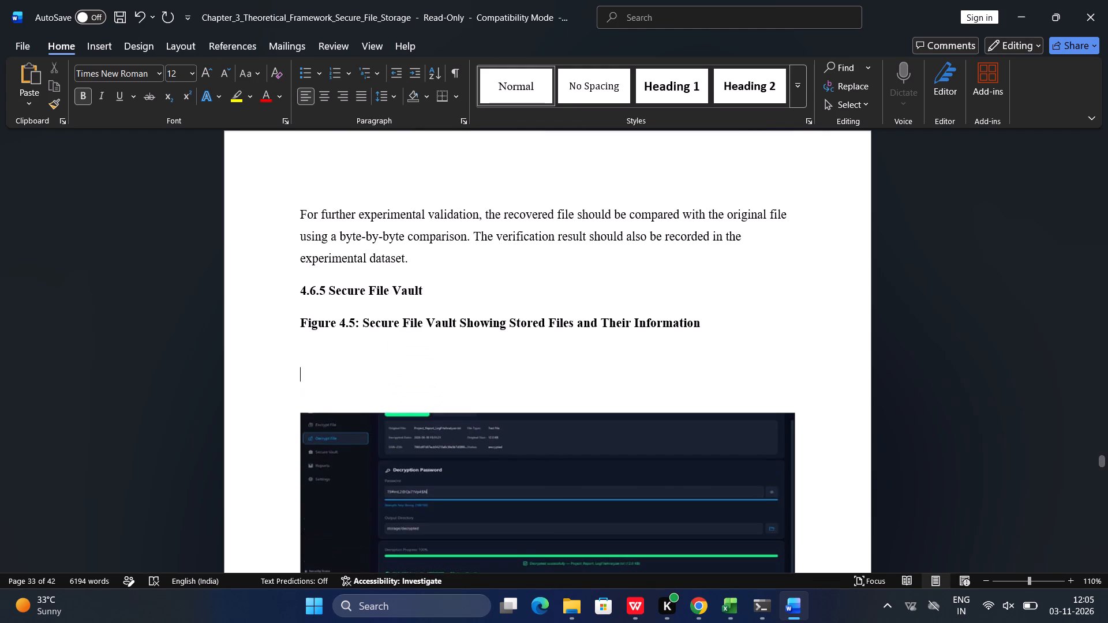
left_click(99, 42)
left_click(158, 81)
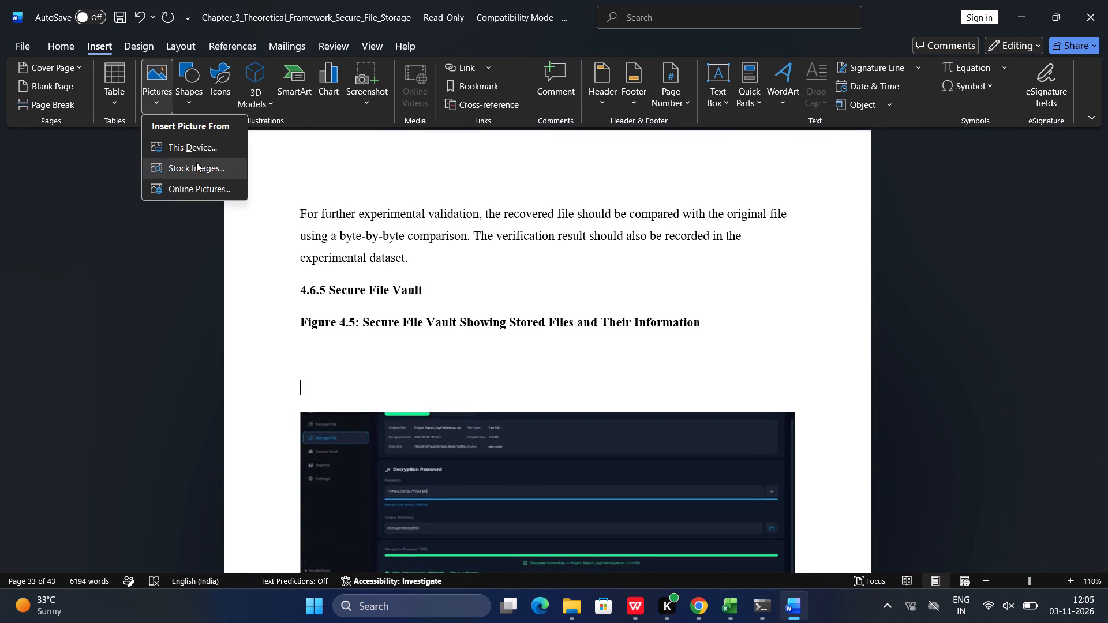
left_click(200, 154)
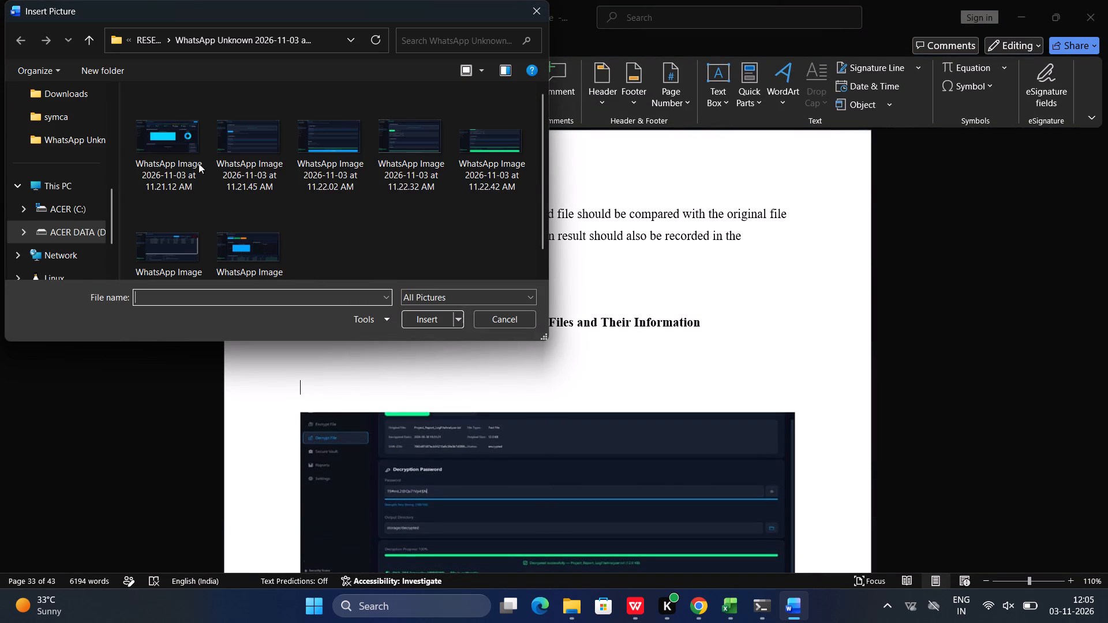
left_click(160, 264)
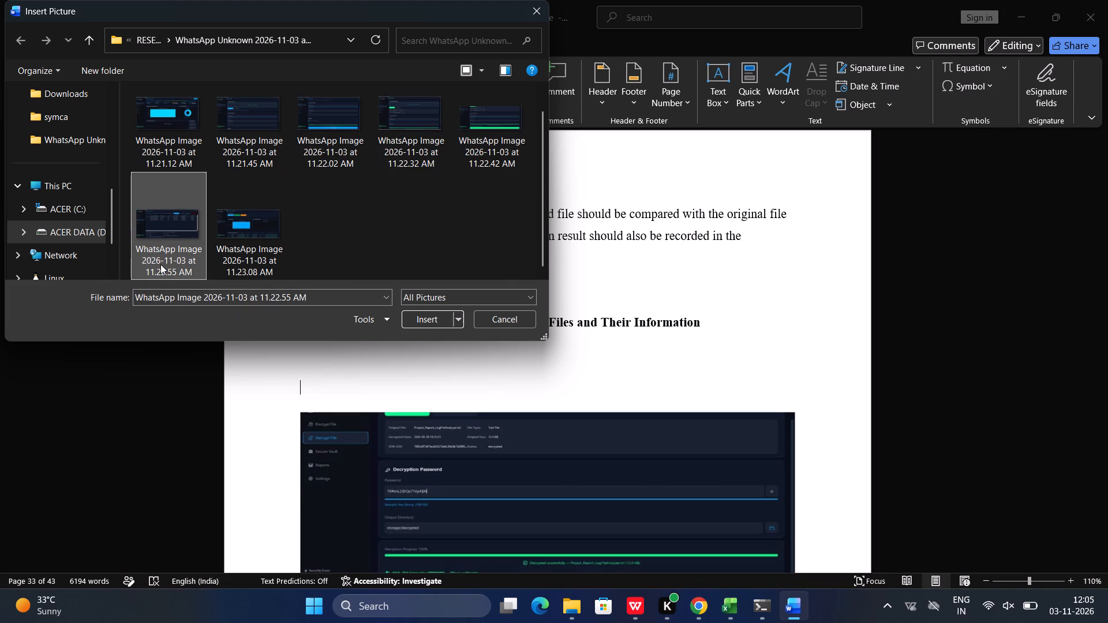
left_click(427, 322)
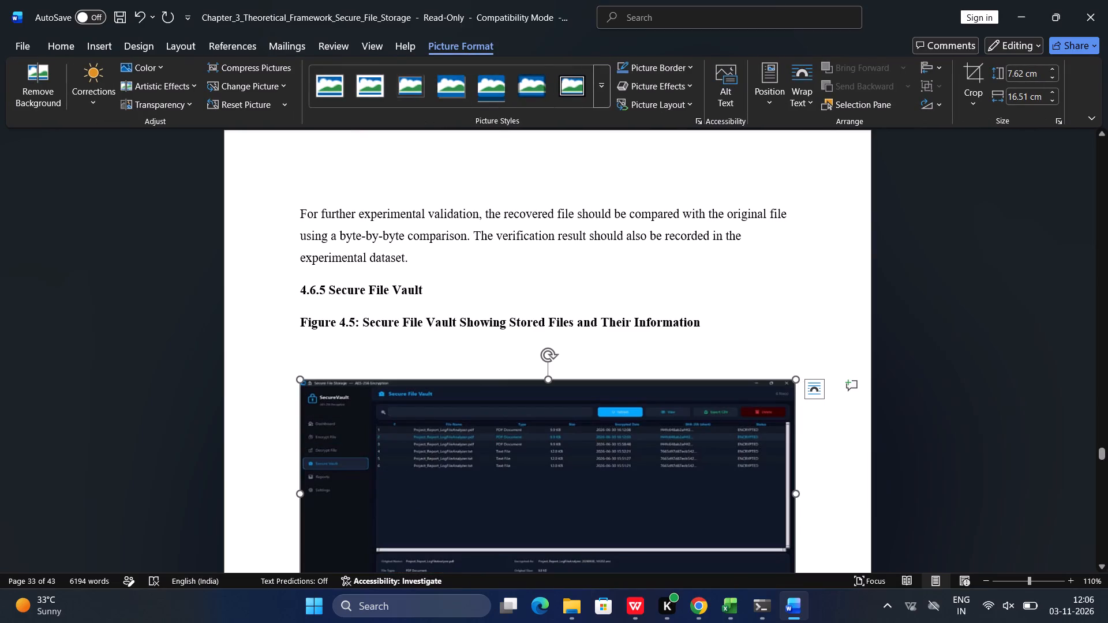
Delete the misplaced decryption screenshot below the Secure File Vault picture, along with the empty line it leaves.
scroll(657, 329, "down", 3)
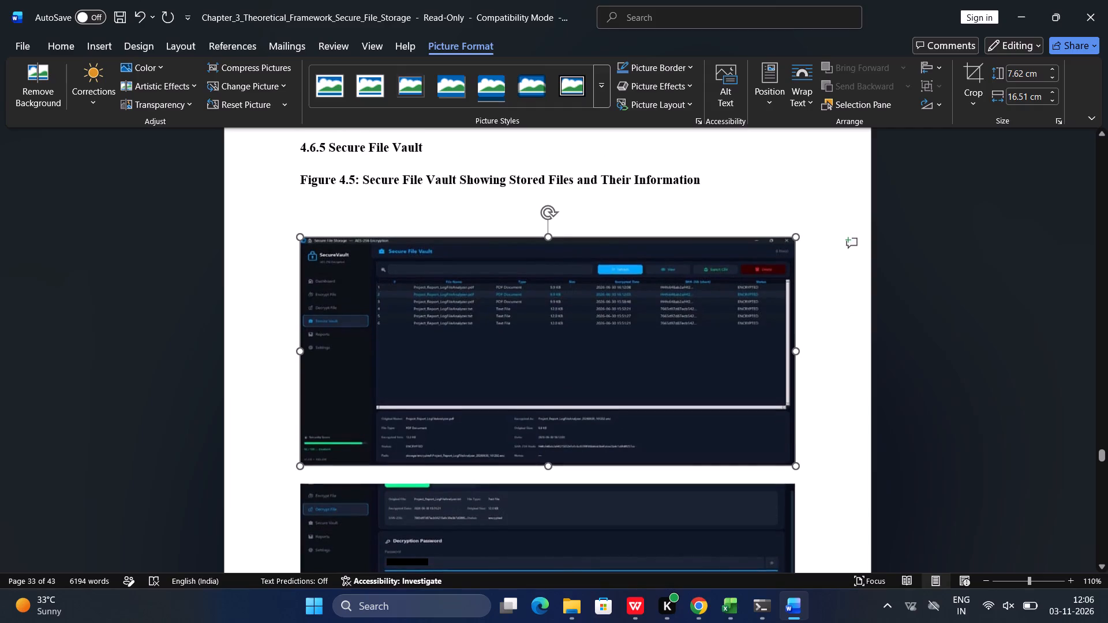
scroll(657, 329, "down", 1)
left_click(563, 400)
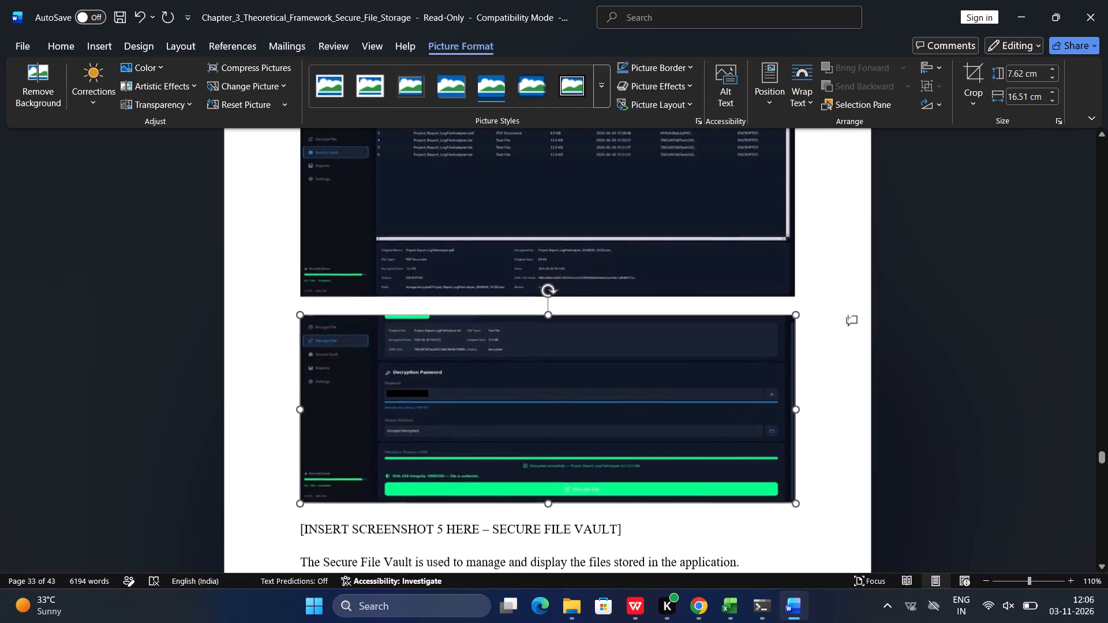
key("Delete")
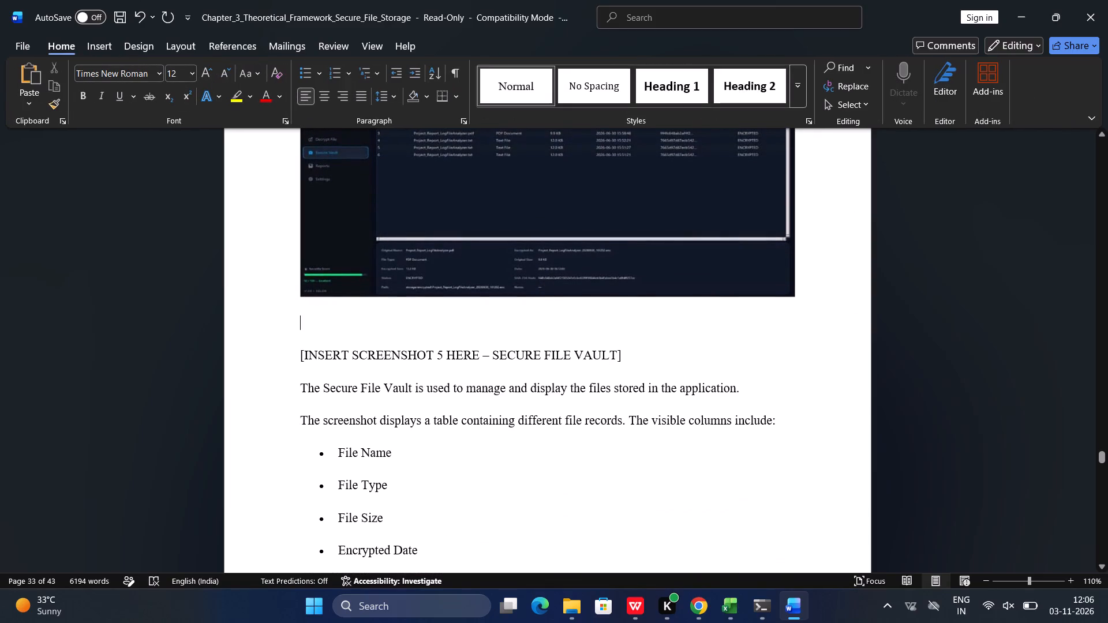
key("Delete")
Remove the blank line between the Figure 4.5 caption and the Secure File Vault screenshot.
scroll(596, 347, "up", 1)
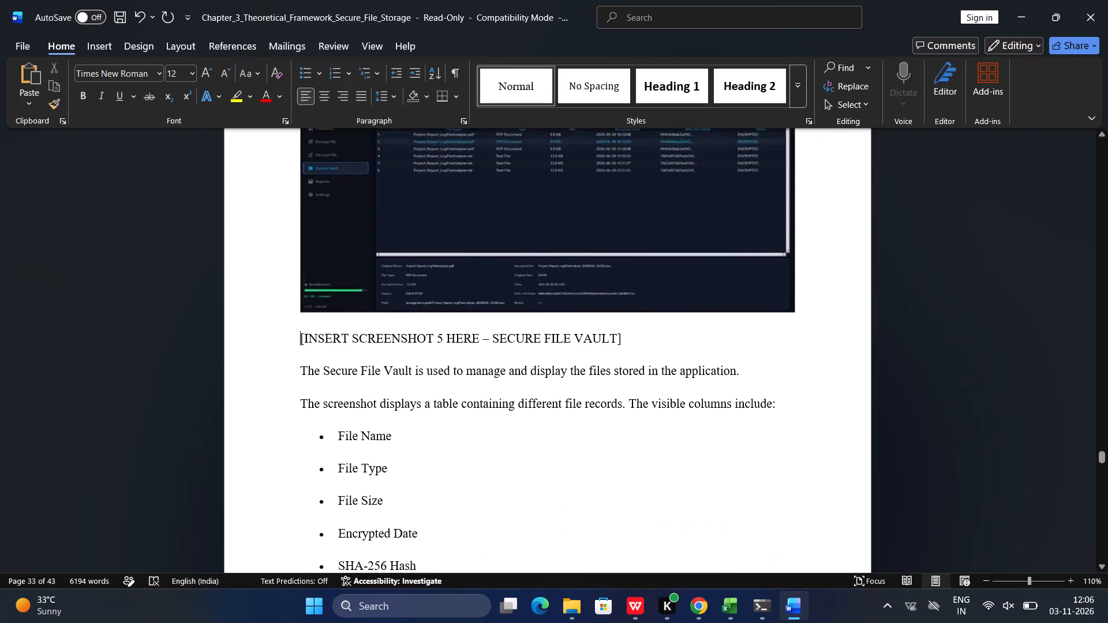
scroll(596, 347, "up", 2)
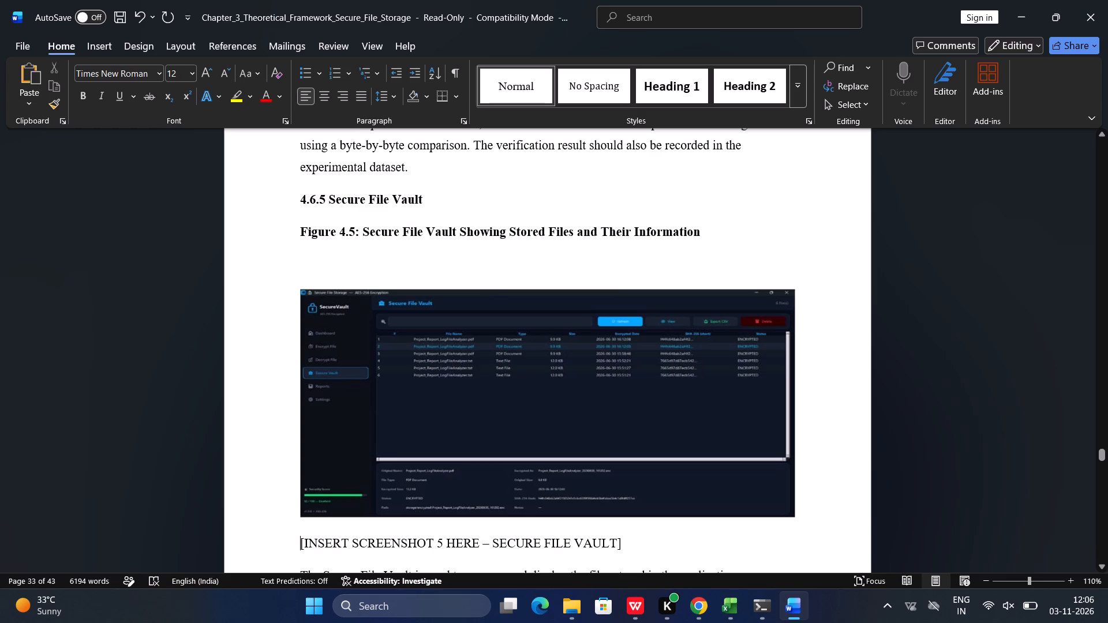
left_click(426, 276)
key("Delete")
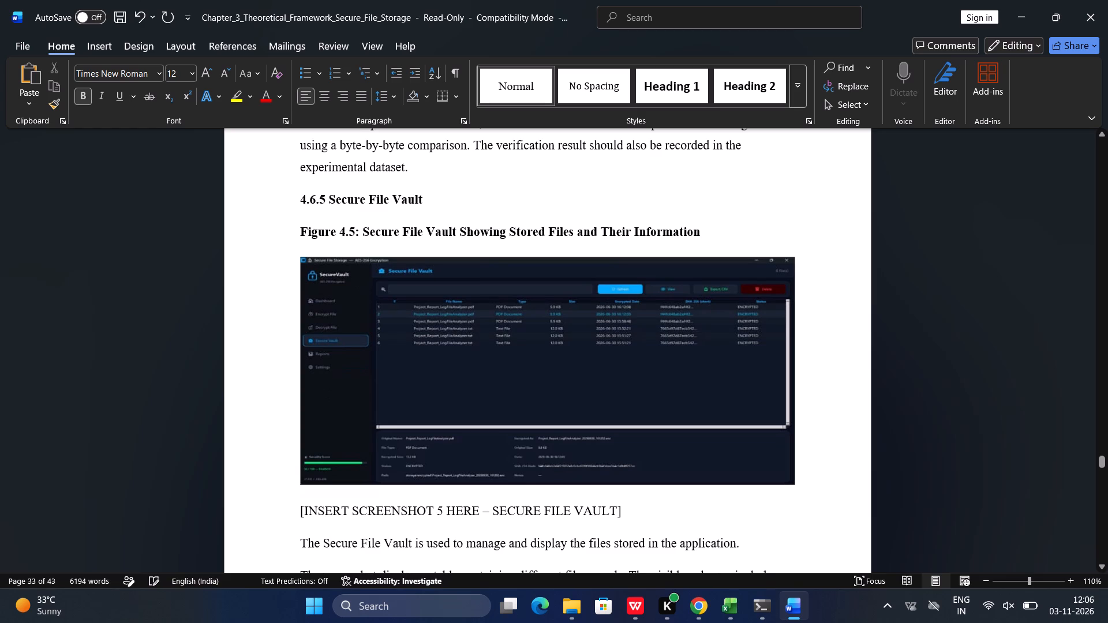
scroll(477, 287, "down", 1)
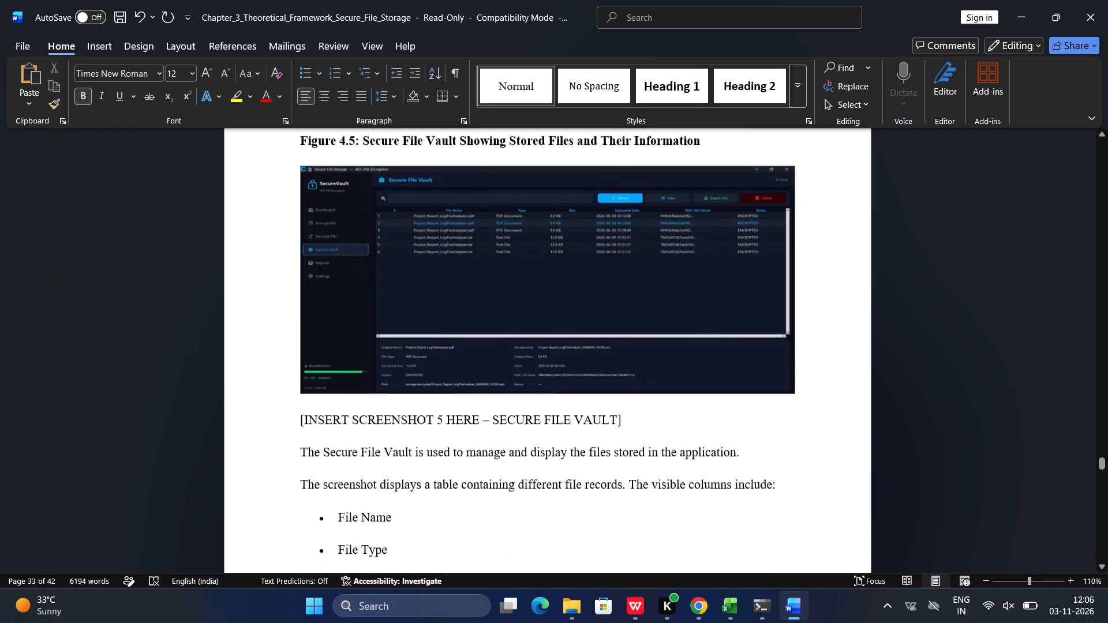
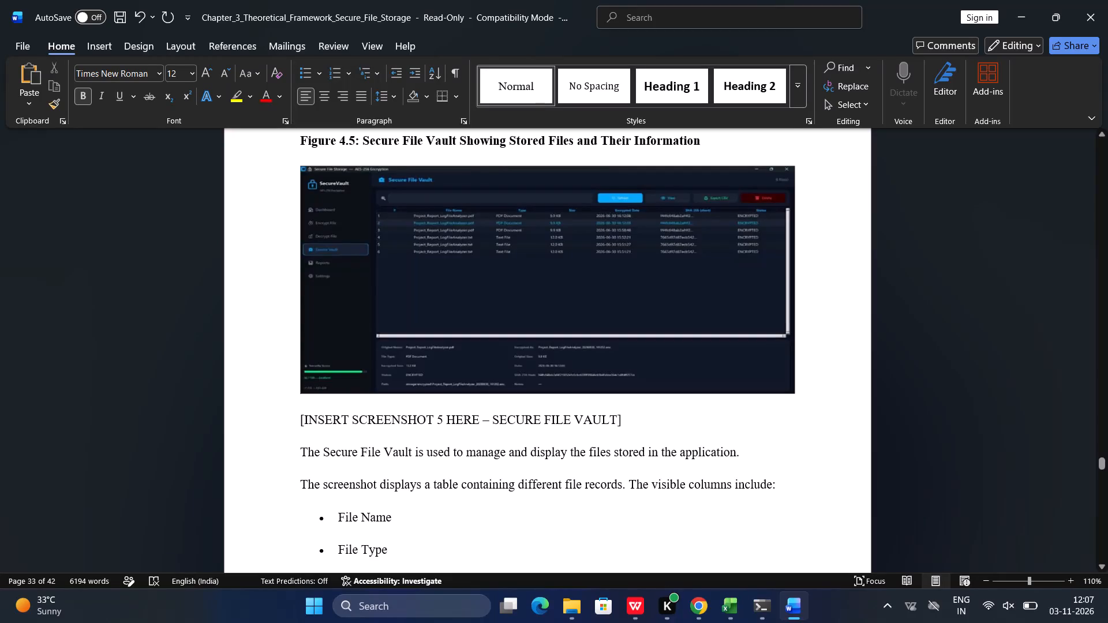
scroll(642, 421, "up", 1)
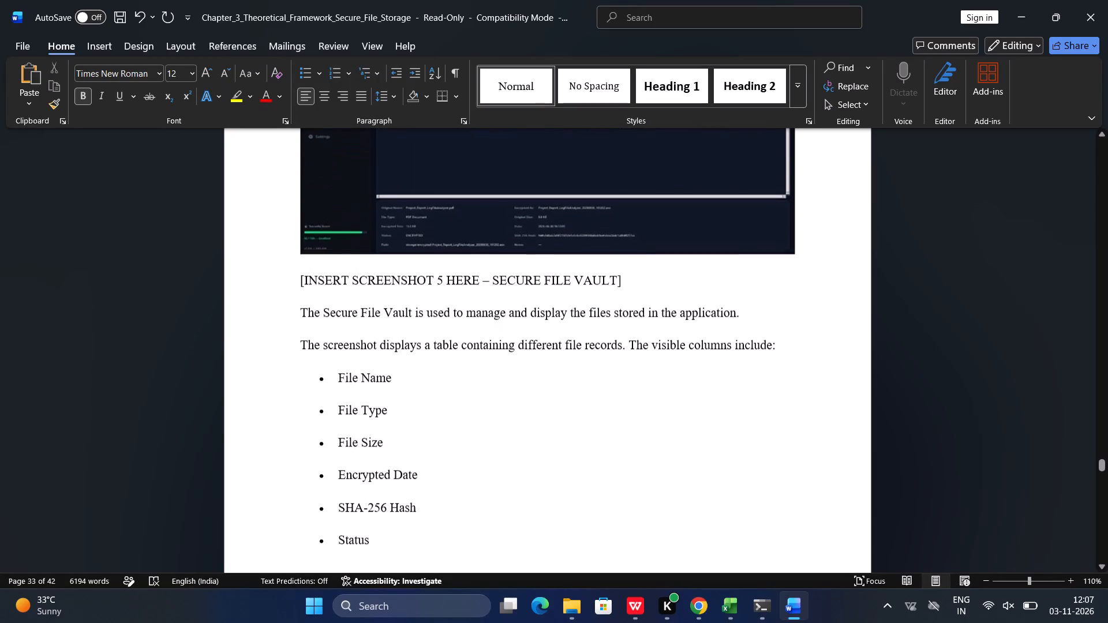
scroll(642, 421, "up", 3)
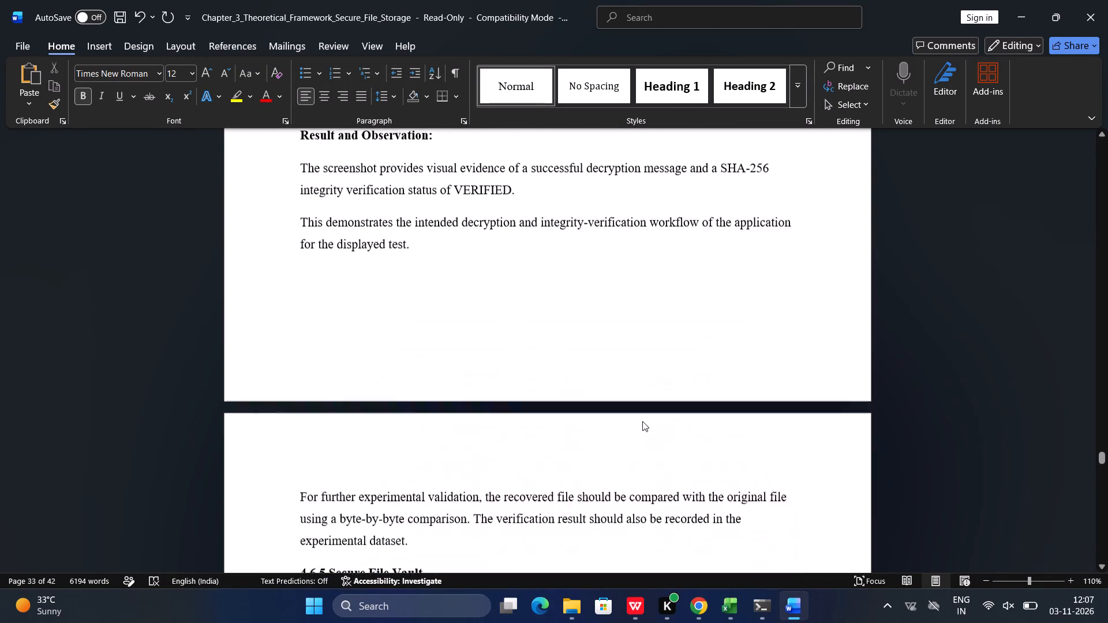
scroll(642, 421, "up", 1)
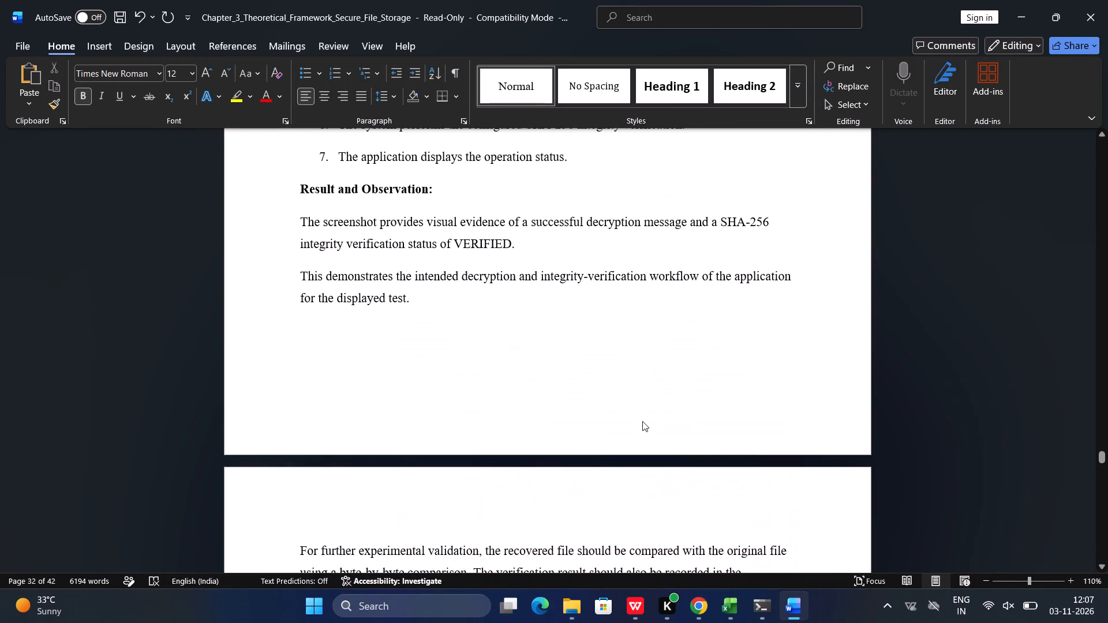
scroll(642, 421, "up", 3)
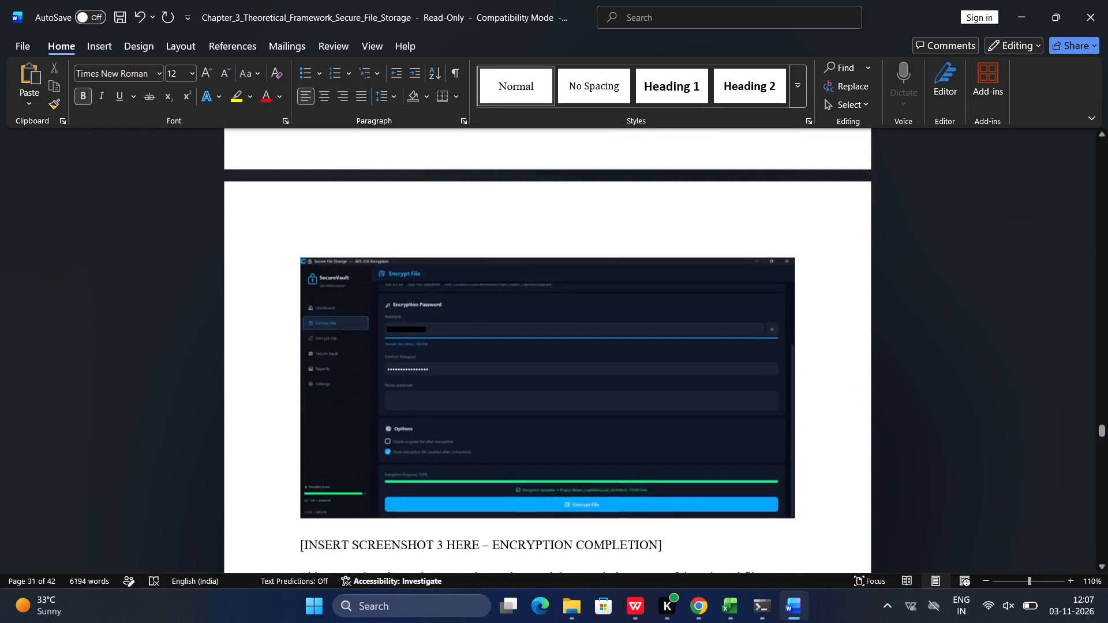
scroll(642, 421, "up", 2)
scroll(642, 421, "right", 1)
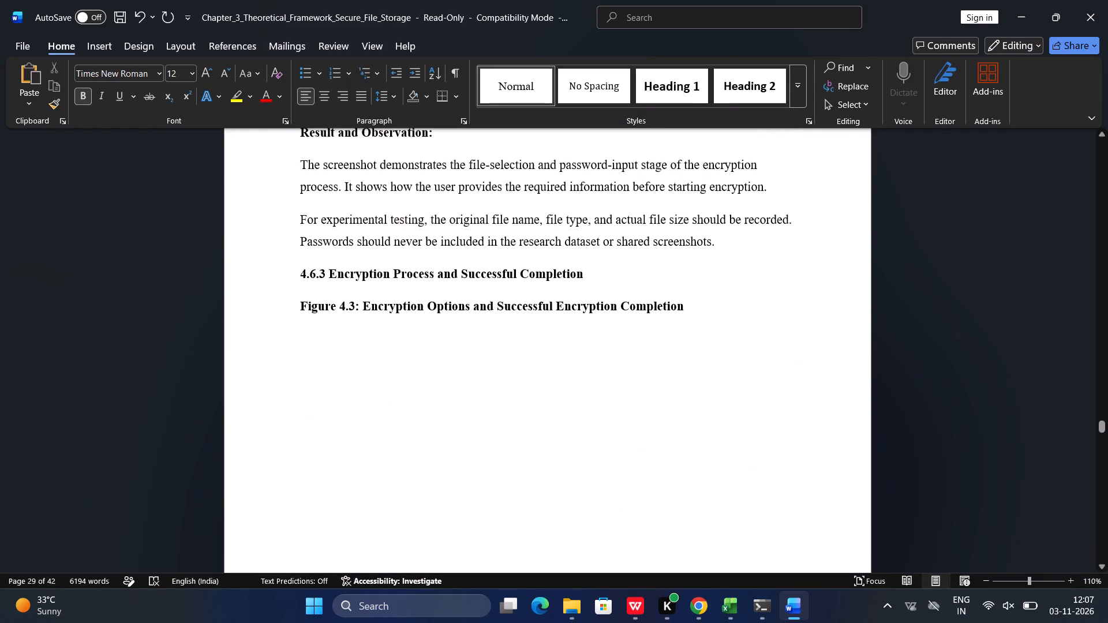
scroll(642, 421, "right", 1)
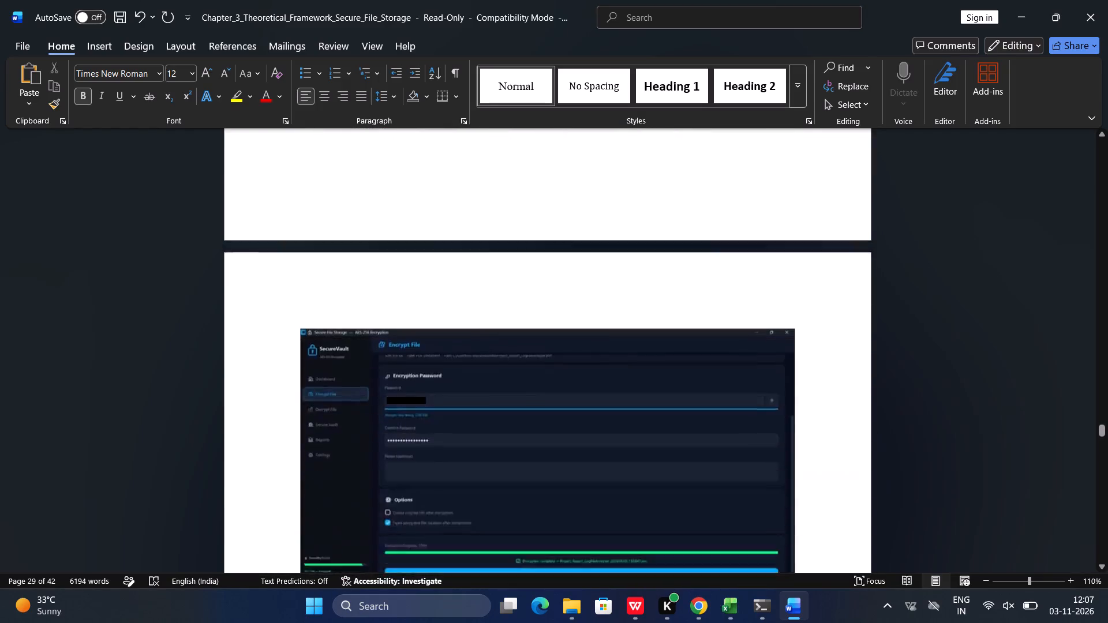
scroll(642, 421, "down", 1)
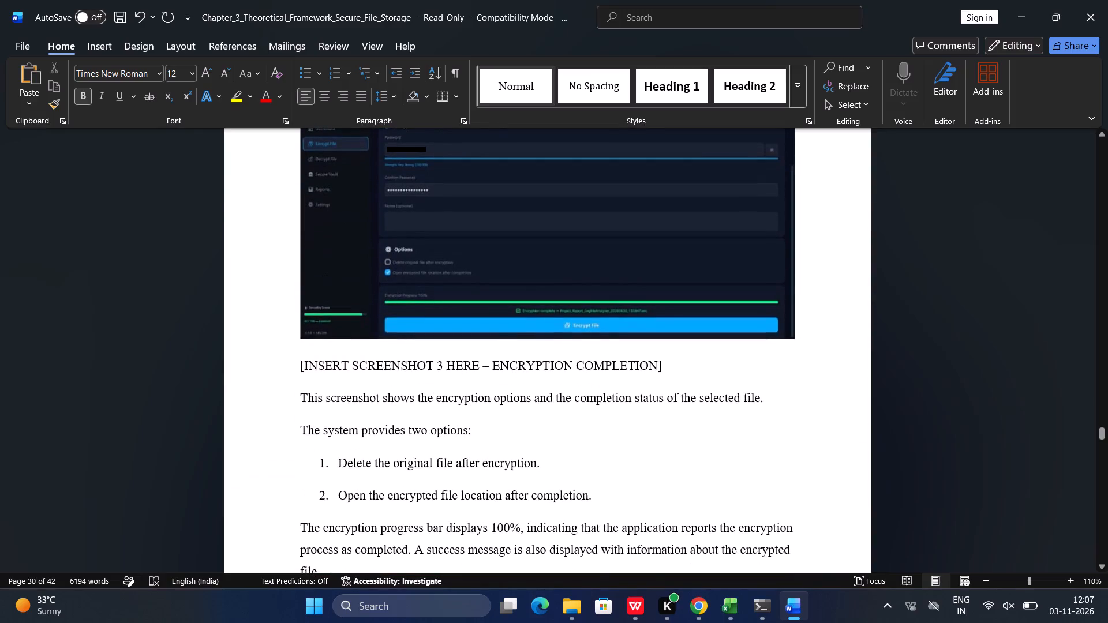
scroll(642, 421, "down", 1)
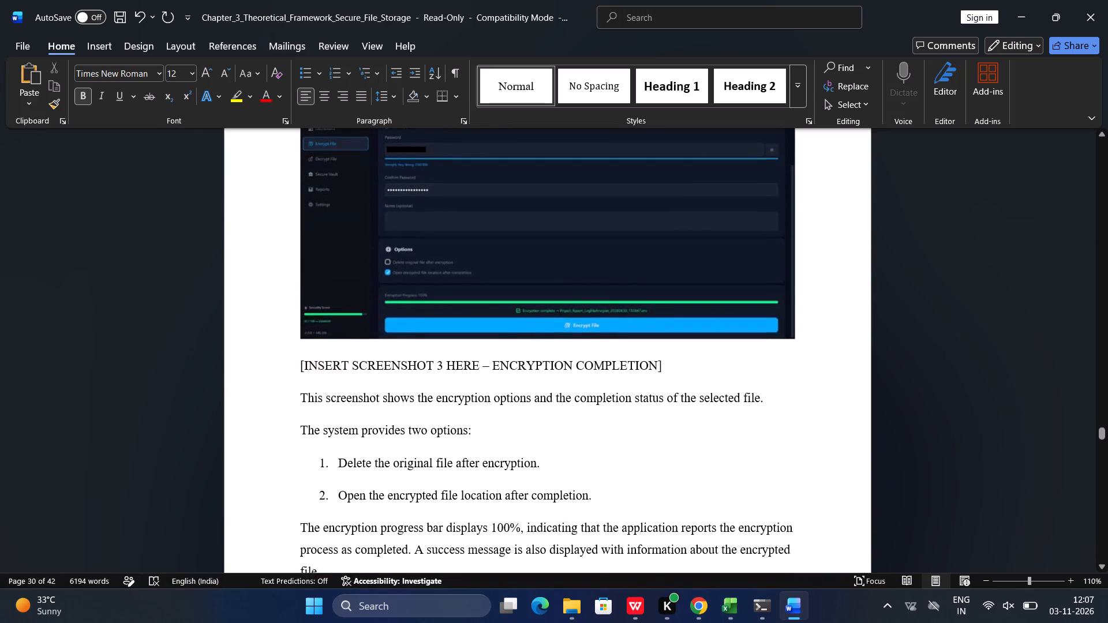
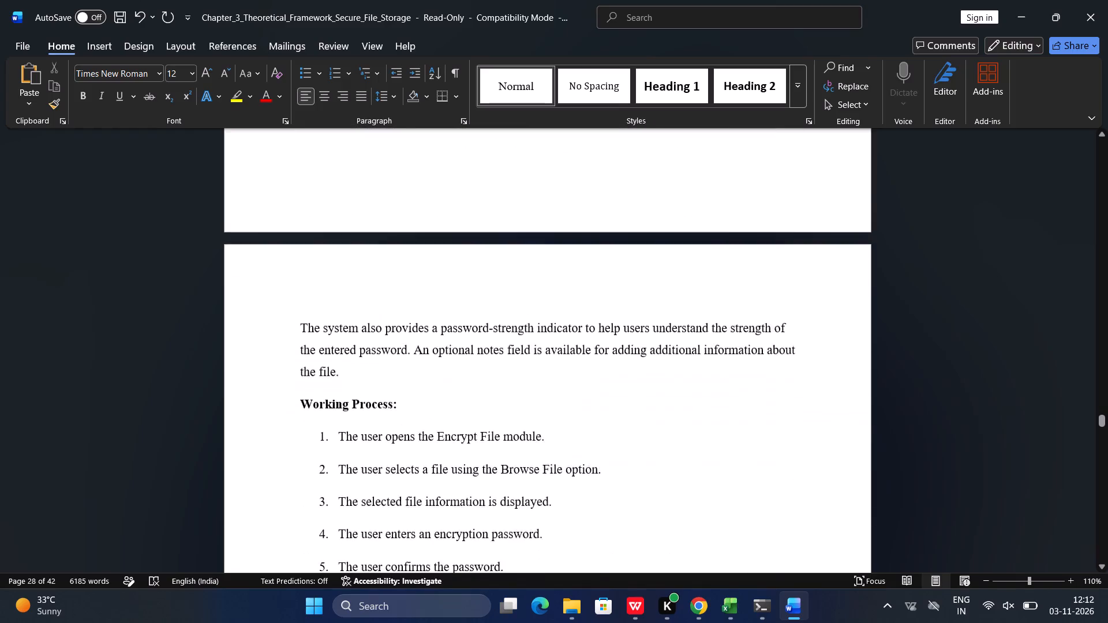
scroll(582, 495, "down", 6)
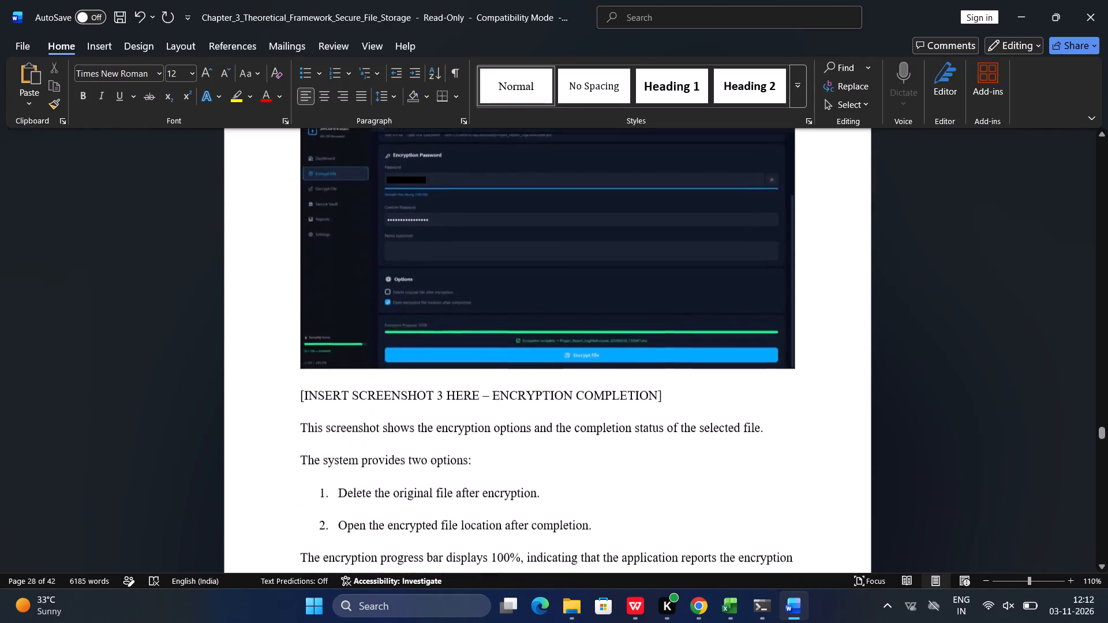
scroll(582, 495, "down", 1)
left_click_drag(672, 391, 422, 392)
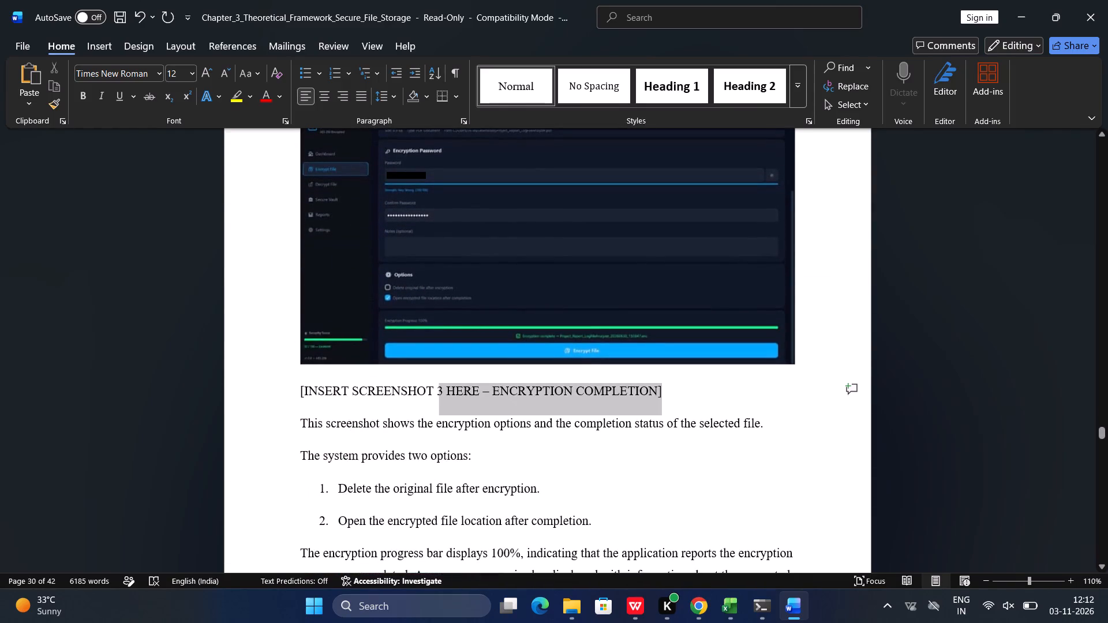
left_click_drag(422, 392, 298, 395)
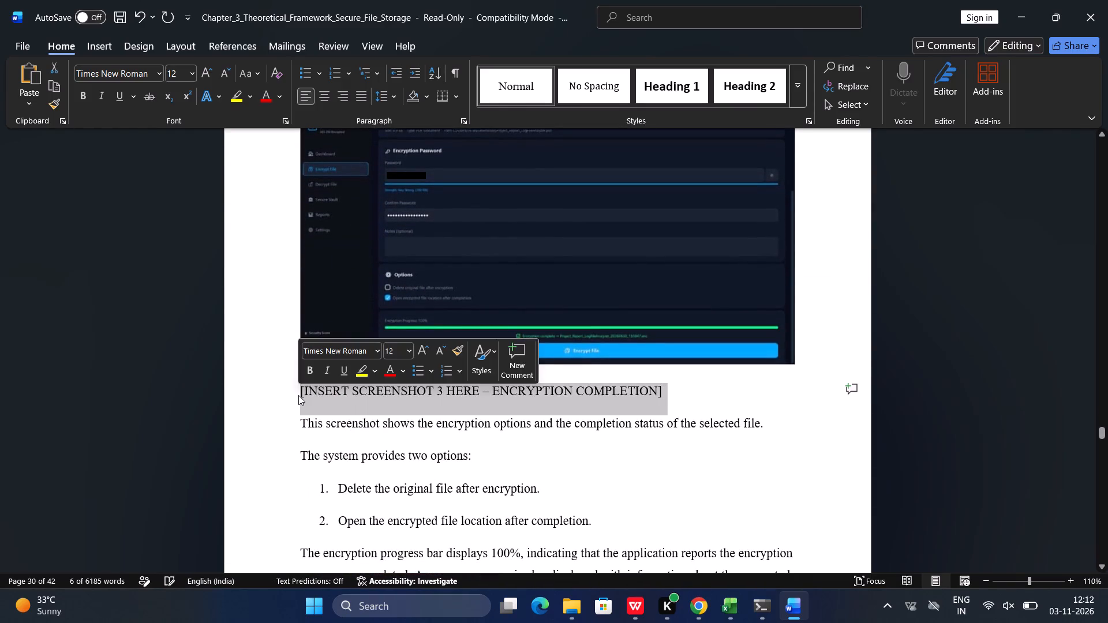
key("BackSpace")
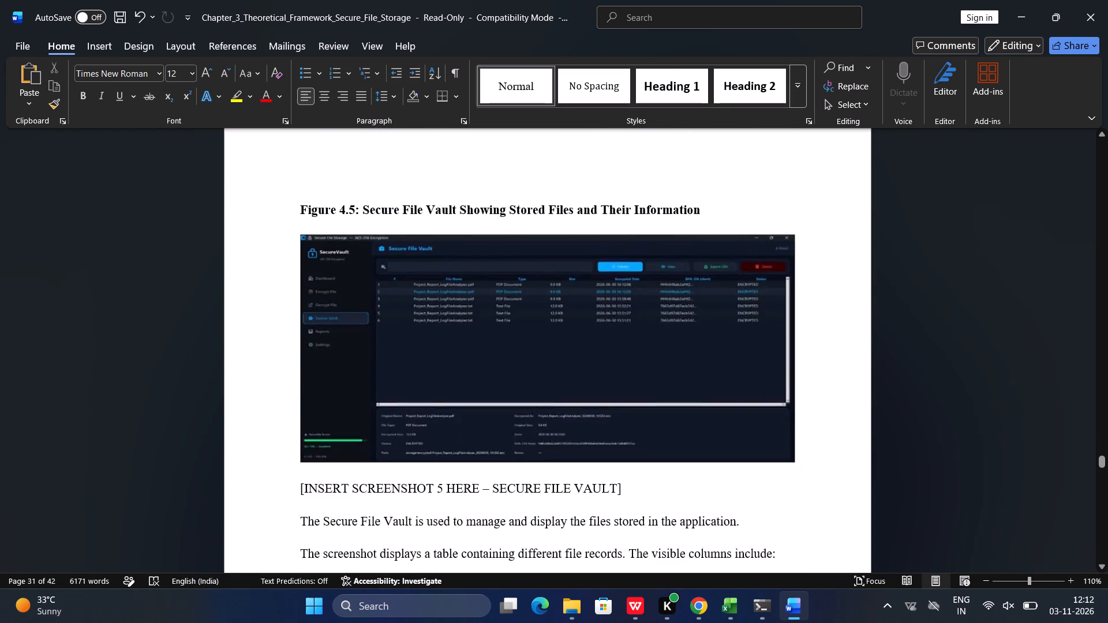
scroll(475, 509, "down", 2)
left_click_drag(633, 272, 294, 295)
key("BackSpace")
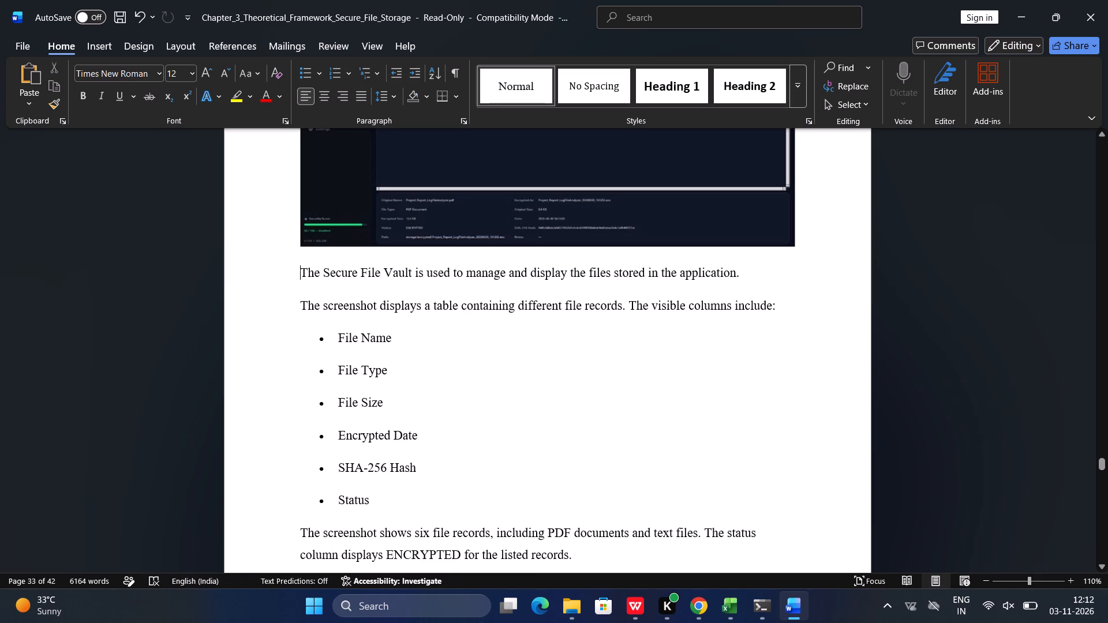
Delete the placeholder line "[INSERT SCREENSHOT 6 HERE – REPORTS AND ANALYTICS]" between the Figure 4.6 caption and its screenshot.
scroll(294, 295, "down", 7)
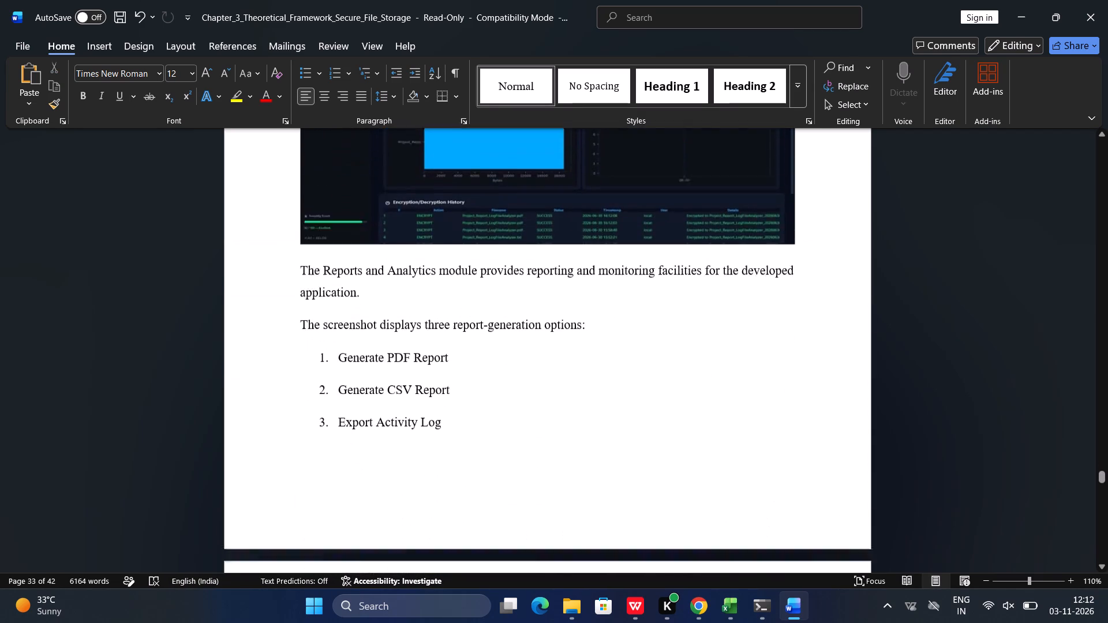
scroll(294, 295, "down", 6)
scroll(294, 295, "up", 3)
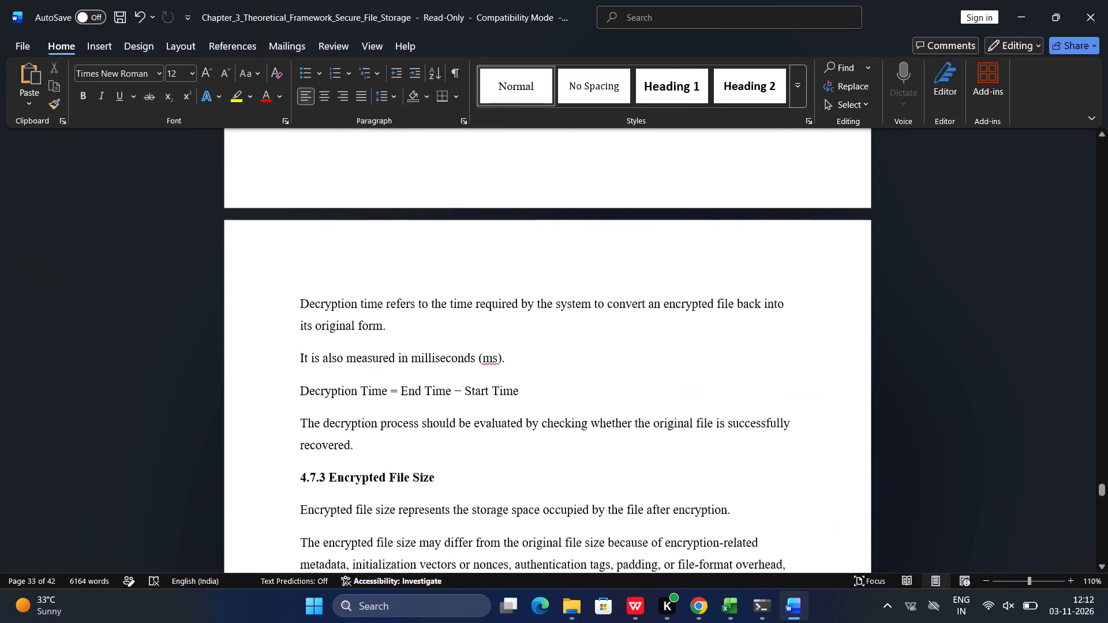
scroll(294, 295, "up", 6)
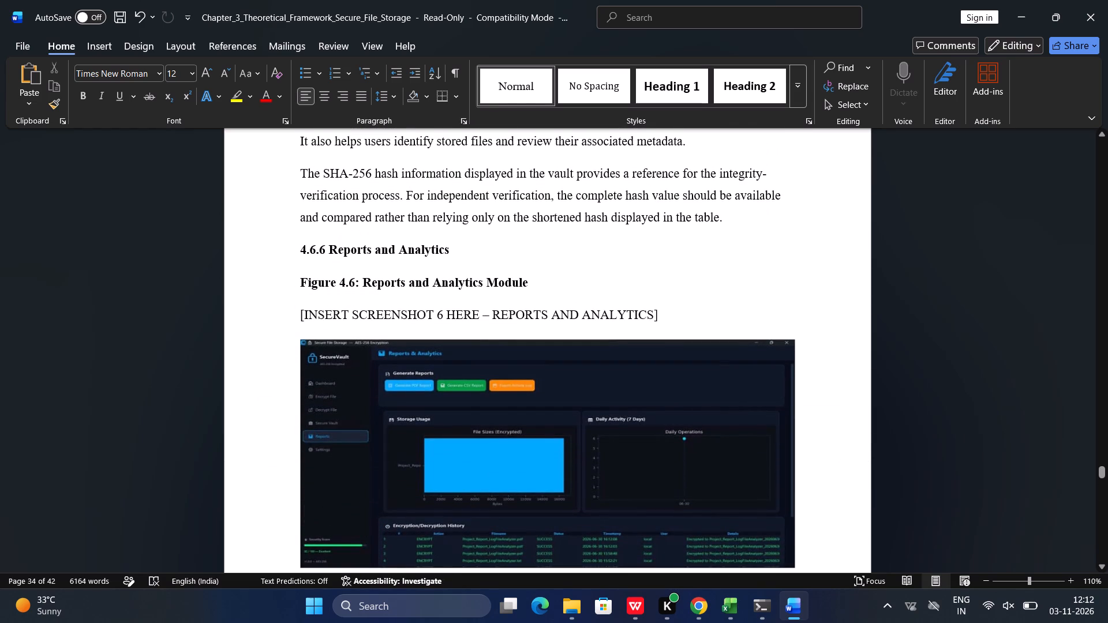
left_click_drag(687, 316, 296, 326)
key("BackSpace")
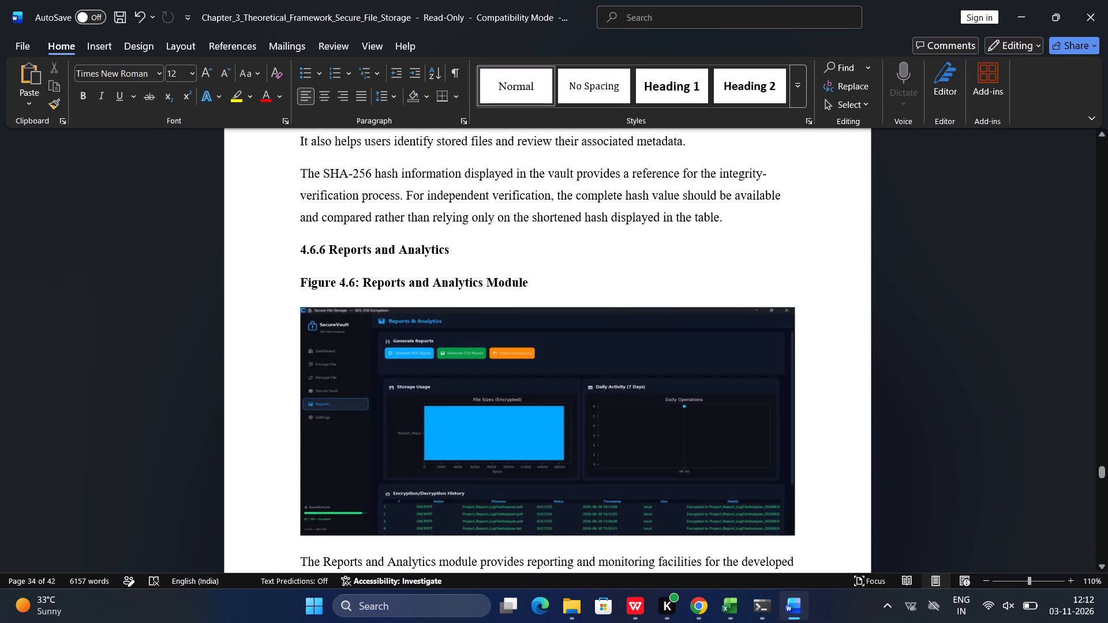
Review the pages from section 4.6.6 back to the Figure 4.5 Secure File Vault caption and screenshot.
scroll(613, 249, "right", 1)
scroll(613, 249, "up", 2)
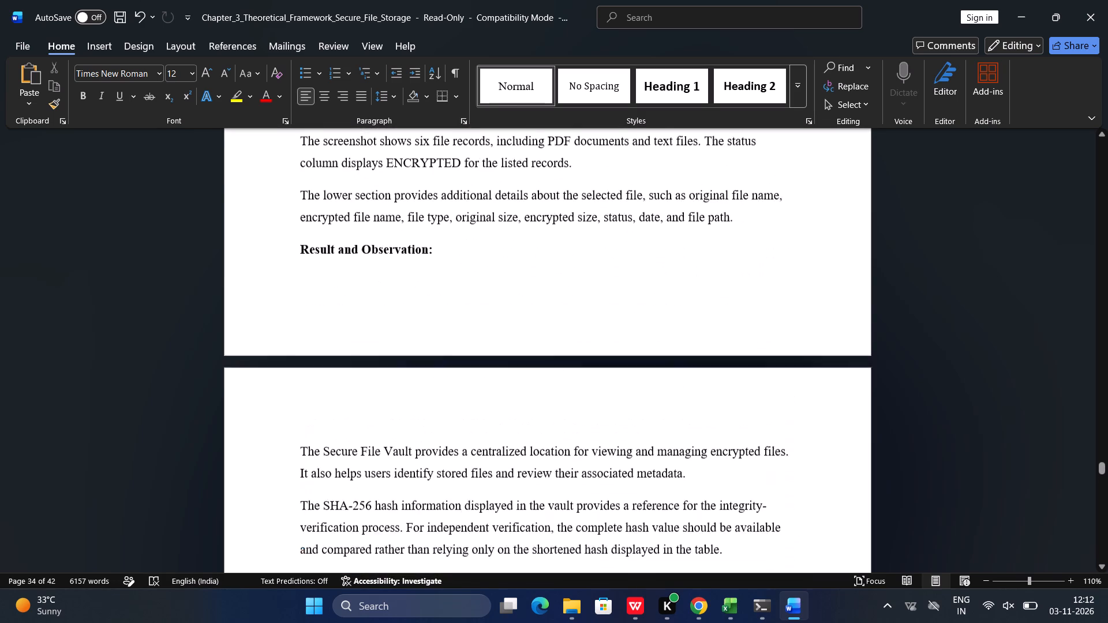
scroll(613, 249, "up", 3)
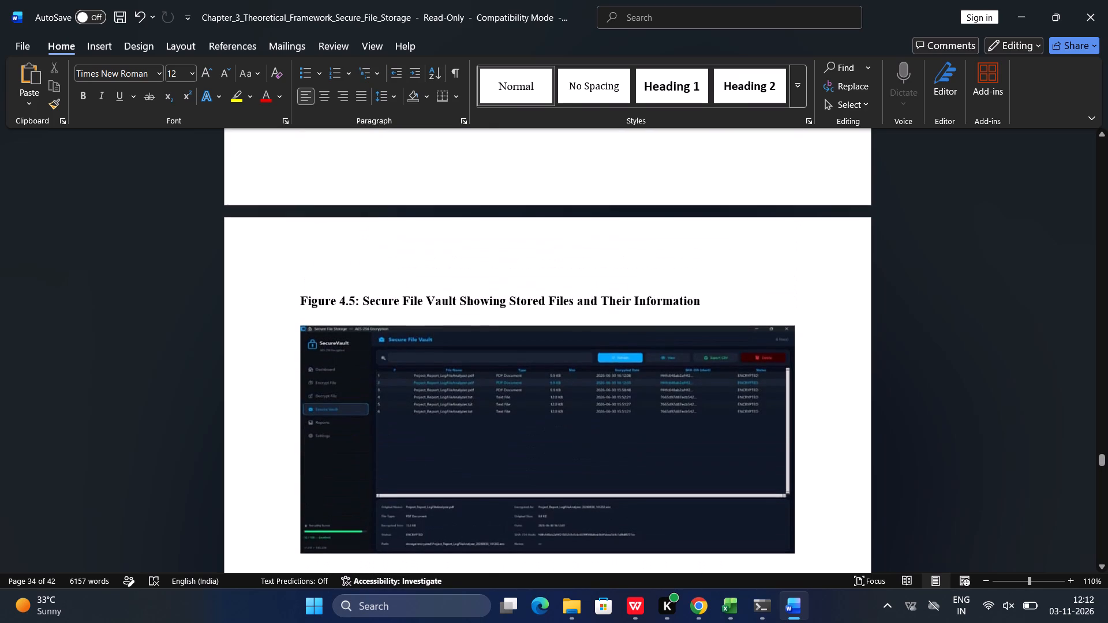
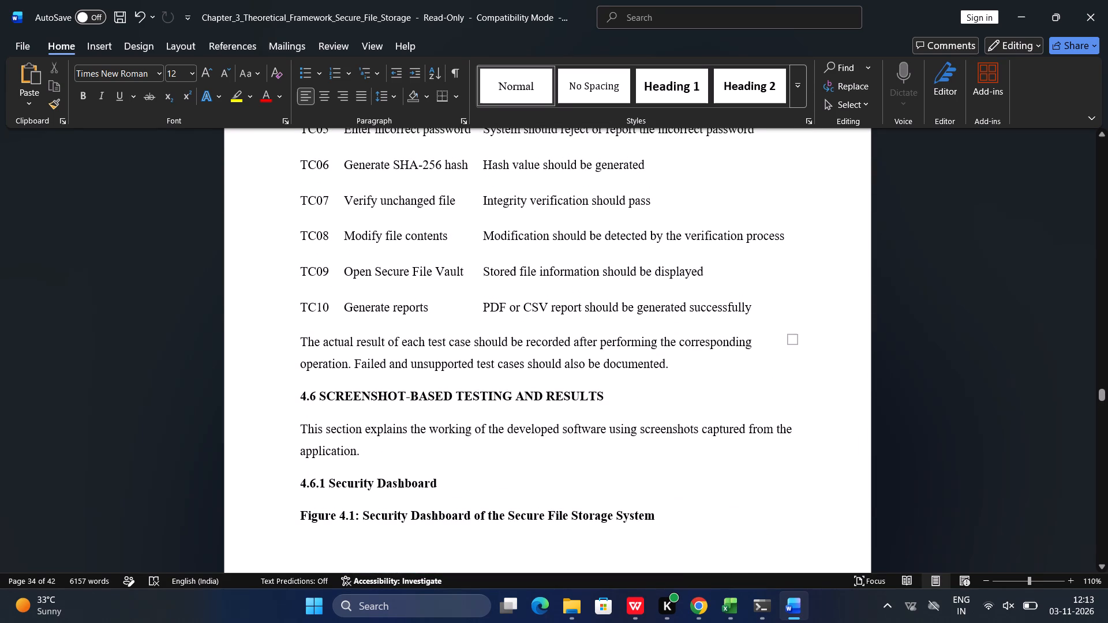
Review the pages from the file category list and test cases TC01–TC10 through the Security Dashboard screenshot and description in section 4.6.1.
scroll(582, 245, "up", 1)
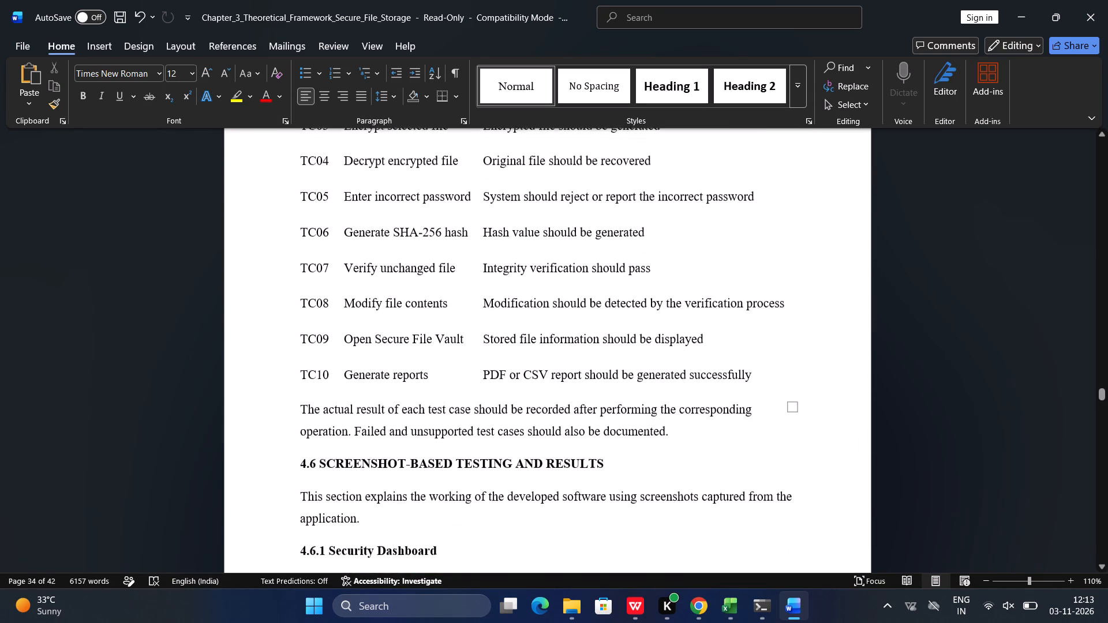
scroll(582, 245, "up", 3)
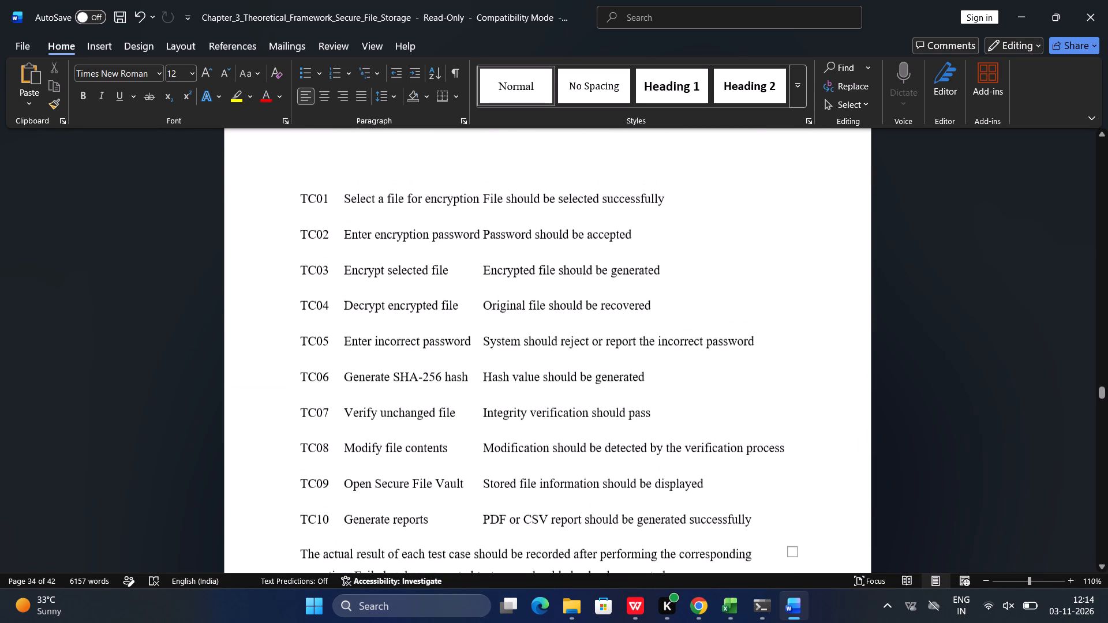
scroll(582, 245, "up", 2)
scroll(582, 245, "down", 1)
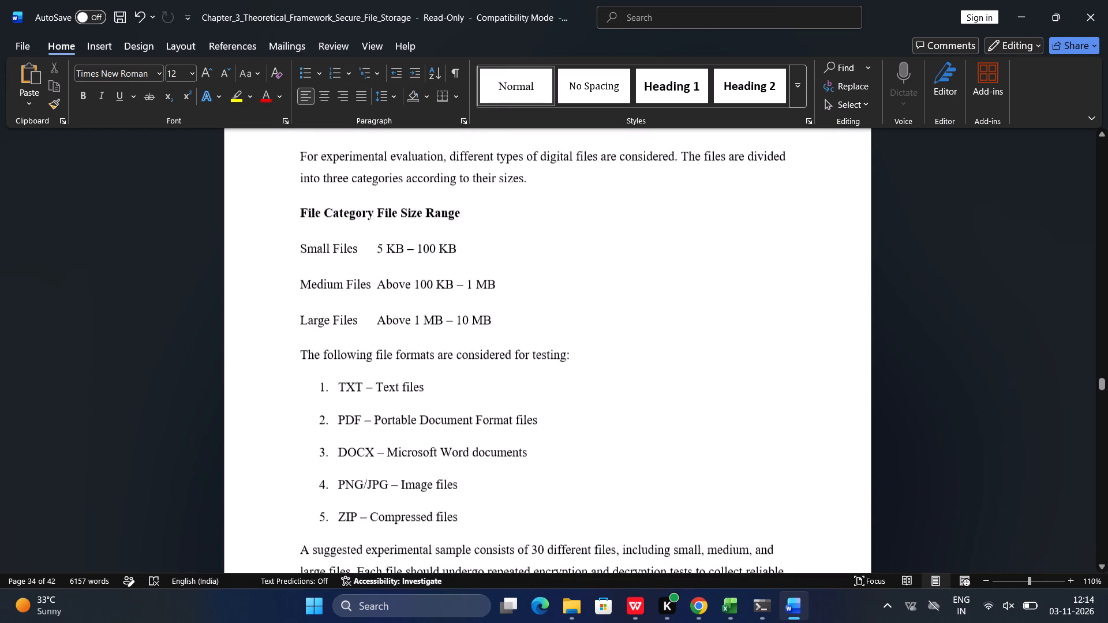
scroll(582, 245, "down", 4)
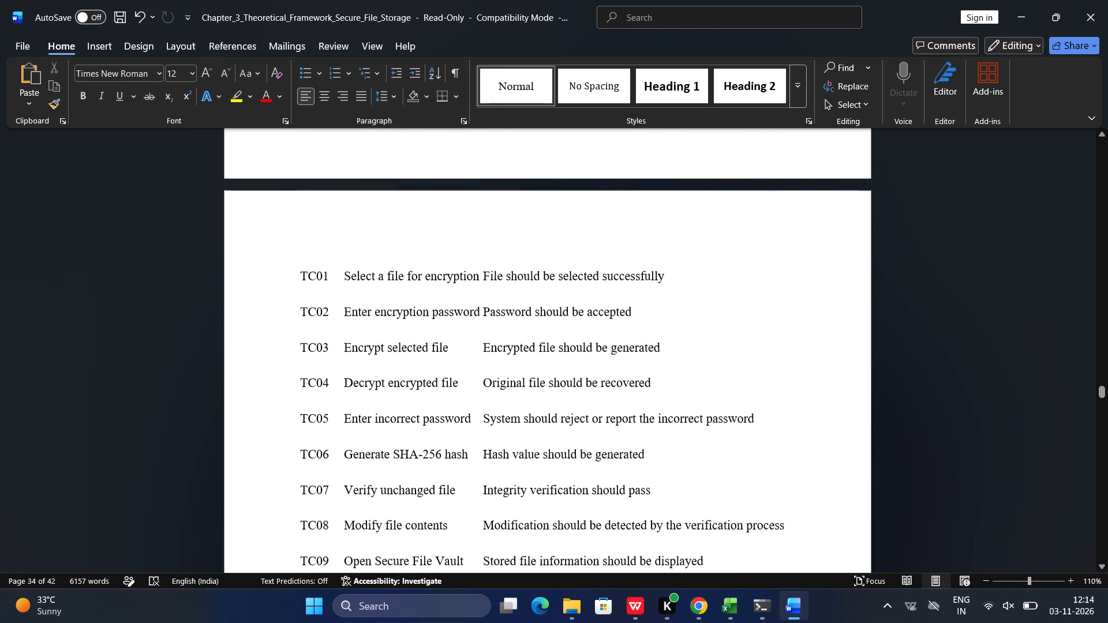
scroll(582, 245, "down", 4)
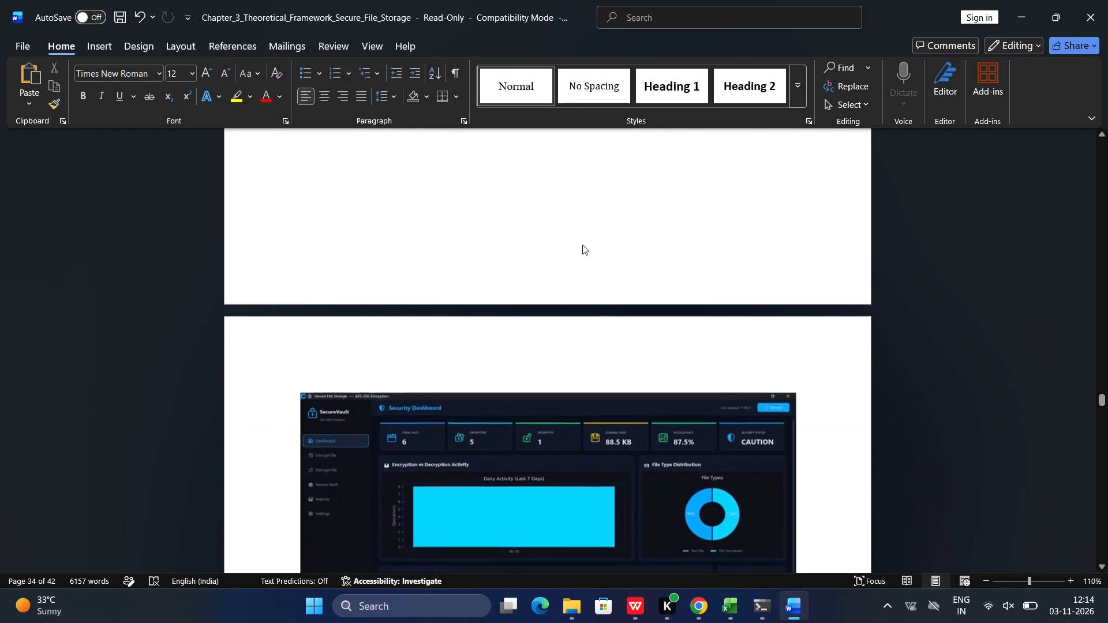
scroll(582, 245, "down", 3)
scroll(582, 245, "up", 1)
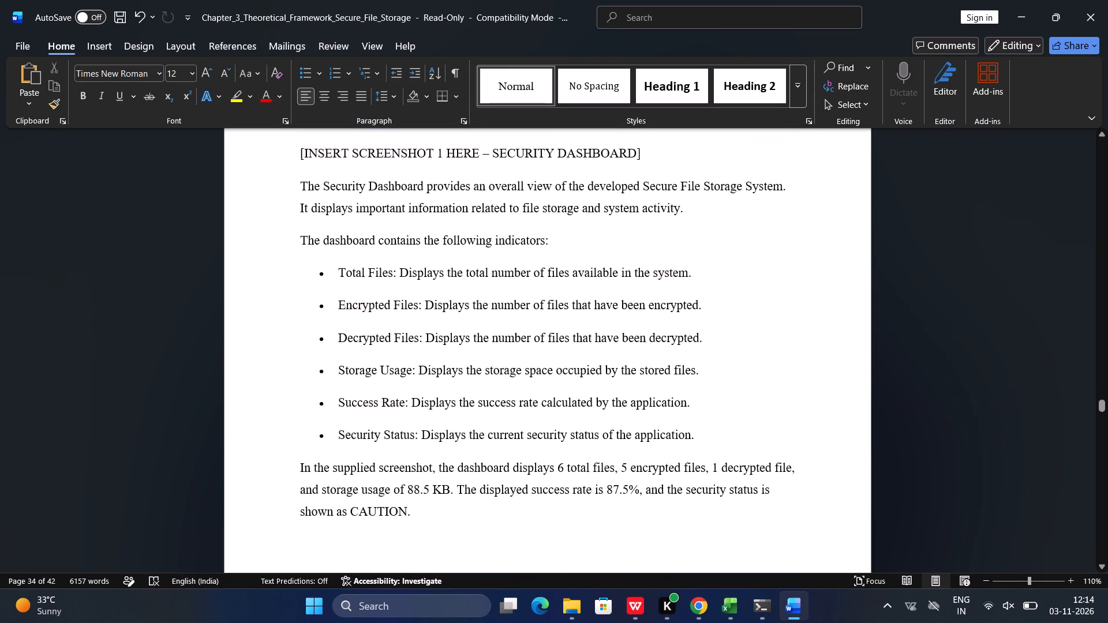
scroll(582, 245, "up", 1)
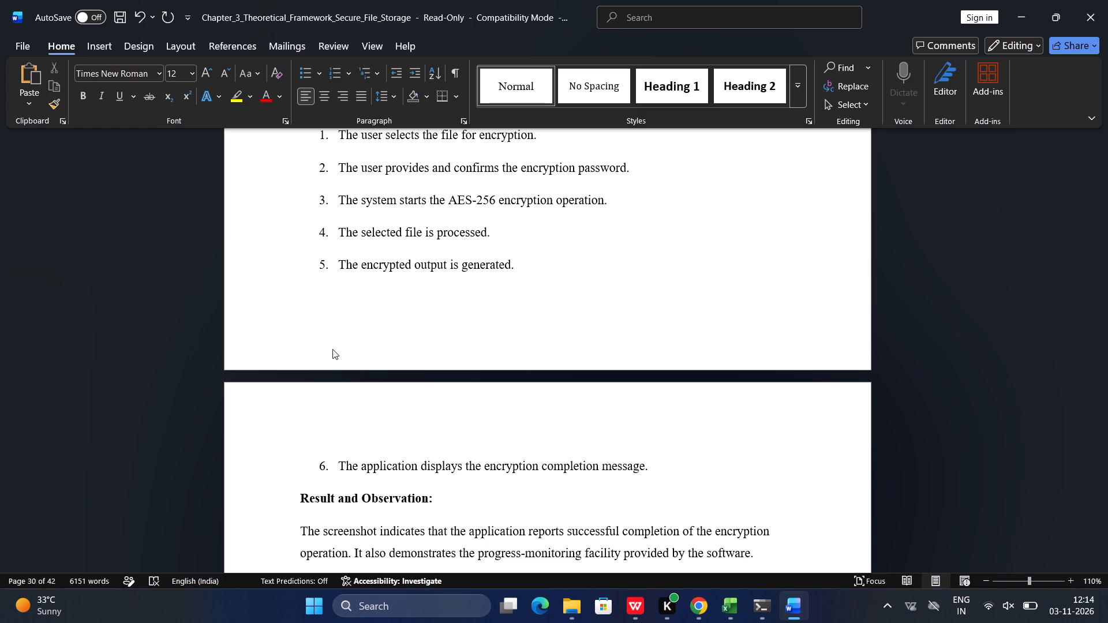
Review sections 4.6.4 to 4.6.6, checking the decryption, Secure File Vault and Reports and Analytics figures and text.
scroll(332, 349, "down", 2)
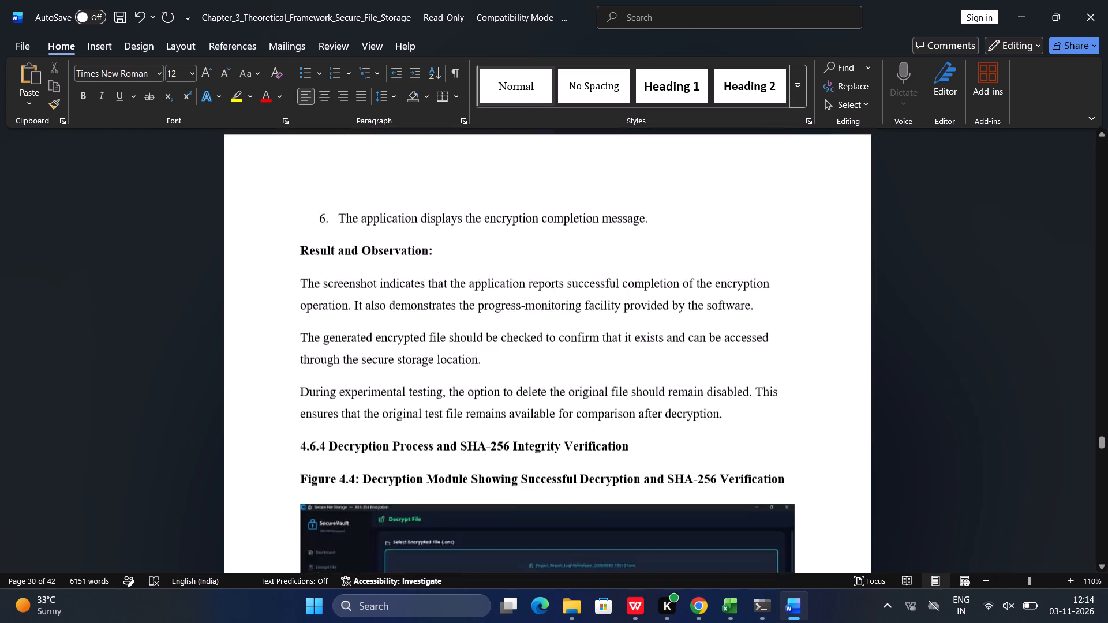
scroll(332, 349, "down", 5)
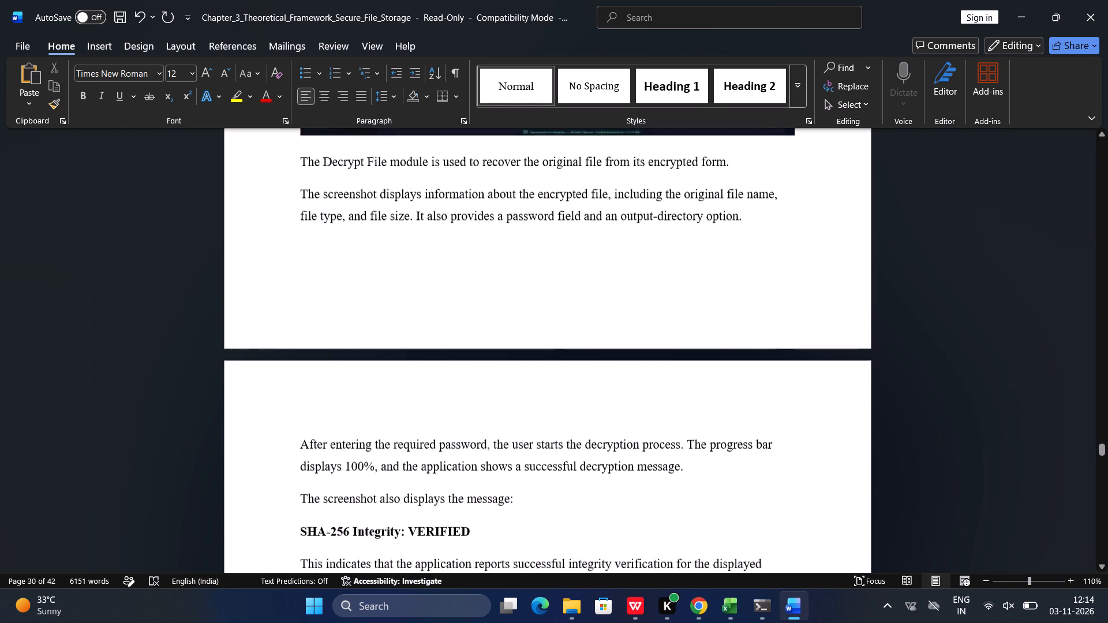
scroll(332, 349, "down", 3)
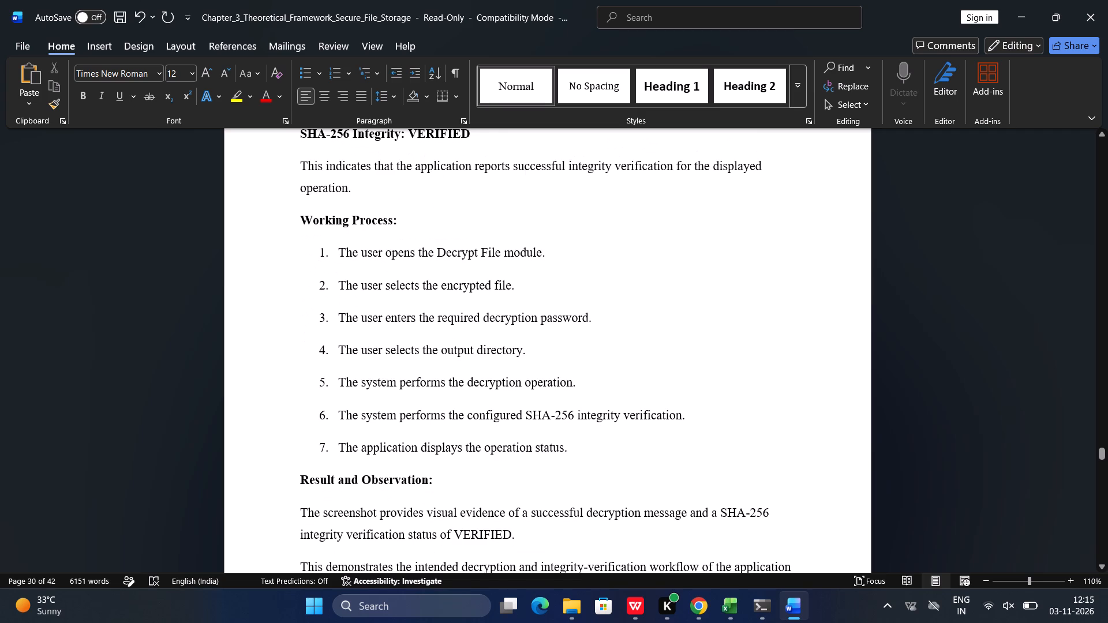
scroll(332, 349, "down", 1)
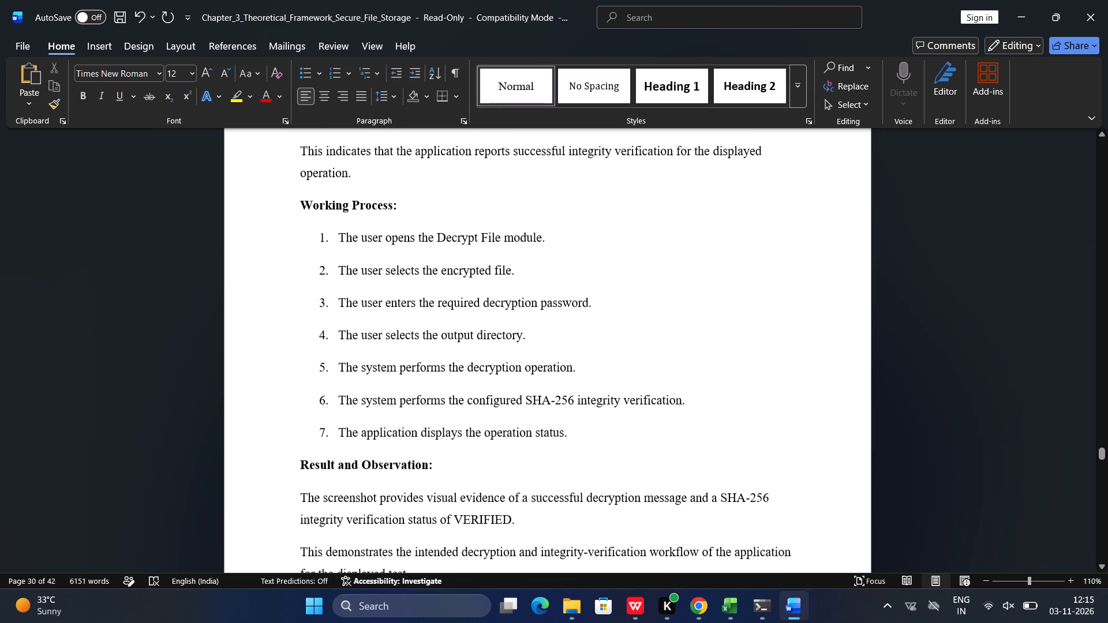
scroll(332, 349, "down", 5)
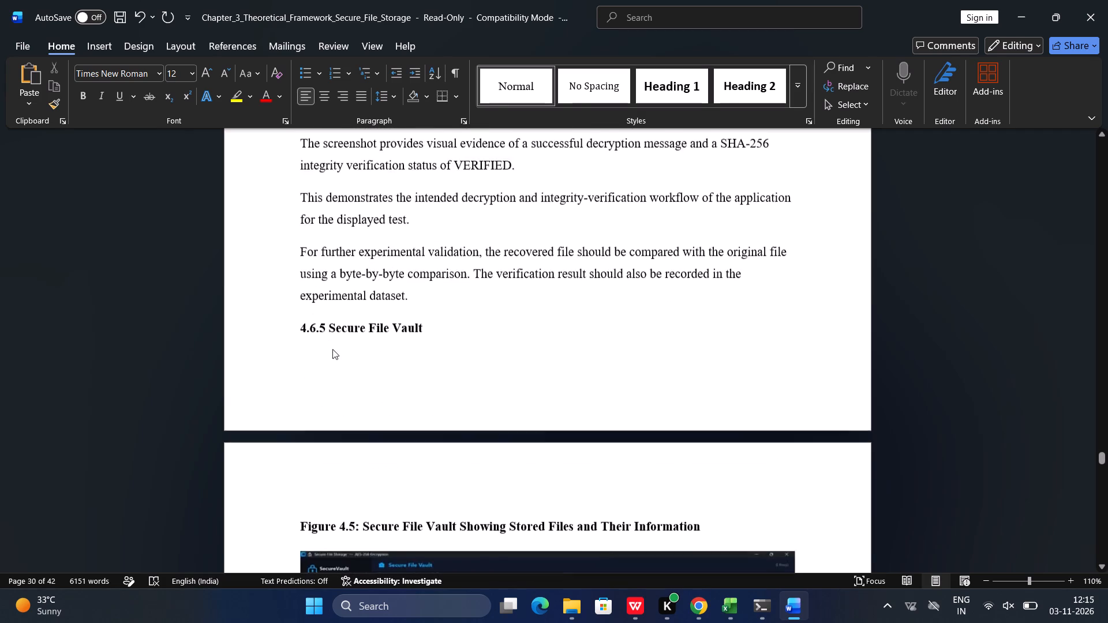
scroll(332, 349, "up", 2)
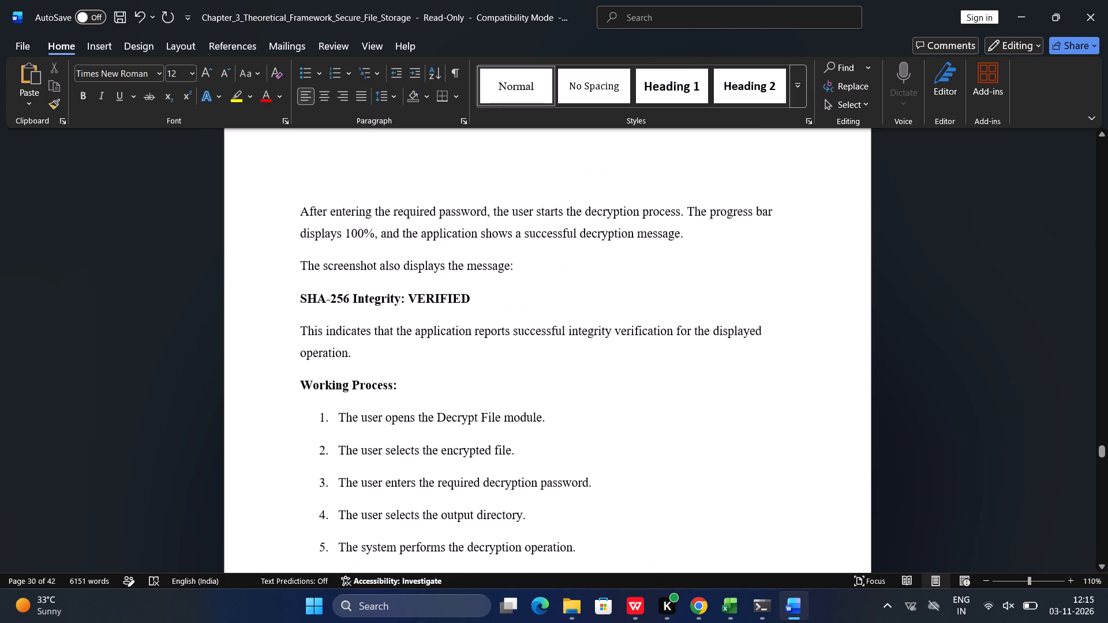
scroll(332, 349, "down", 13)
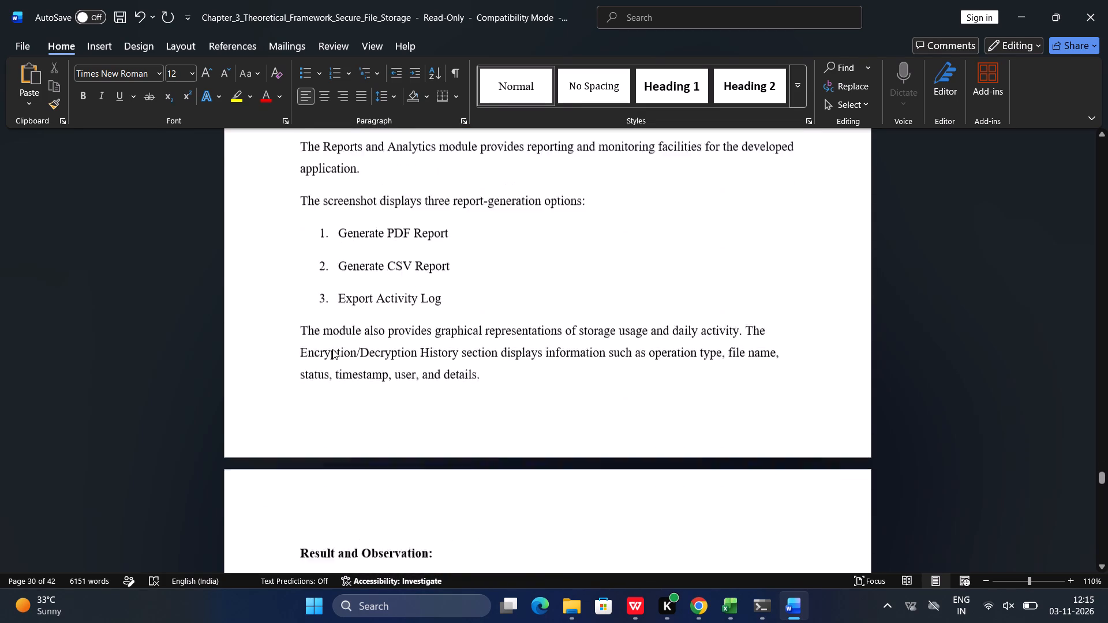
Read through section 4.7 Performance Testing, from encryption time to successful file recovery, up to the start of section 4.8.
scroll(332, 349, "down", 2)
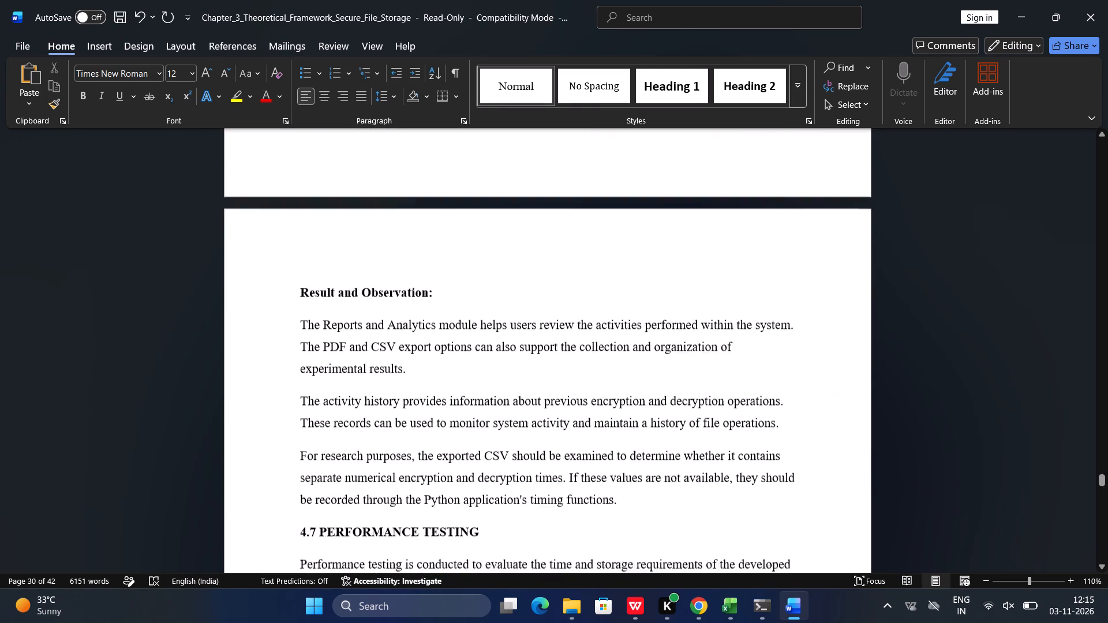
scroll(332, 349, "down", 5)
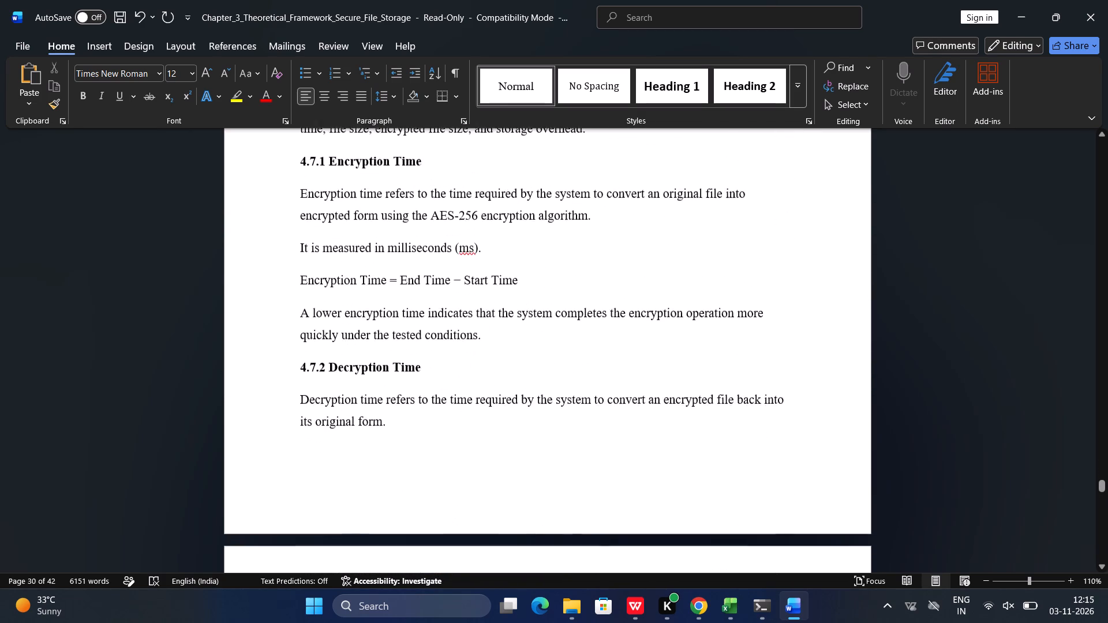
scroll(332, 349, "down", 4)
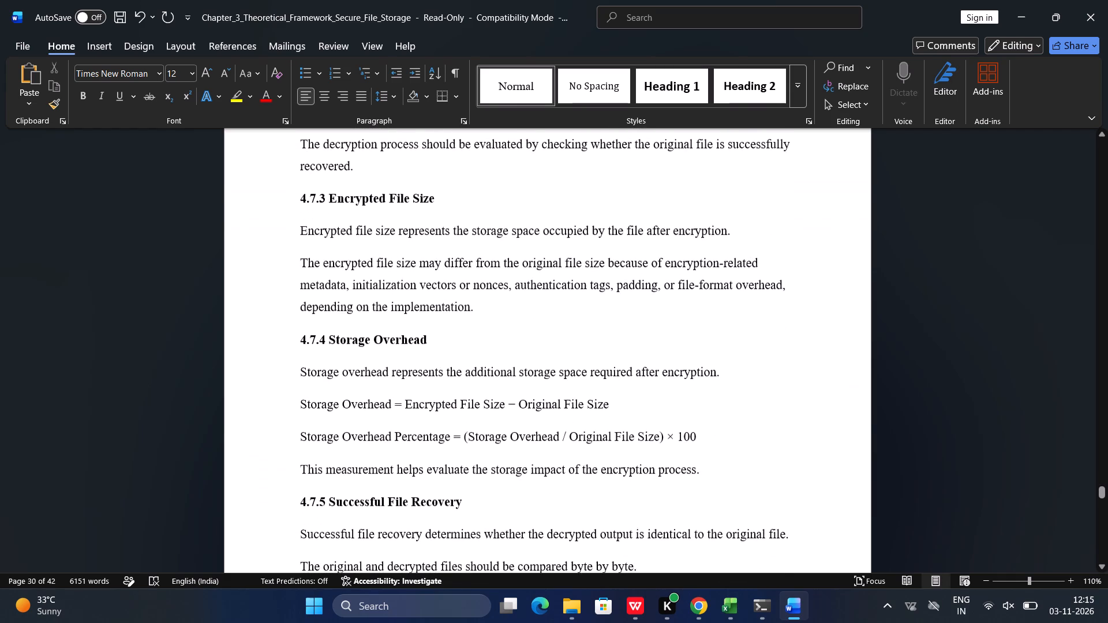
scroll(332, 349, "down", 3)
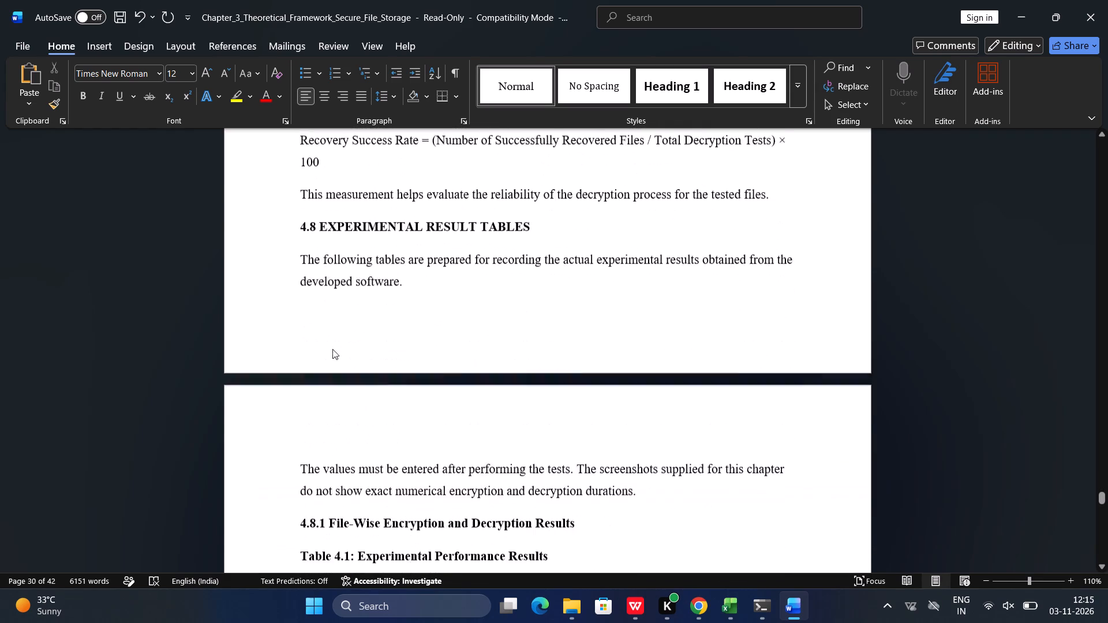
Examine the experimental result tables in section 4.8, from Table 4.1 through Table 4.3 to the start of Table 4.4.
scroll(332, 349, "down", 2)
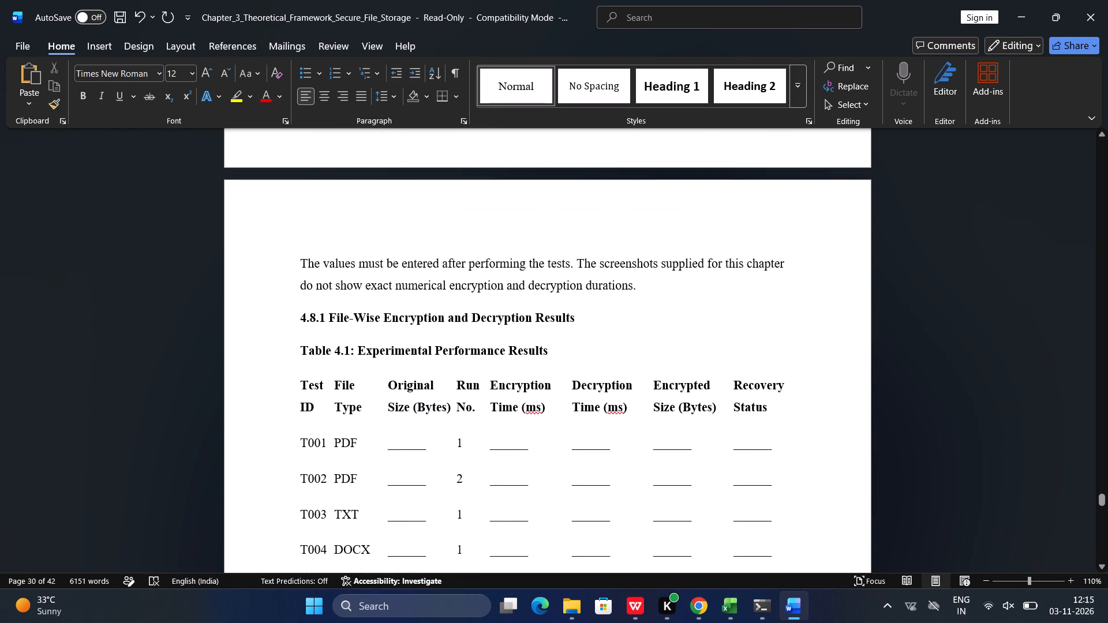
scroll(332, 349, "down", 2)
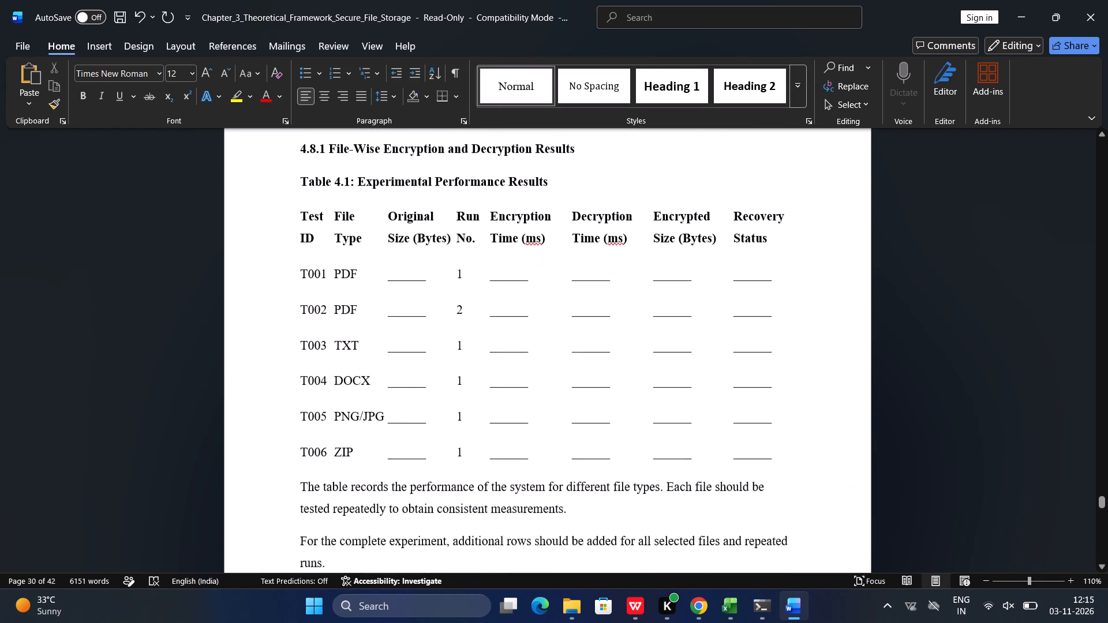
scroll(332, 349, "down", 1)
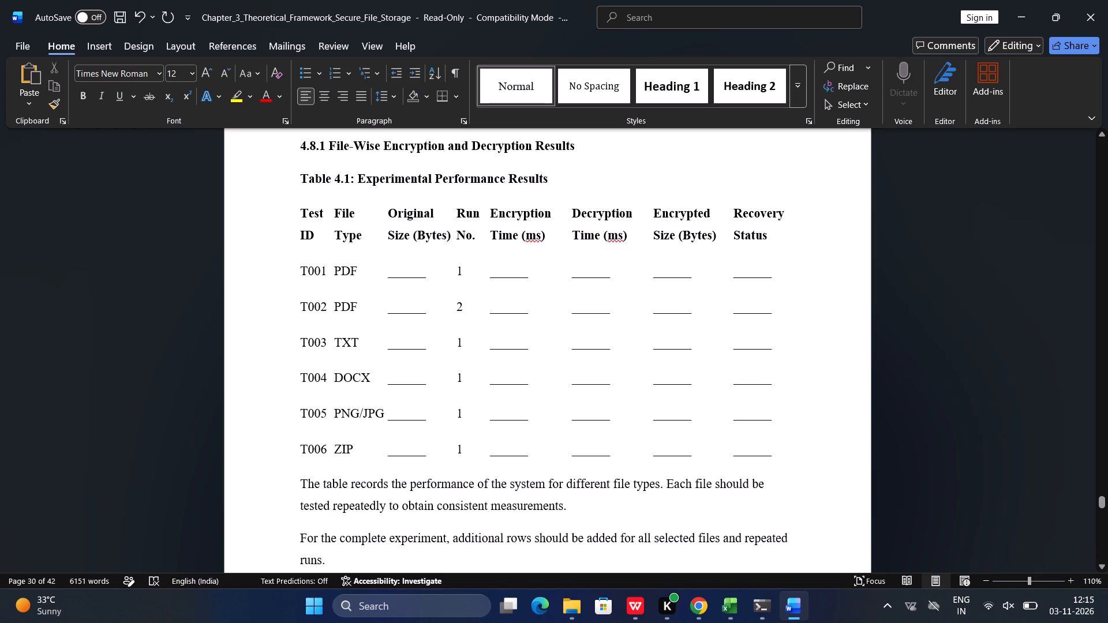
scroll(332, 349, "down", 3)
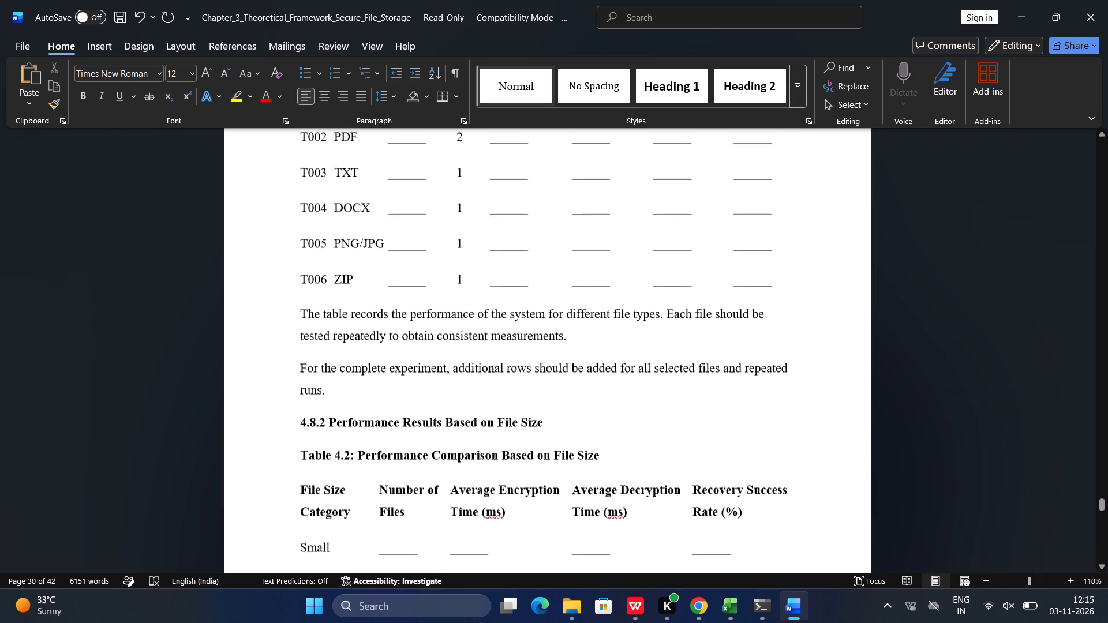
scroll(332, 349, "down", 4)
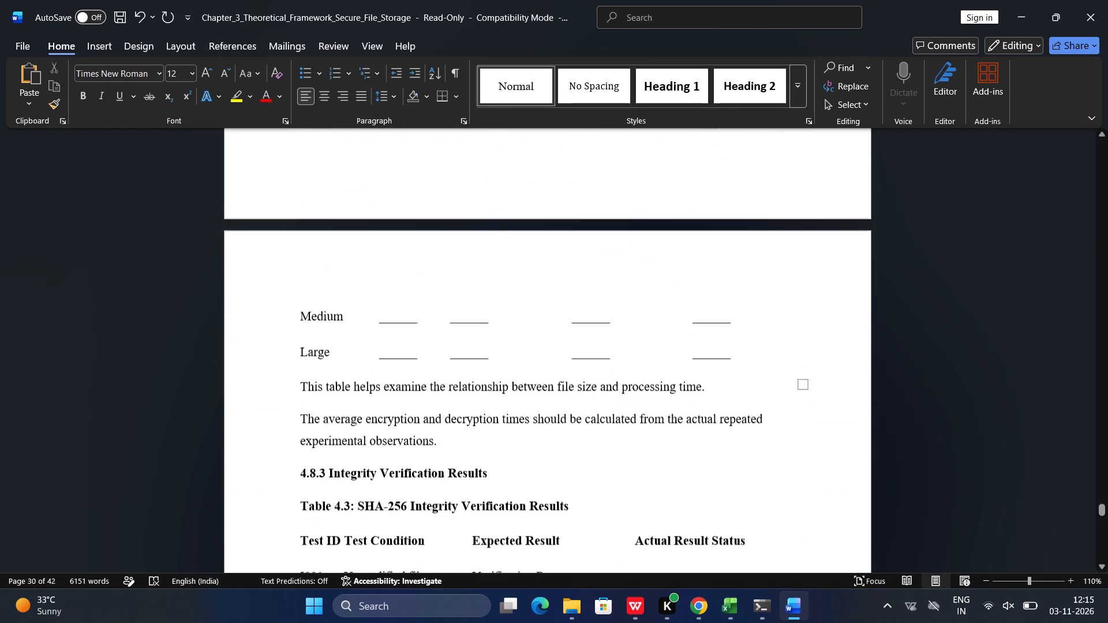
scroll(332, 349, "down", 3)
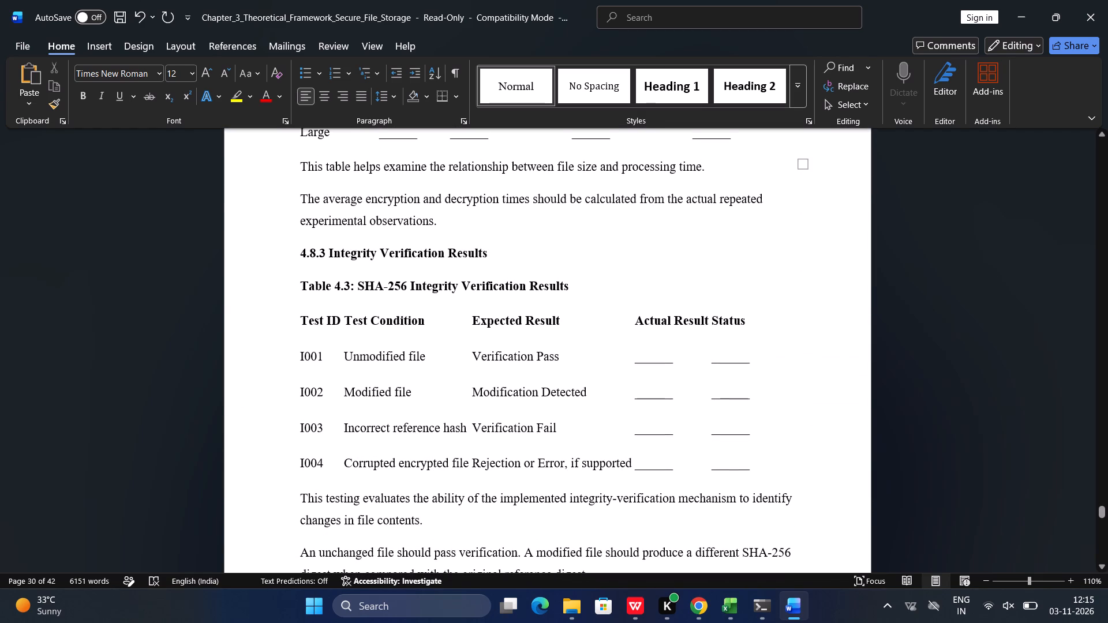
scroll(332, 349, "down", 1)
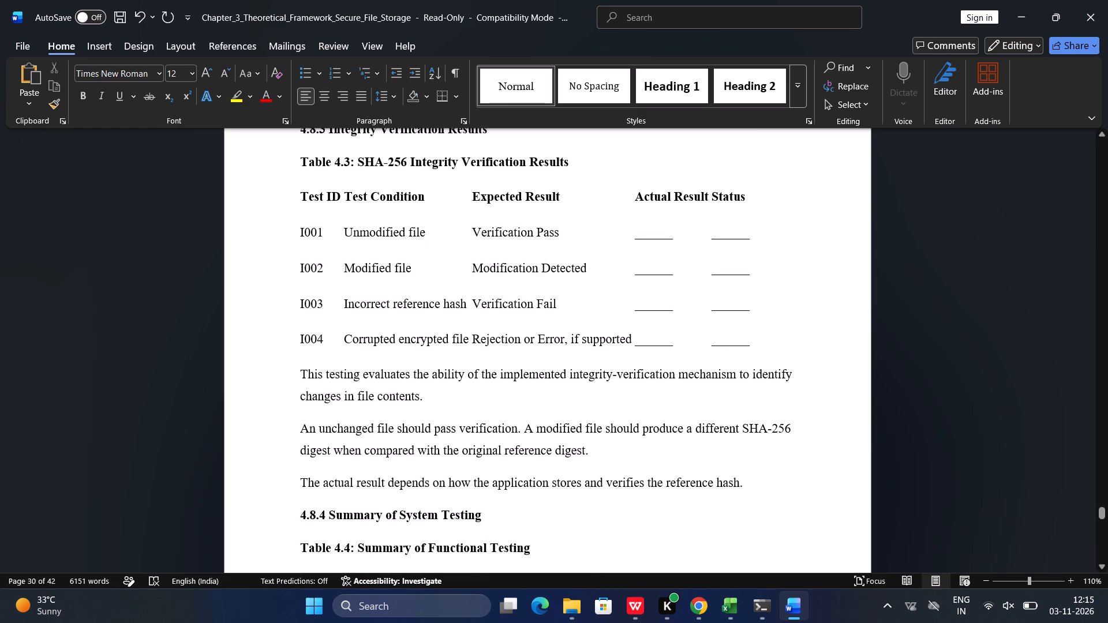
scroll(332, 349, "down", 1)
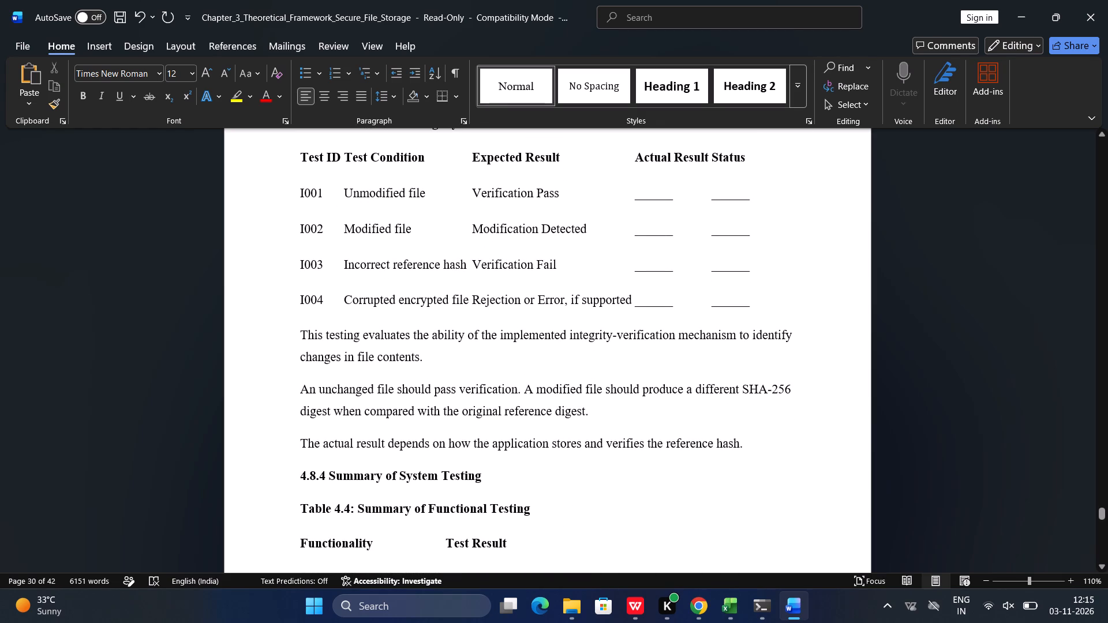
scroll(332, 349, "down", 2)
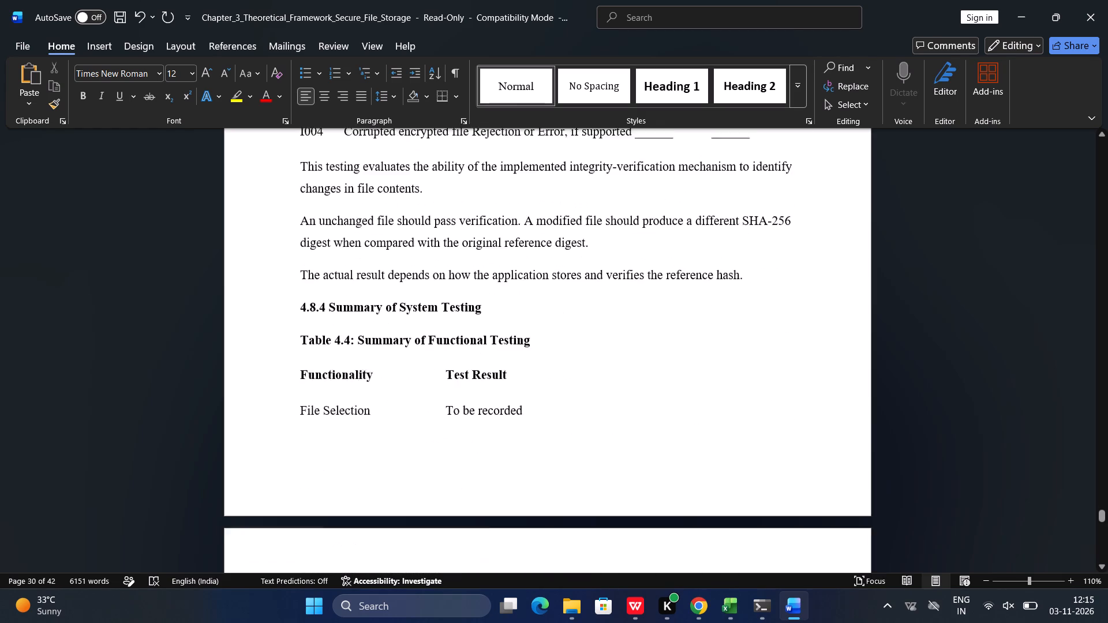
Examine the Test Result entries of Table 4.4: Summary of Functional Testing and the data analysis text in section 4.9.
scroll(332, 349, "down", 3)
scroll(332, 349, "up", 2)
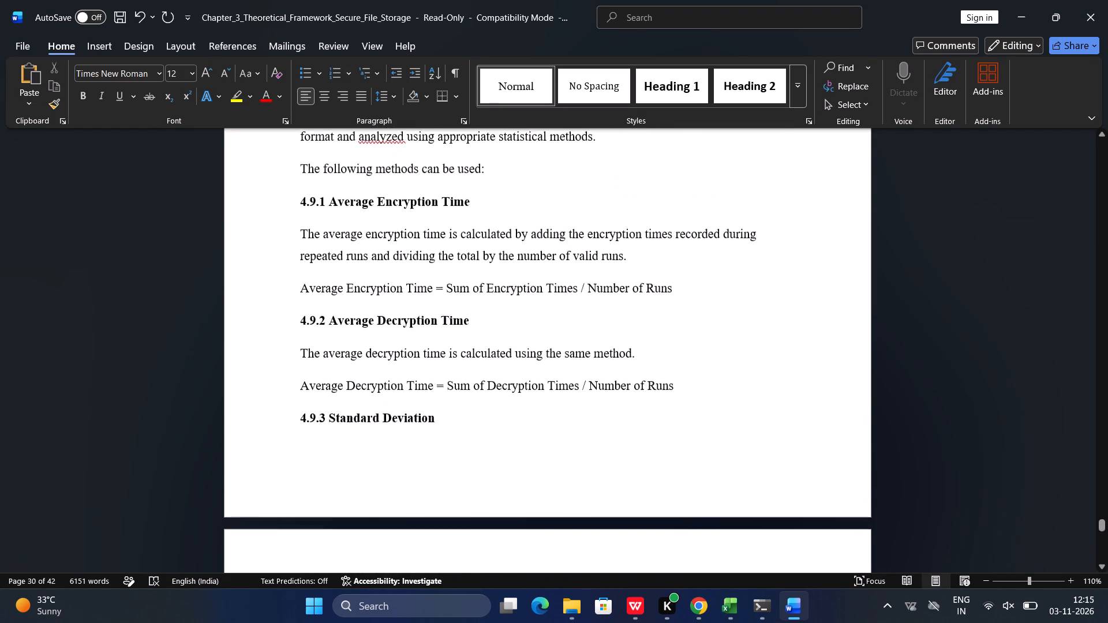
scroll(332, 349, "up", 2)
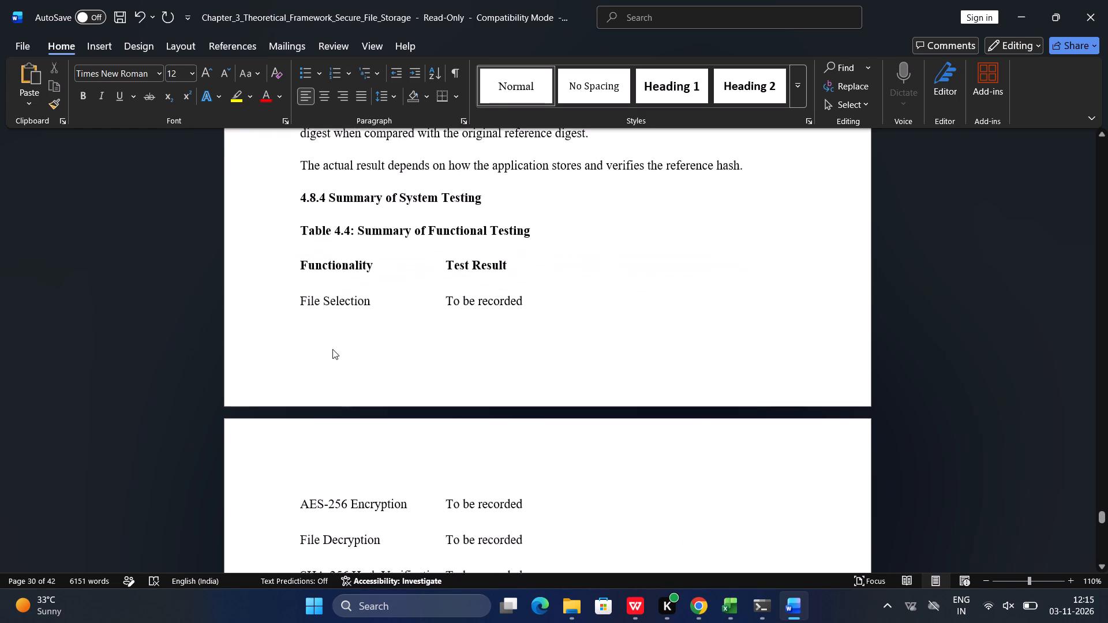
scroll(332, 349, "up", 1)
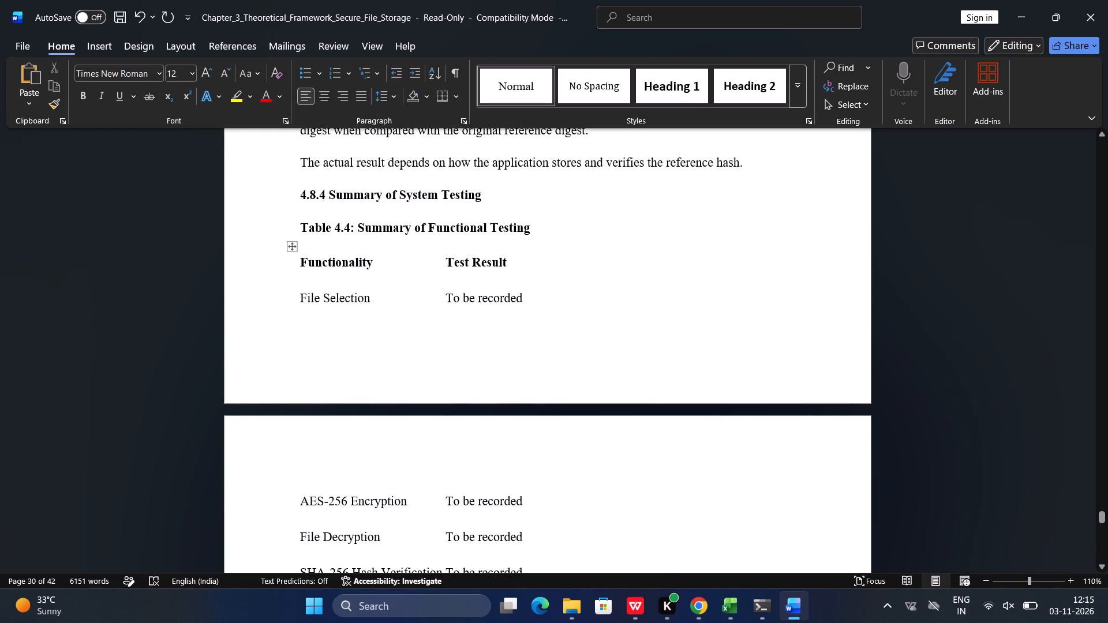
double_click(512, 295)
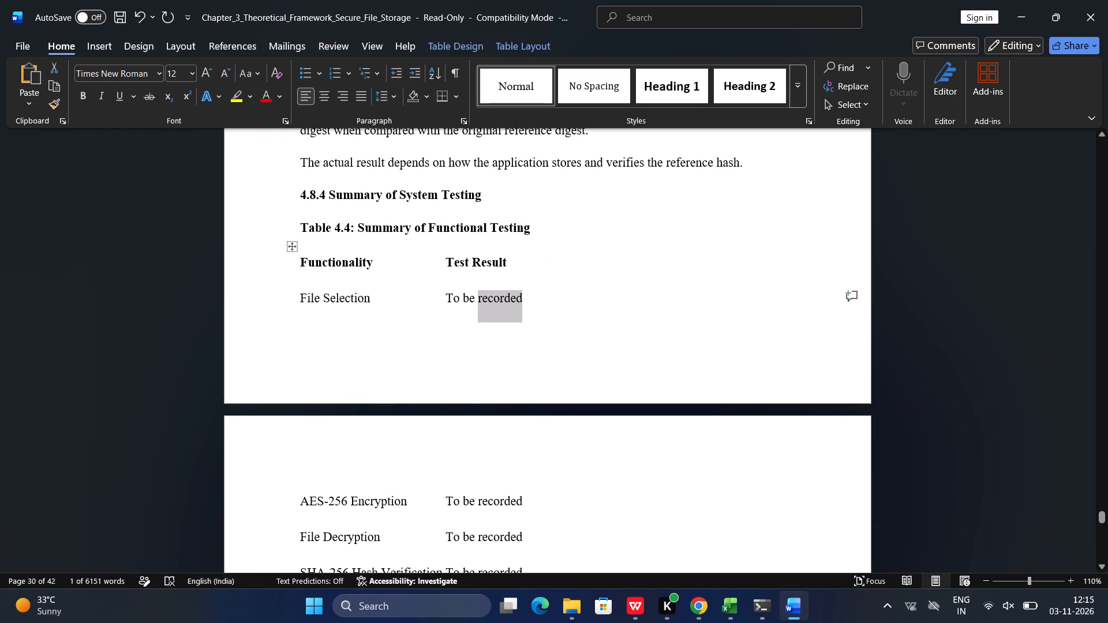
left_click(450, 314)
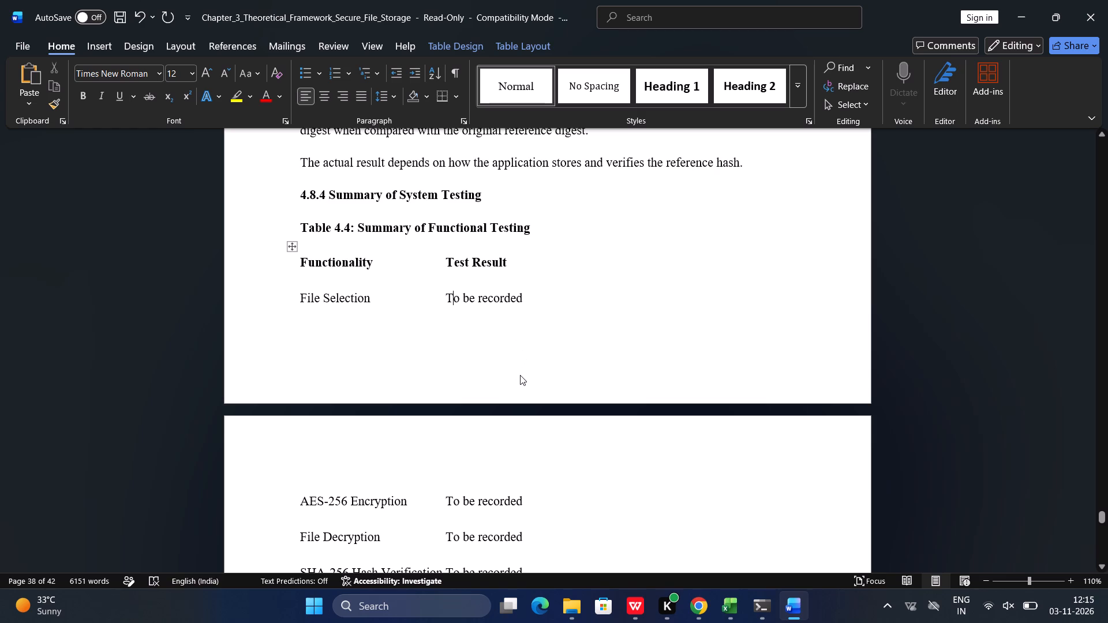
scroll(520, 375, "down", 1)
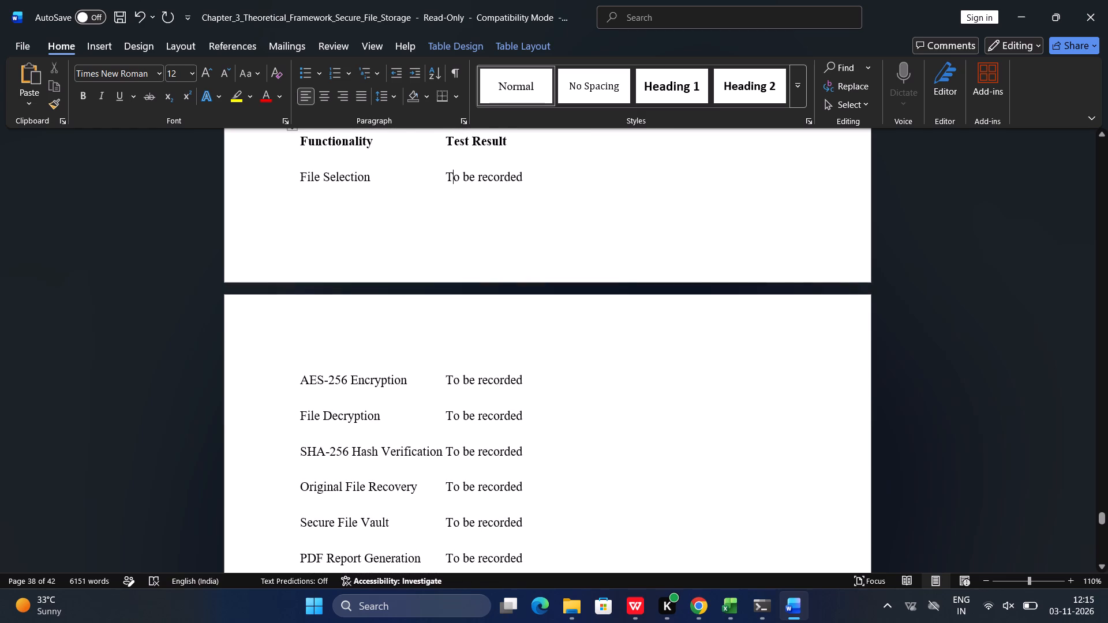
scroll(520, 375, "down", 3)
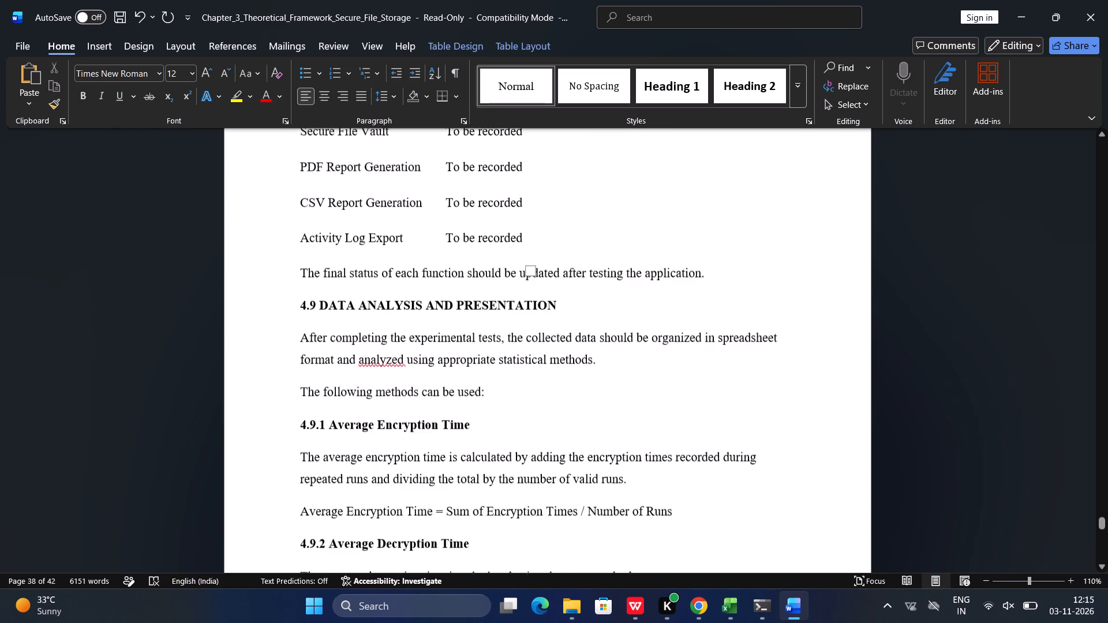
scroll(520, 375, "down", 4)
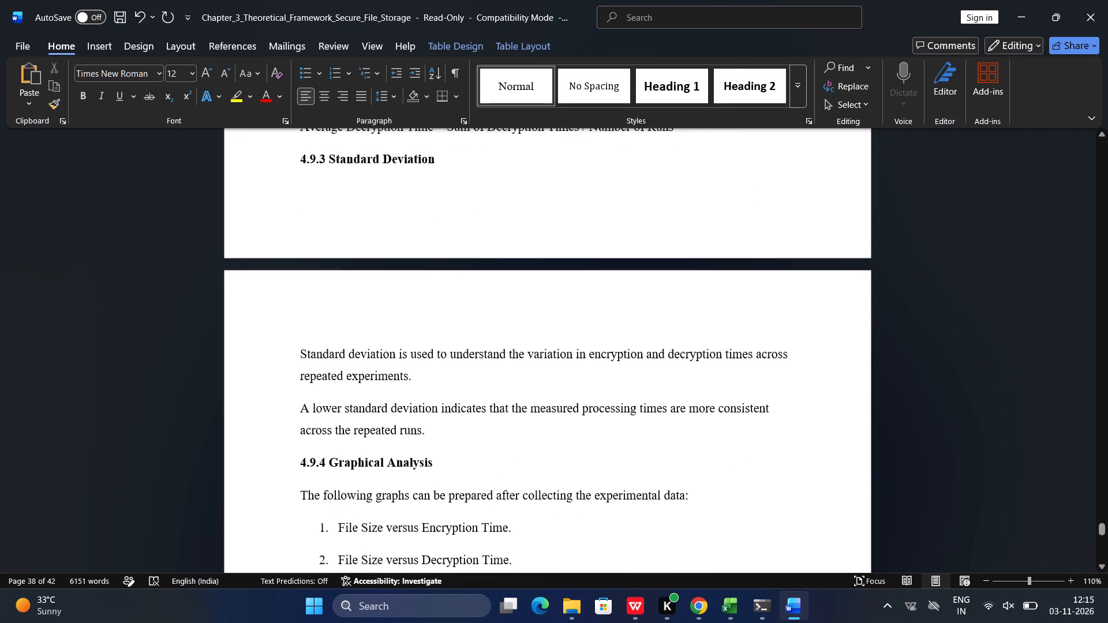
Review the remaining data analysis text in section 4.9 and skim the discussion and limitations in sections 4.10 and 4.11.
scroll(520, 375, "up", 1)
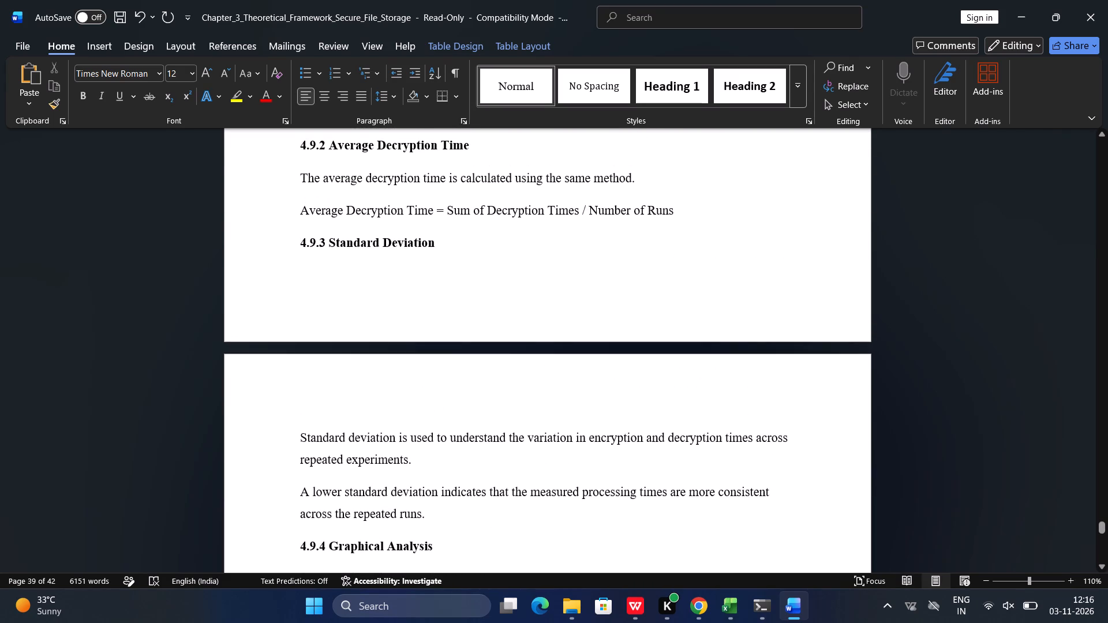
scroll(490, 249, "up", 2)
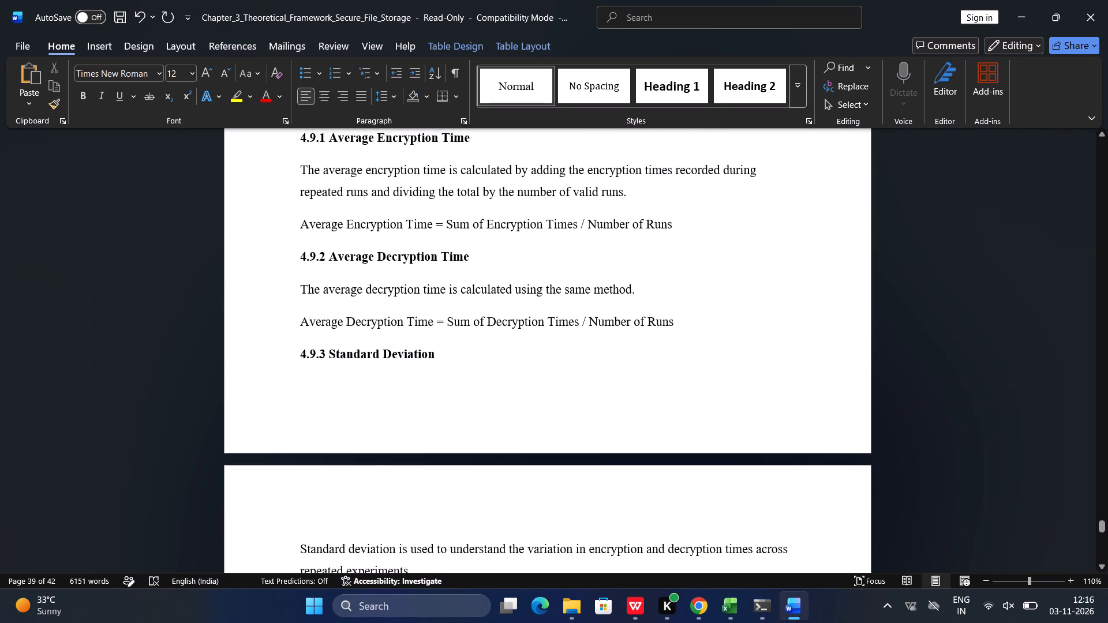
scroll(487, 388, "down", 5)
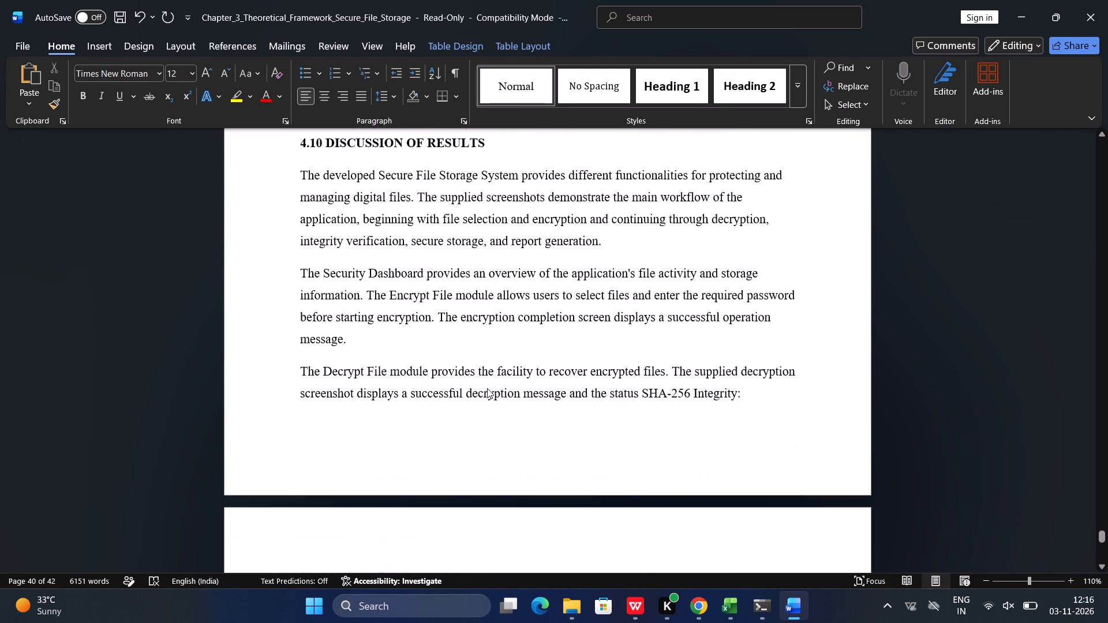
scroll(487, 388, "down", 4)
scroll(487, 388, "up", 1)
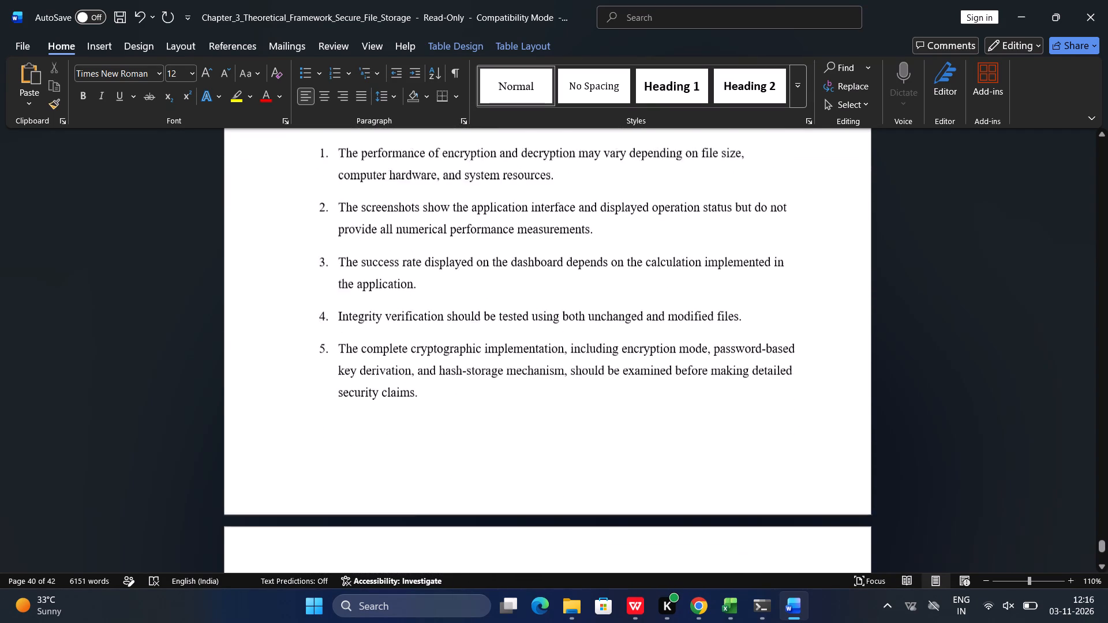
scroll(487, 388, "up", 1)
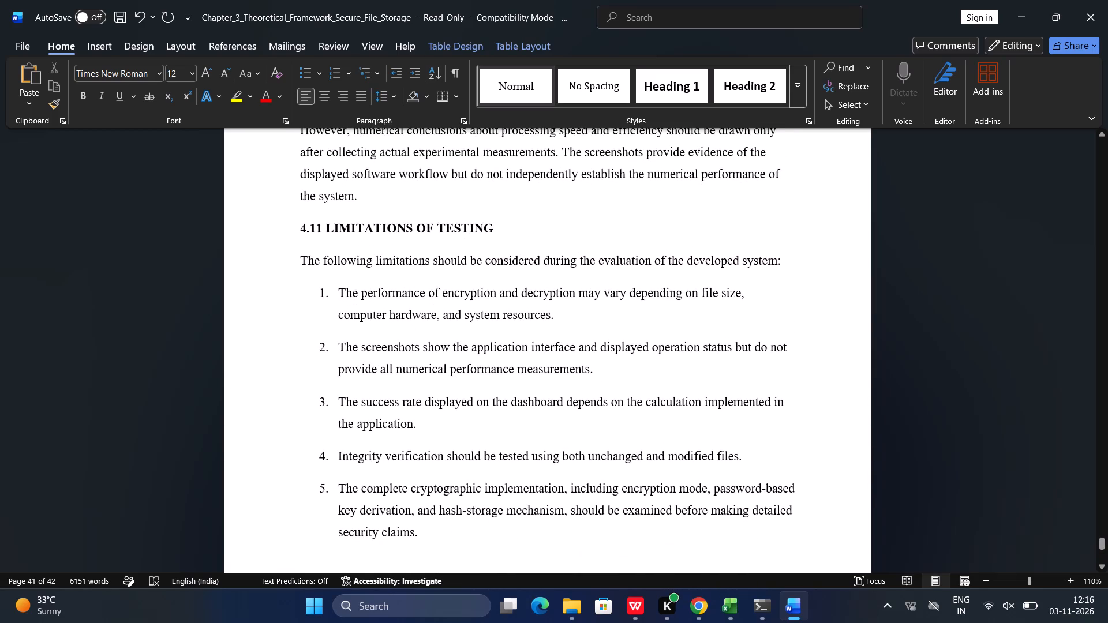
Read the end of Chapter 4, from the discussion of results through section 4.11 Limitations of Testing to section 4.12 Chapter Summary.
scroll(441, 452, "down", 5)
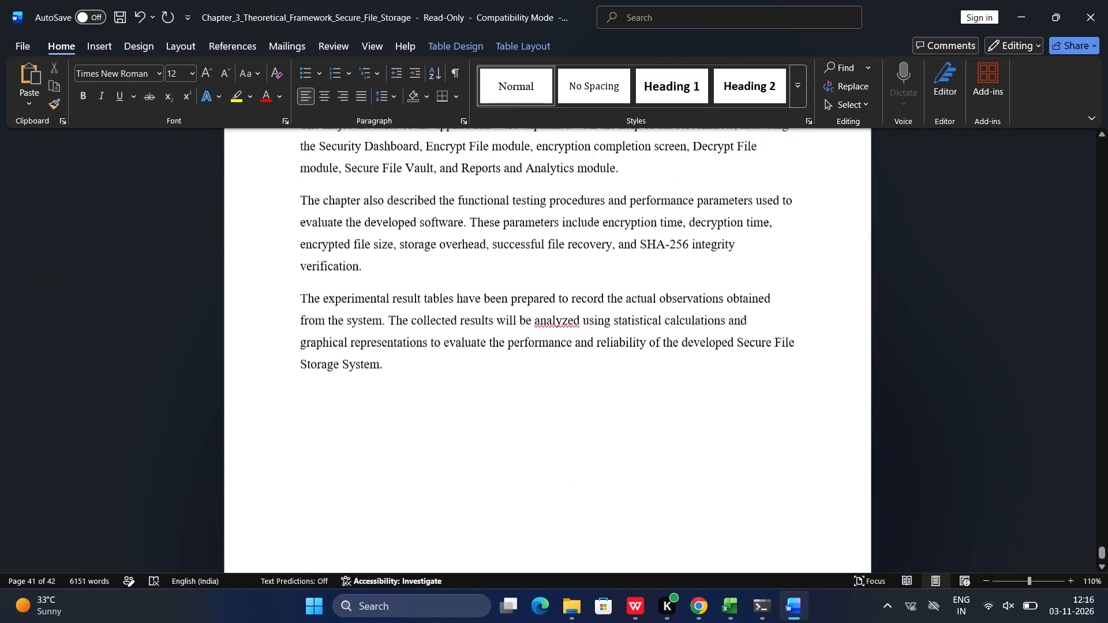
scroll(441, 452, "down", 6)
scroll(441, 452, "up", 6)
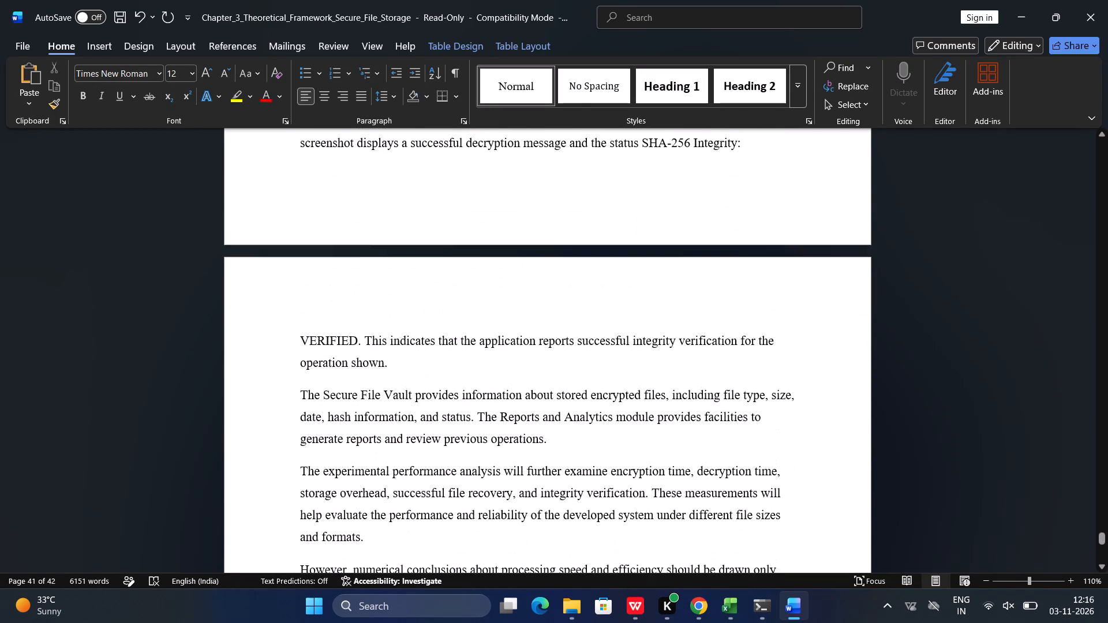
scroll(335, 419, "down", 2)
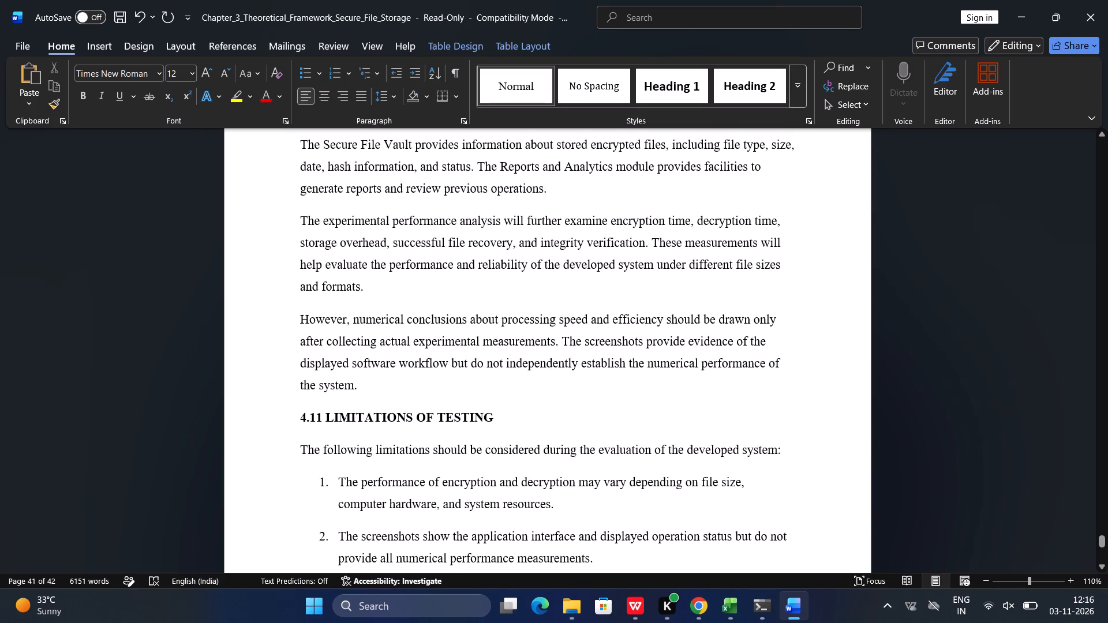
scroll(384, 486, "down", 3)
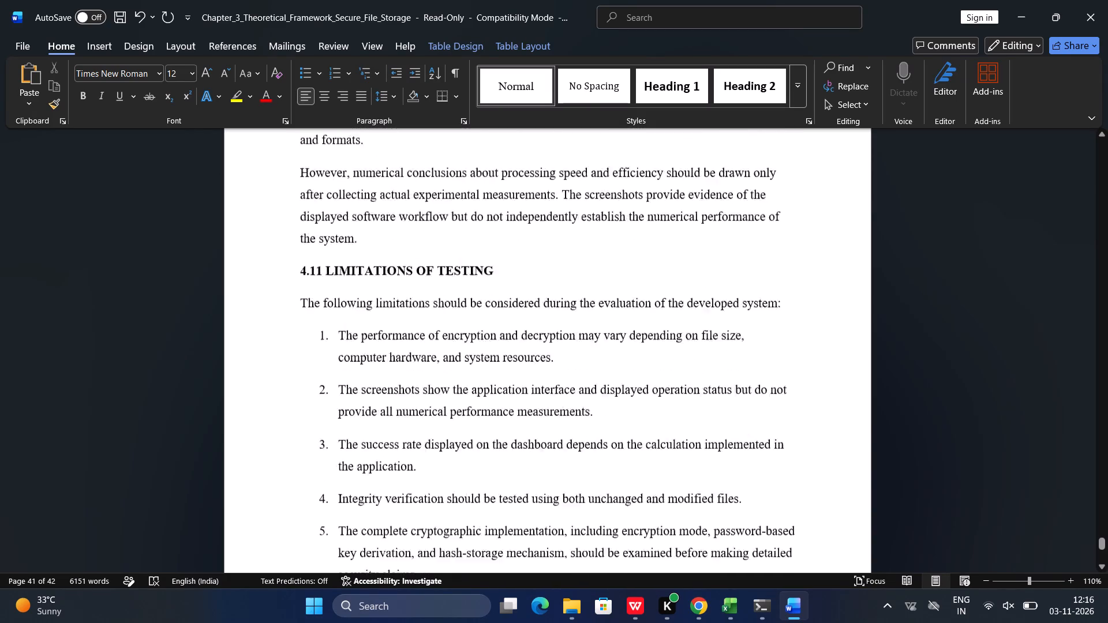
scroll(384, 486, "down", 2)
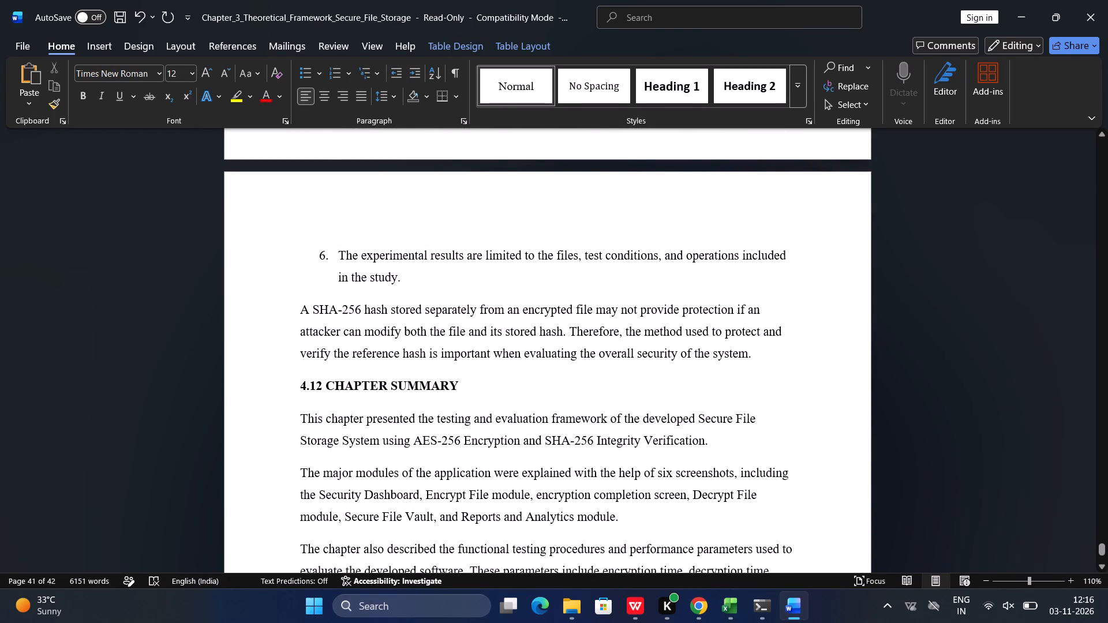
scroll(442, 466, "down", 1)
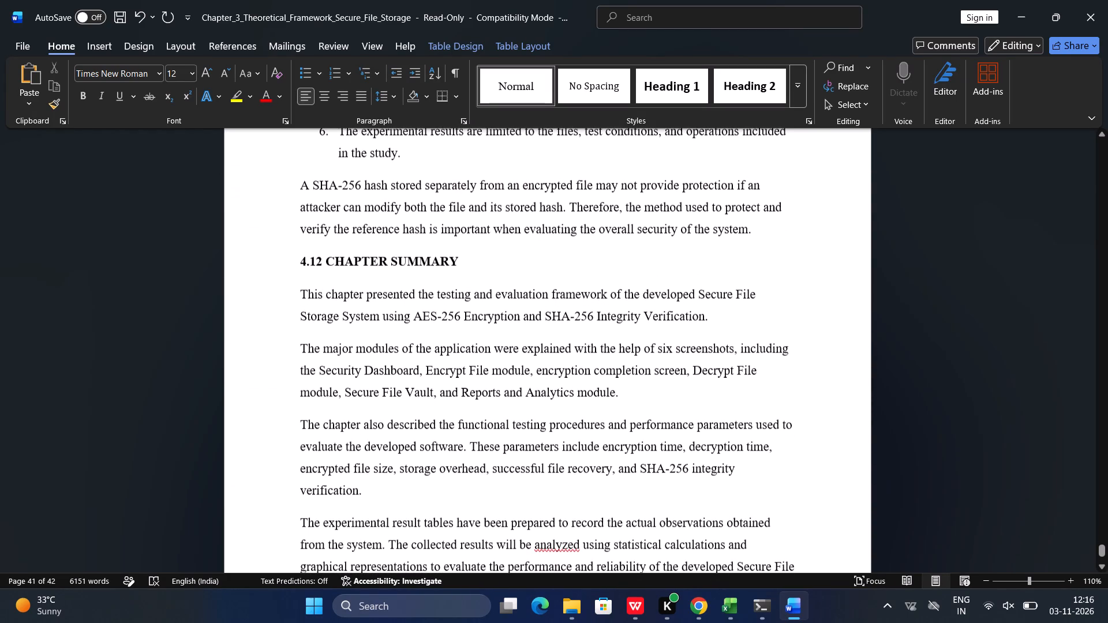
scroll(442, 466, "down", 1)
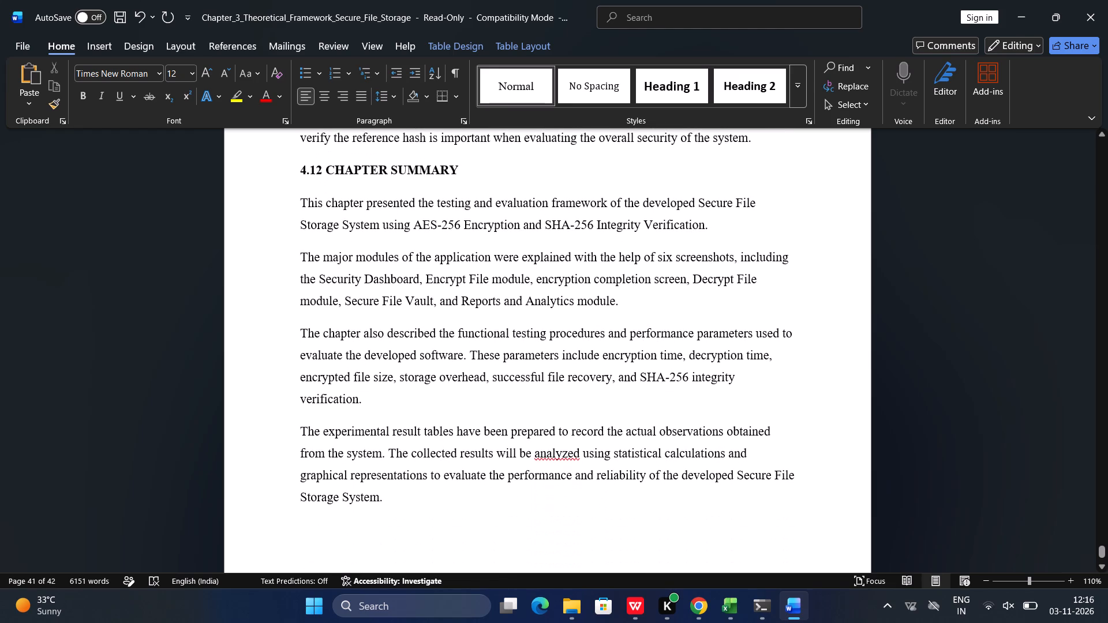
Return to the start of Chapter 4 and review section 4.2 Objectives of Testing and the module descriptions in section 4.3.
scroll(442, 466, "up", 9)
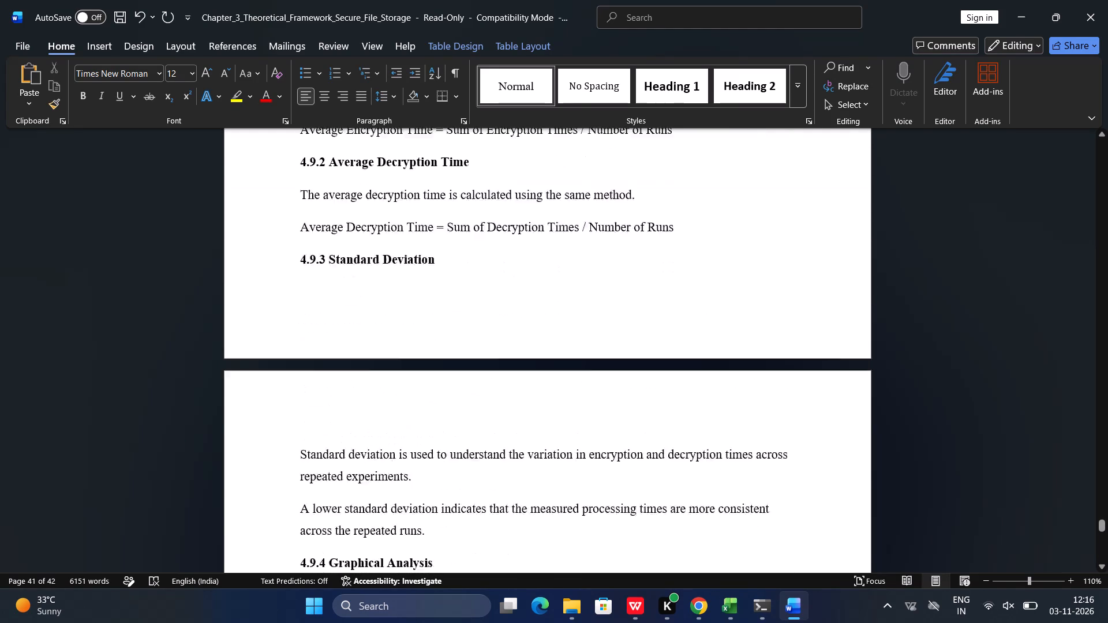
scroll(442, 466, "up", 12)
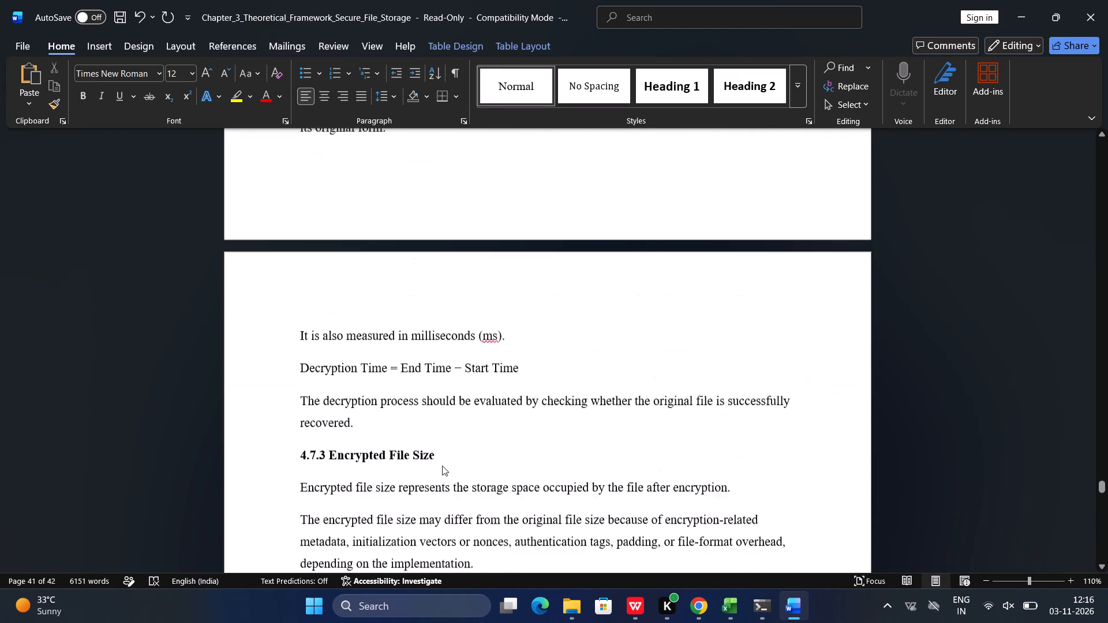
scroll(442, 466, "down", 7)
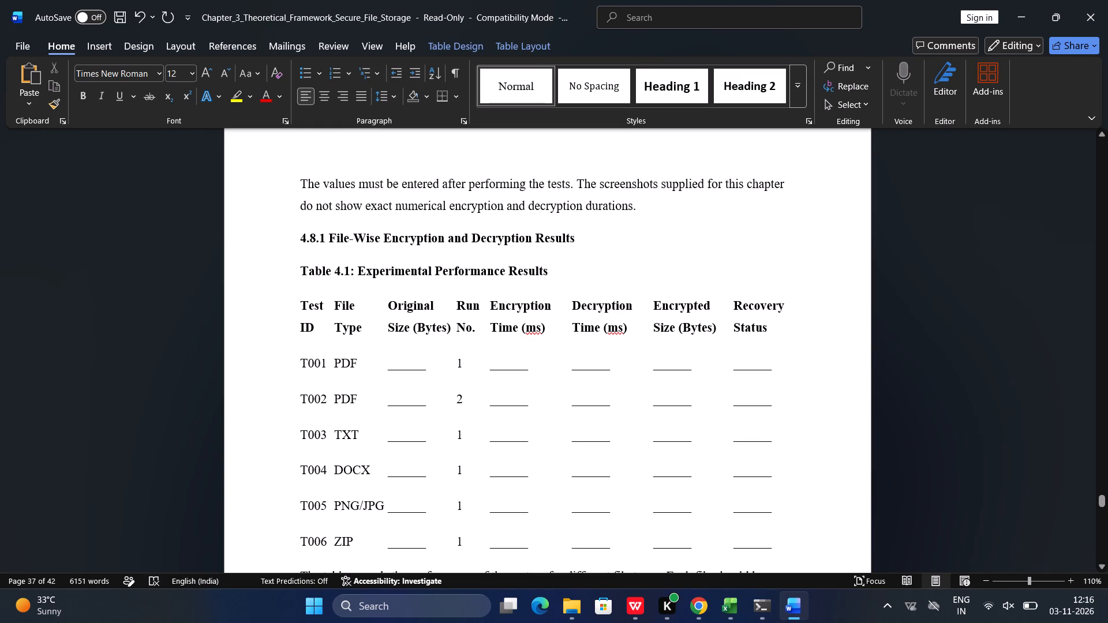
scroll(327, 371, "up", 14)
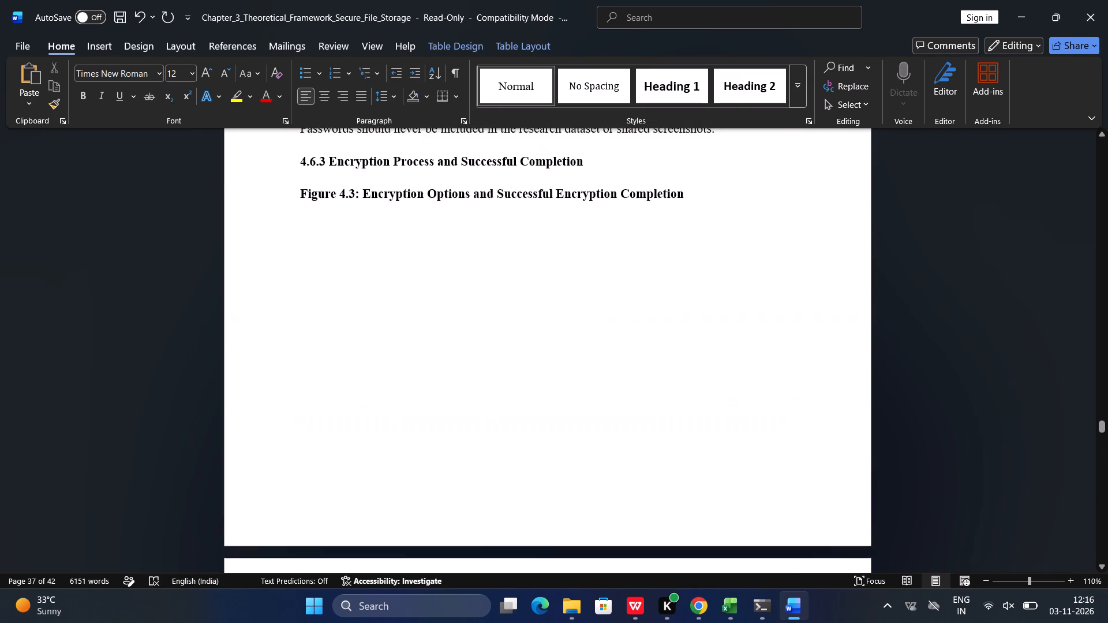
scroll(327, 371, "up", 7)
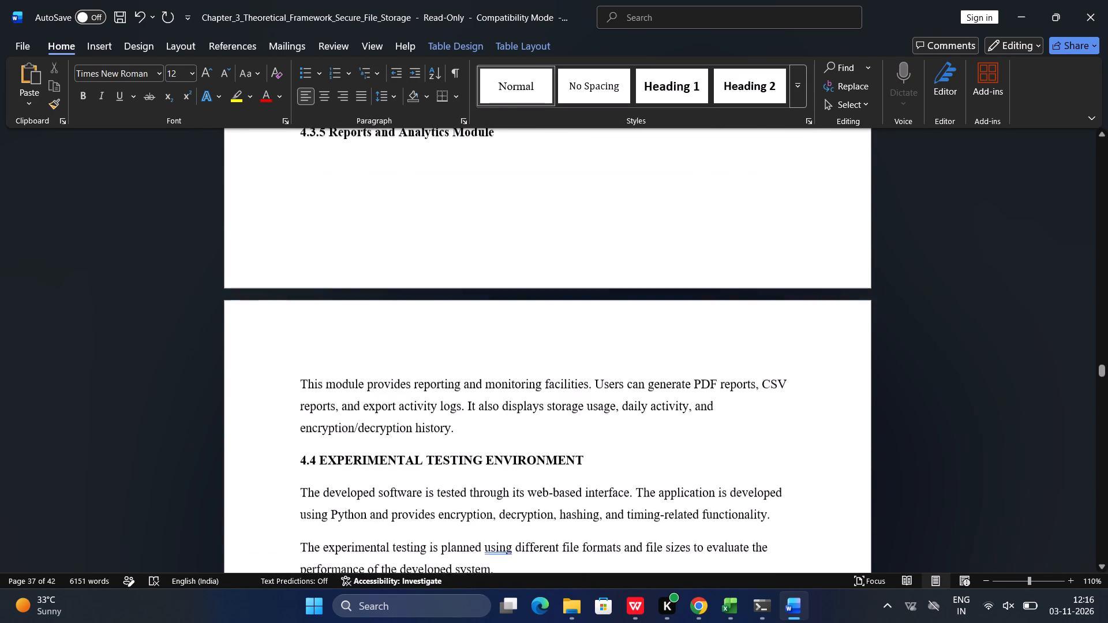
scroll(327, 371, "up", 5)
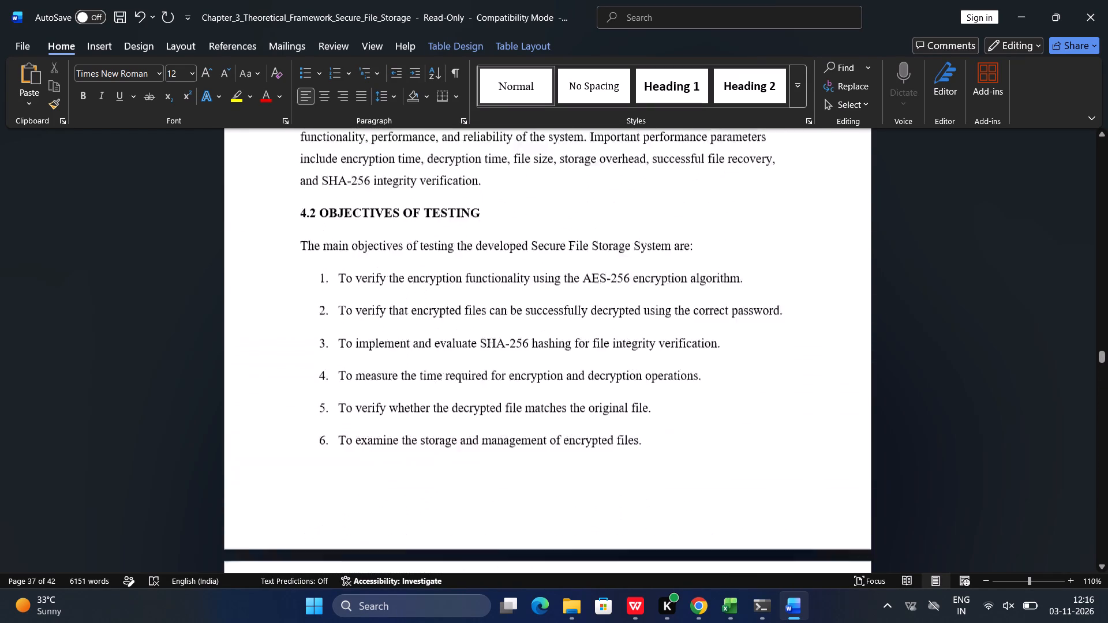
scroll(327, 371, "down", 1)
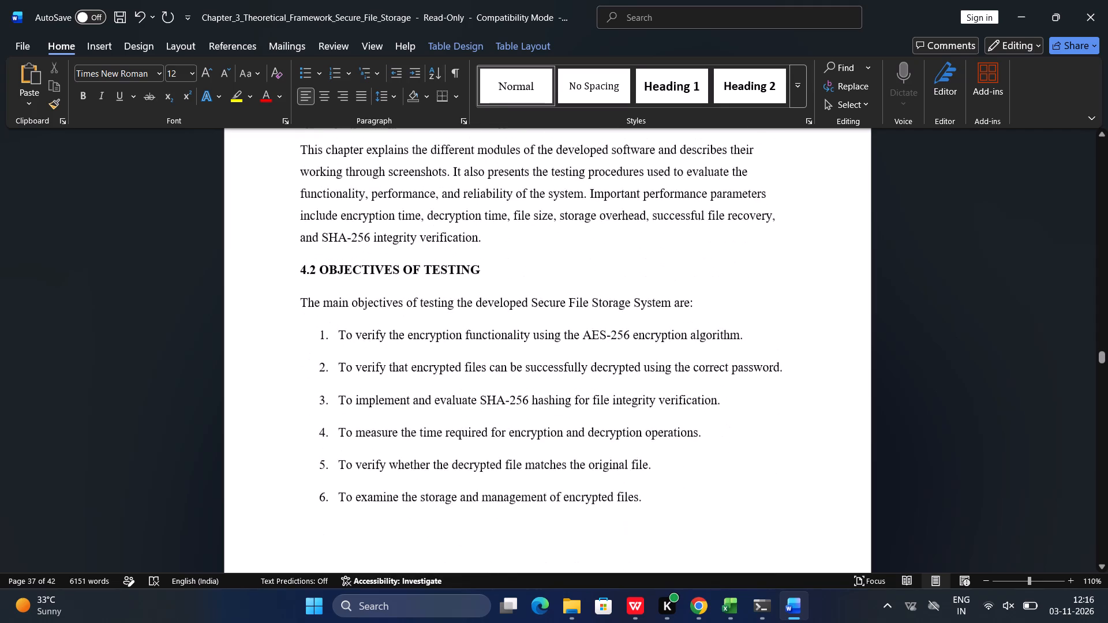
scroll(327, 371, "down", 2)
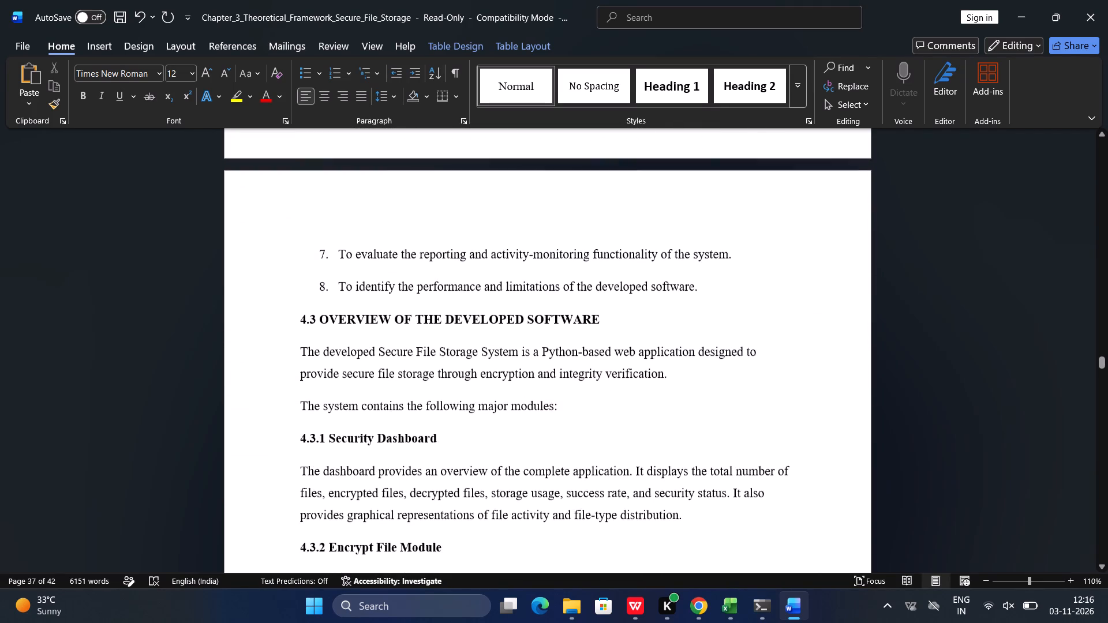
scroll(327, 371, "down", 4)
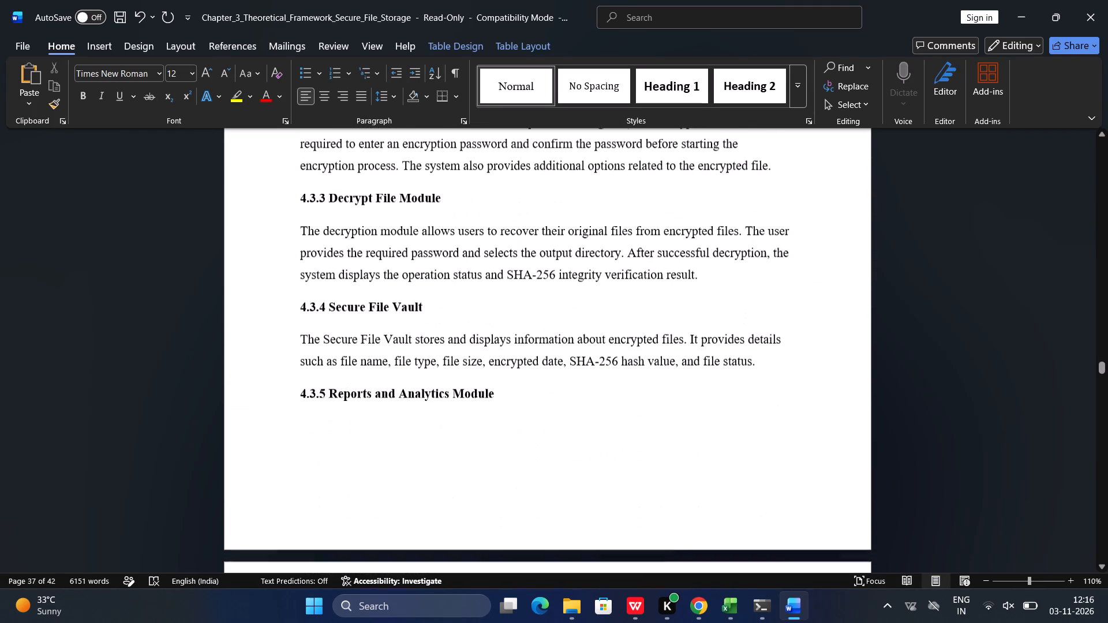
Examine the software requirements table in section 4.4.1, including the Operating System and Web Browser rows and the note below it.
scroll(327, 371, "down", 3)
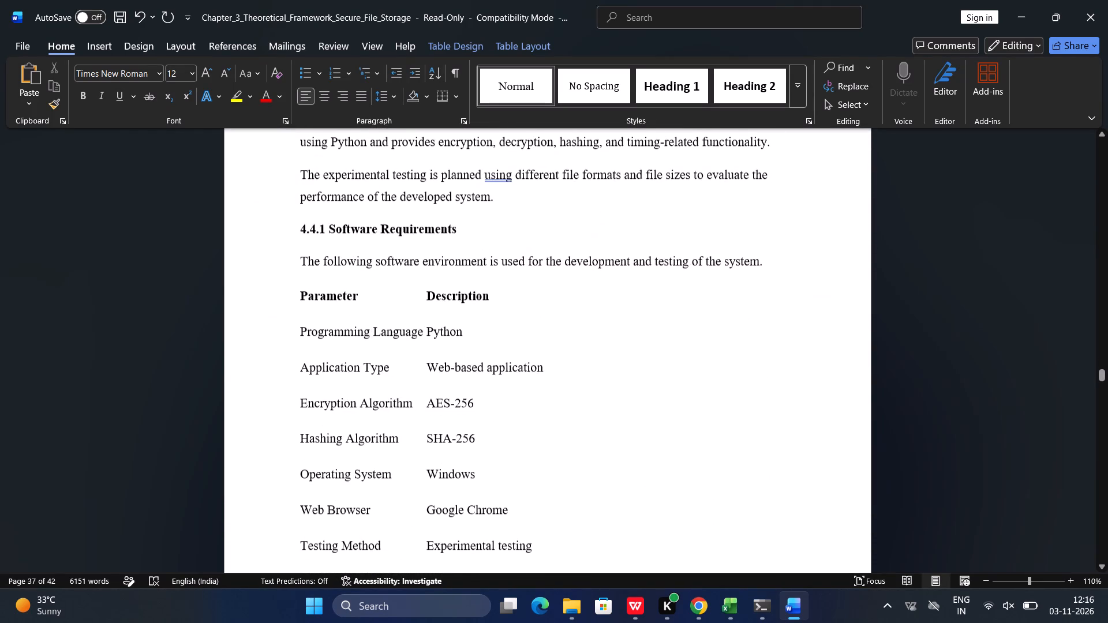
scroll(327, 371, "down", 2)
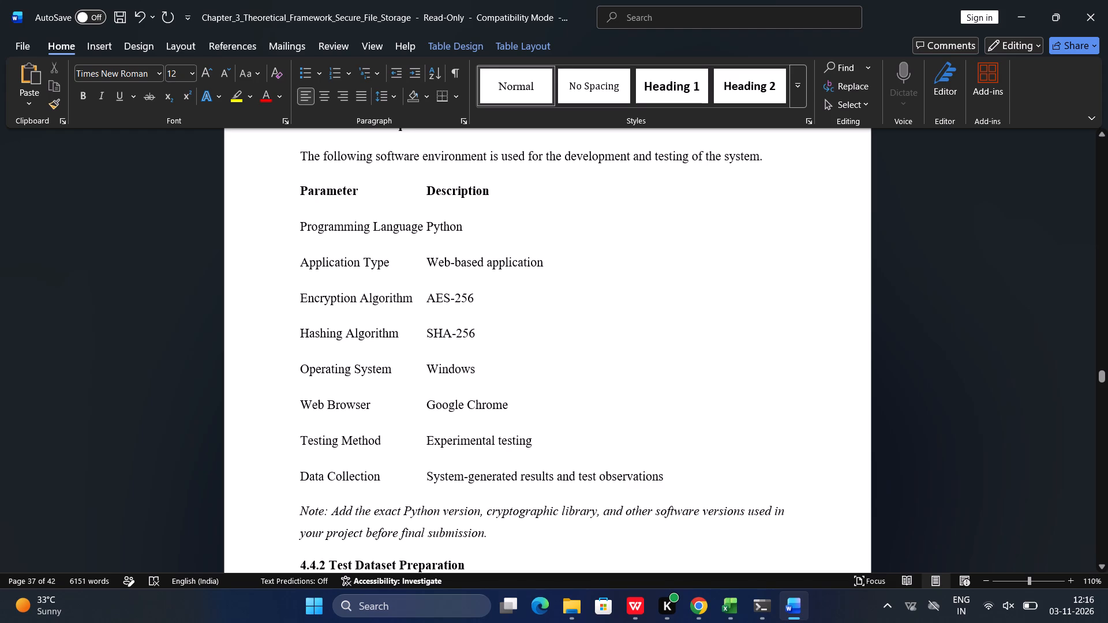
left_click_drag(327, 371, 327, 368)
left_click_drag(327, 368, 316, 351)
left_click(265, 370)
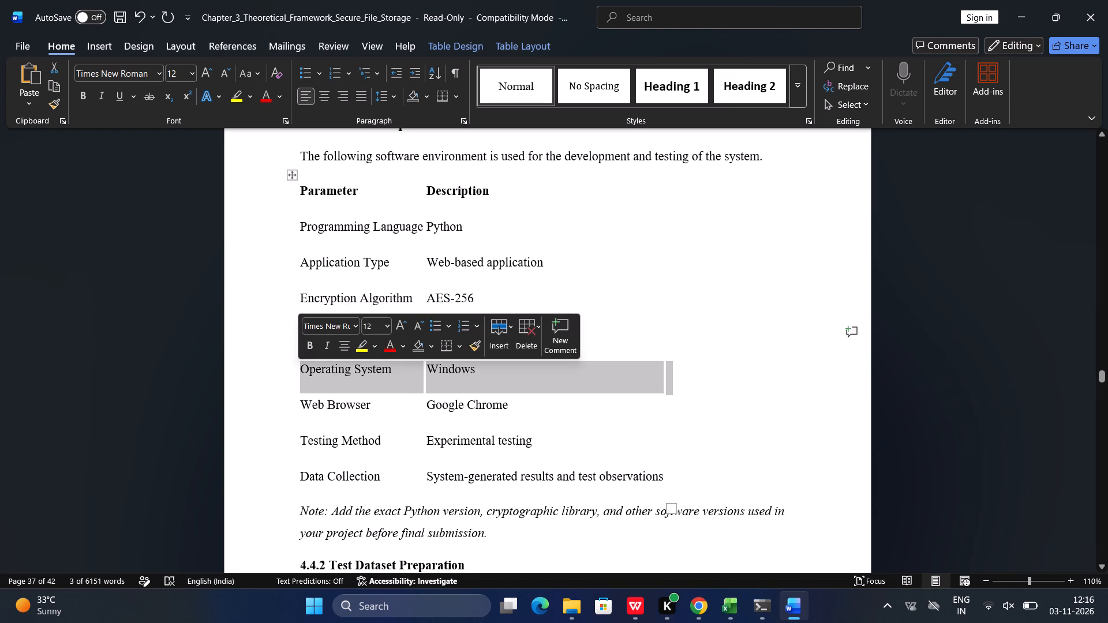
left_click(248, 425)
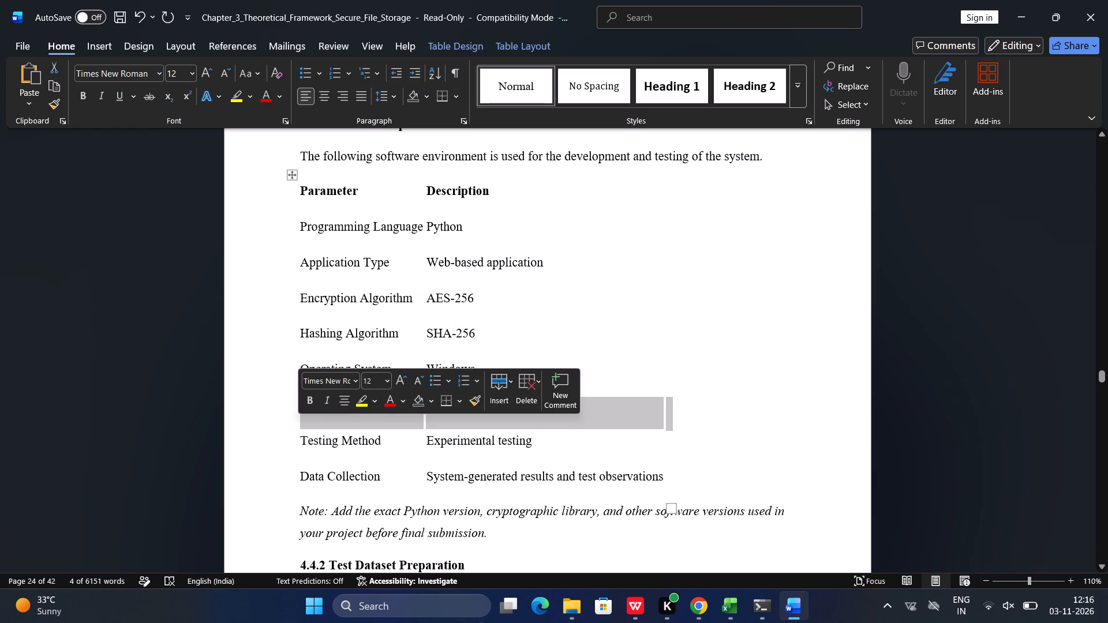
scroll(246, 420, "down", 2)
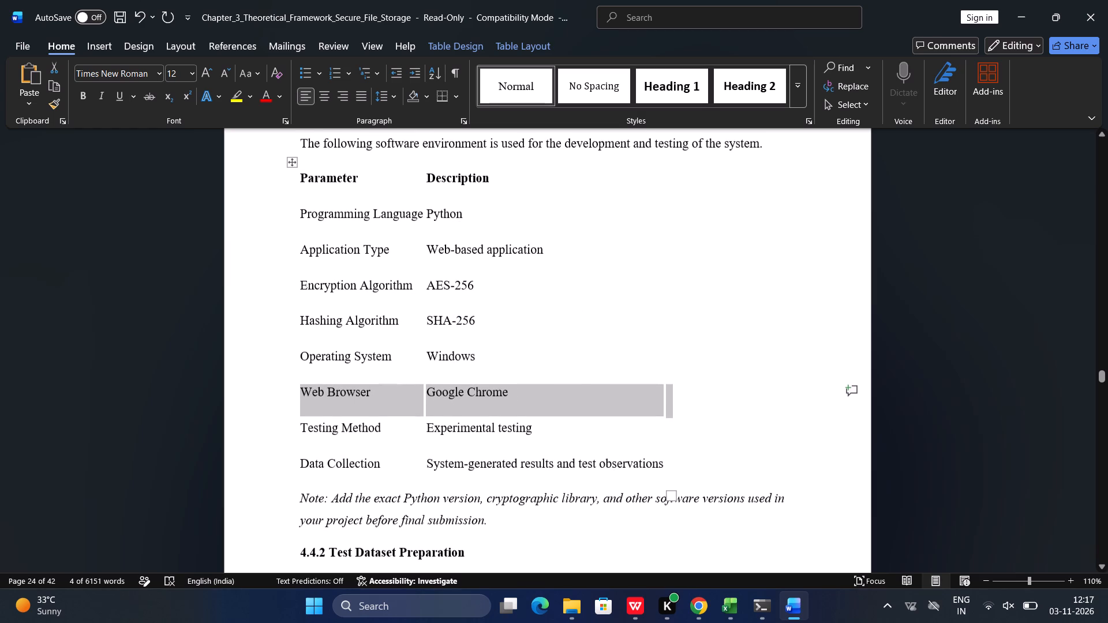
scroll(246, 420, "down", 2)
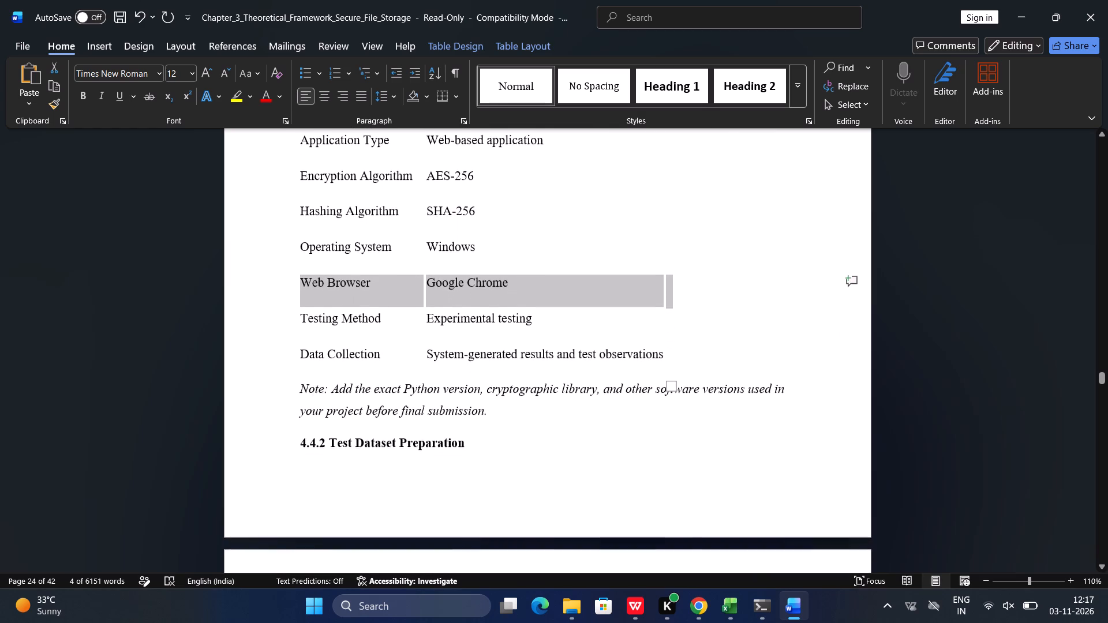
Review the test dataset preparation in section 4.4.2, the functional test cases in section 4.5 and the dashboard text in section 4.6.1.
scroll(246, 420, "down", 2)
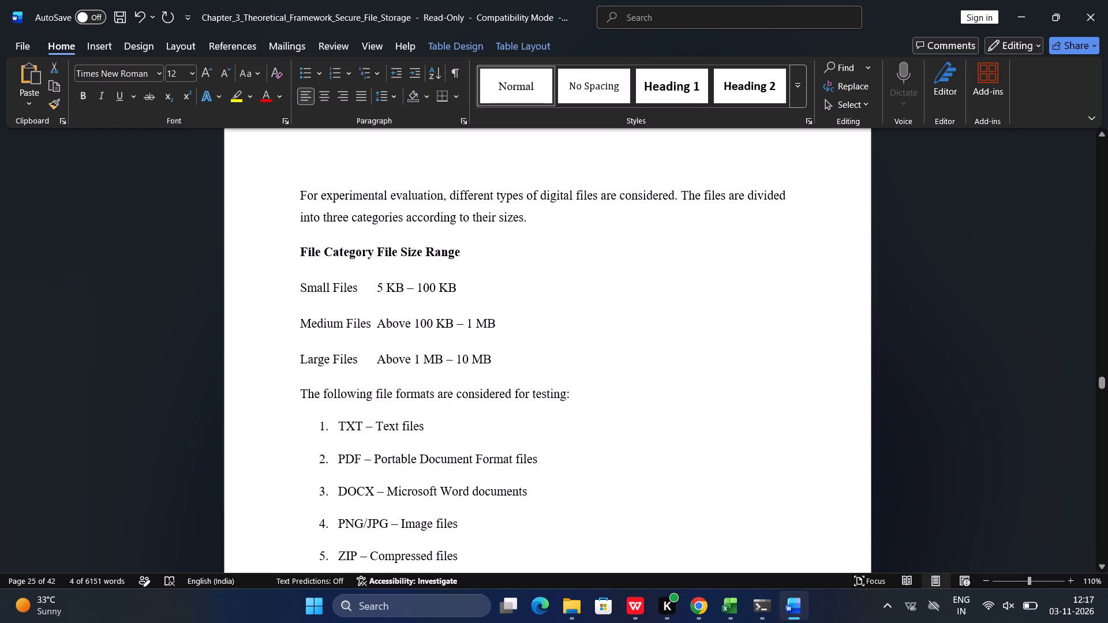
scroll(723, 357, "down", 1)
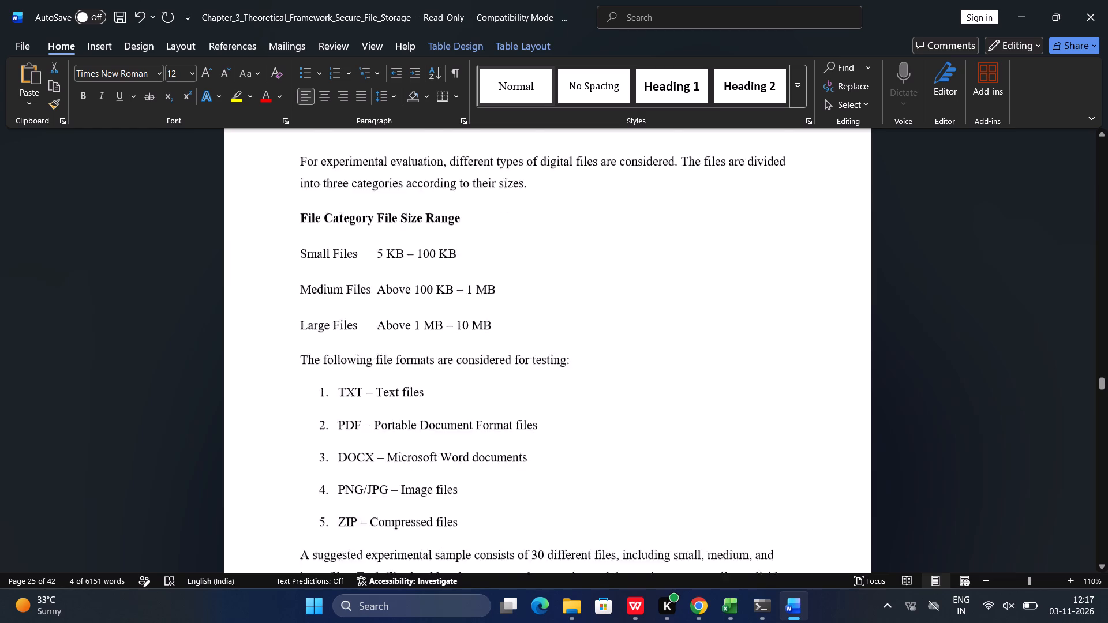
scroll(723, 357, "down", 4)
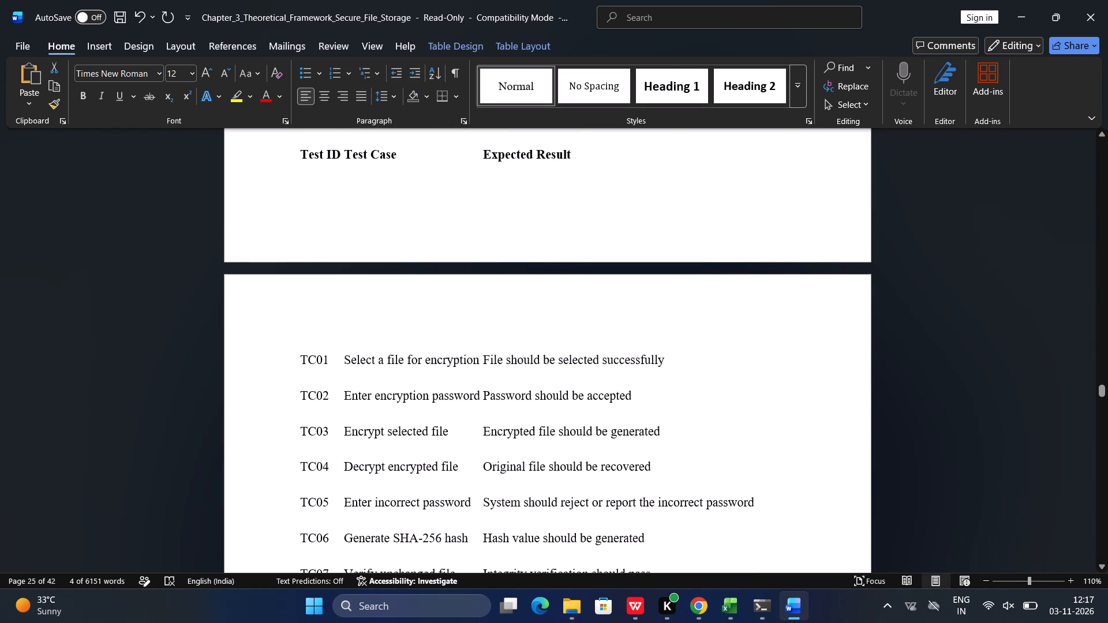
scroll(723, 357, "down", 2)
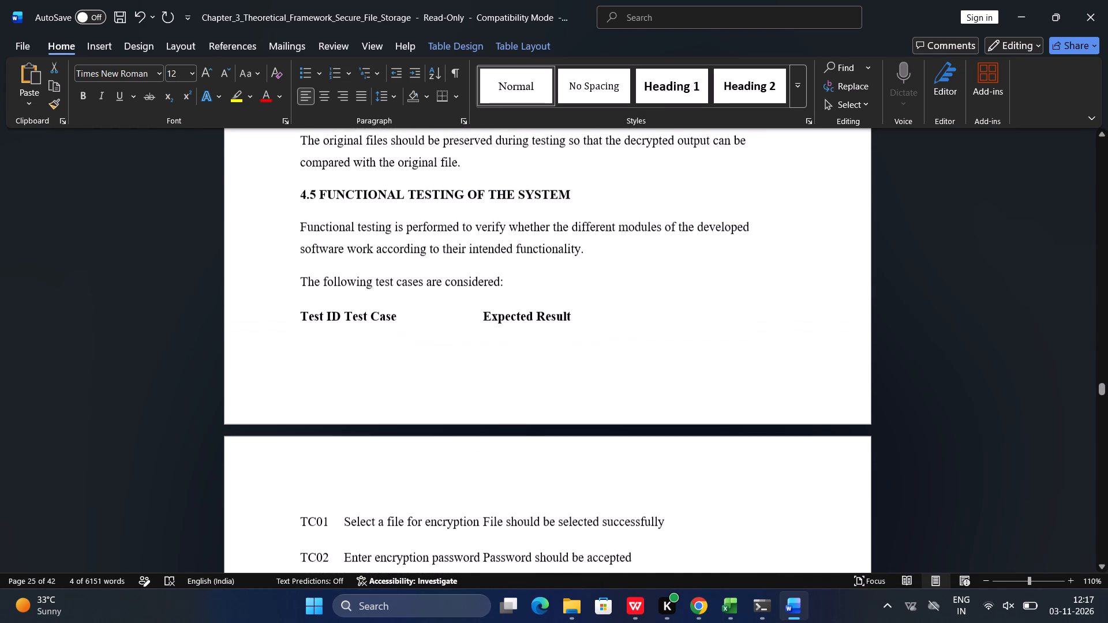
scroll(723, 357, "down", 3)
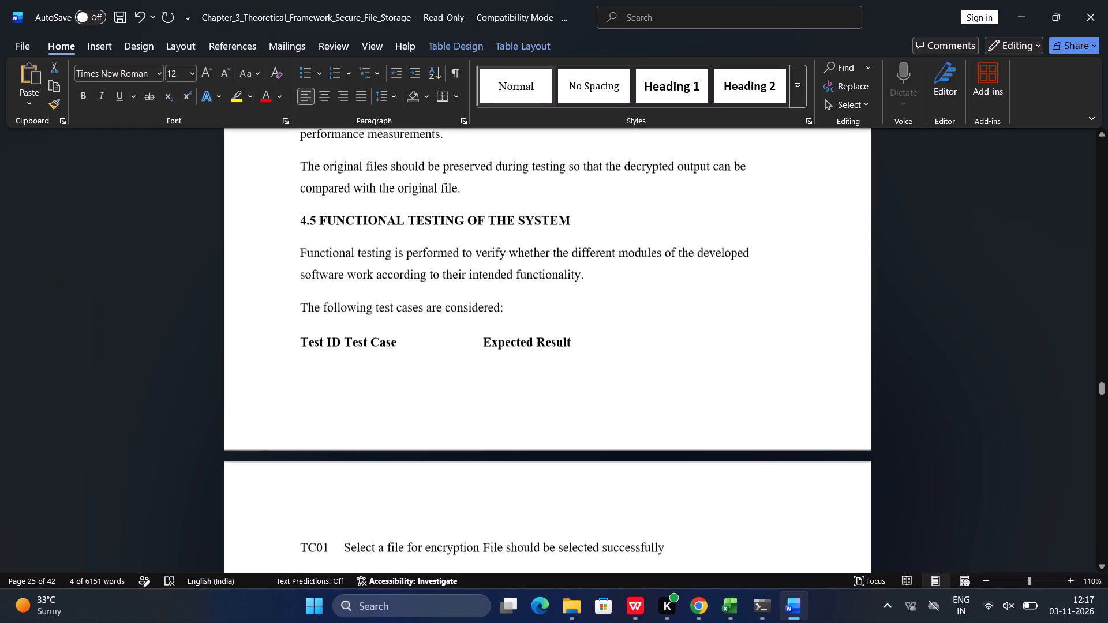
scroll(723, 357, "down", 6)
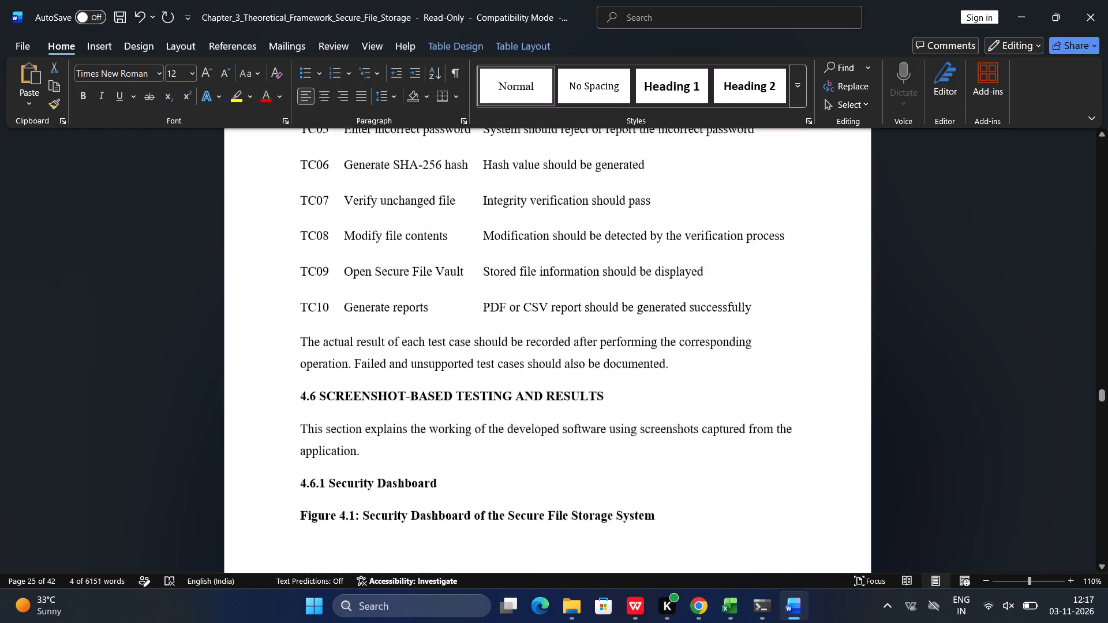
scroll(723, 357, "down", 11)
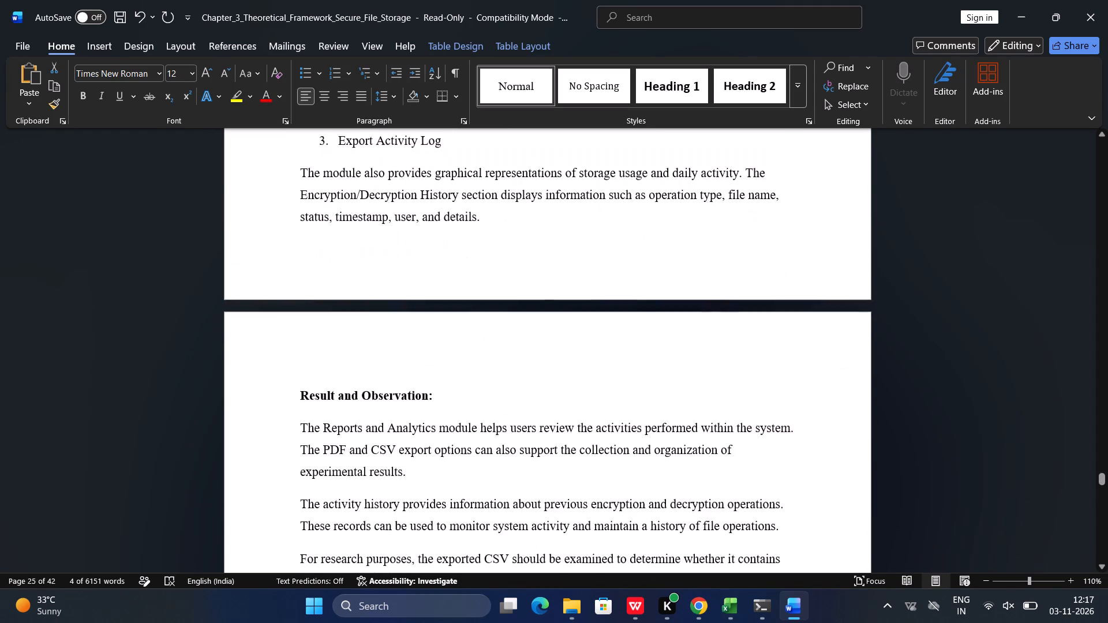
scroll(723, 357, "down", 5)
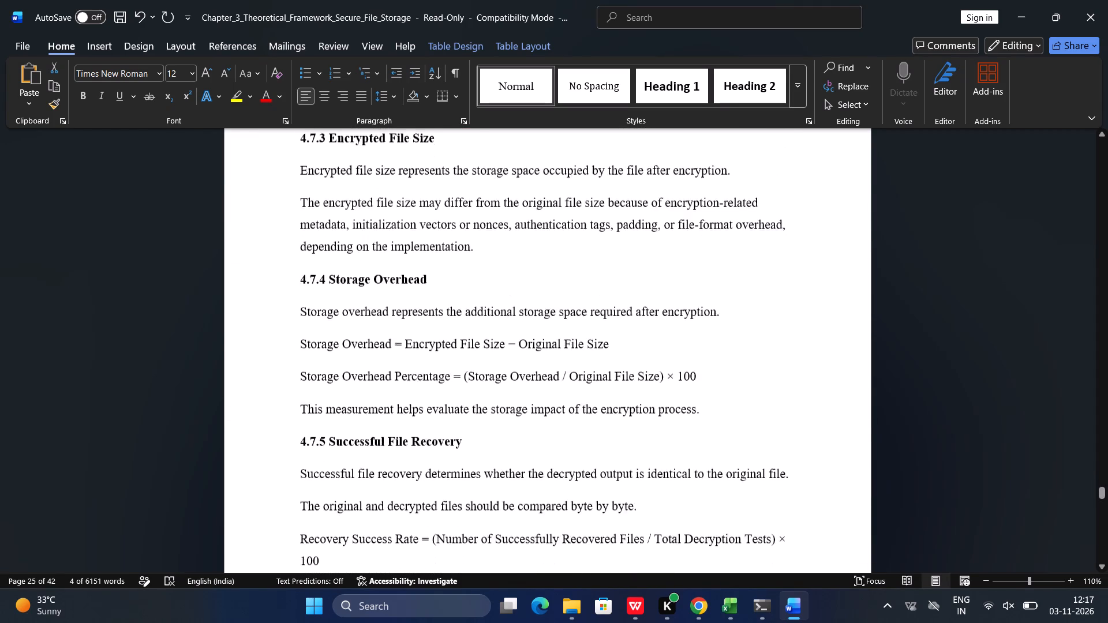
scroll(723, 357, "down", 4)
Examine Table 4.1, Experimental Performance Results, in section 4.8.1, together with the text above and below it.
scroll(723, 357, "up", 1)
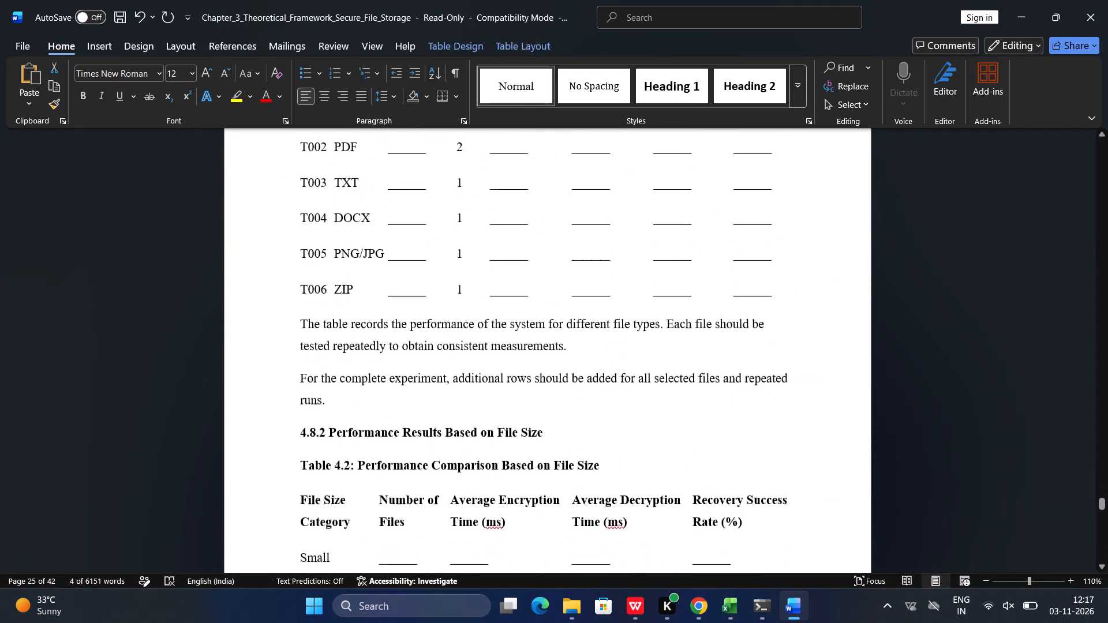
scroll(723, 357, "up", 1)
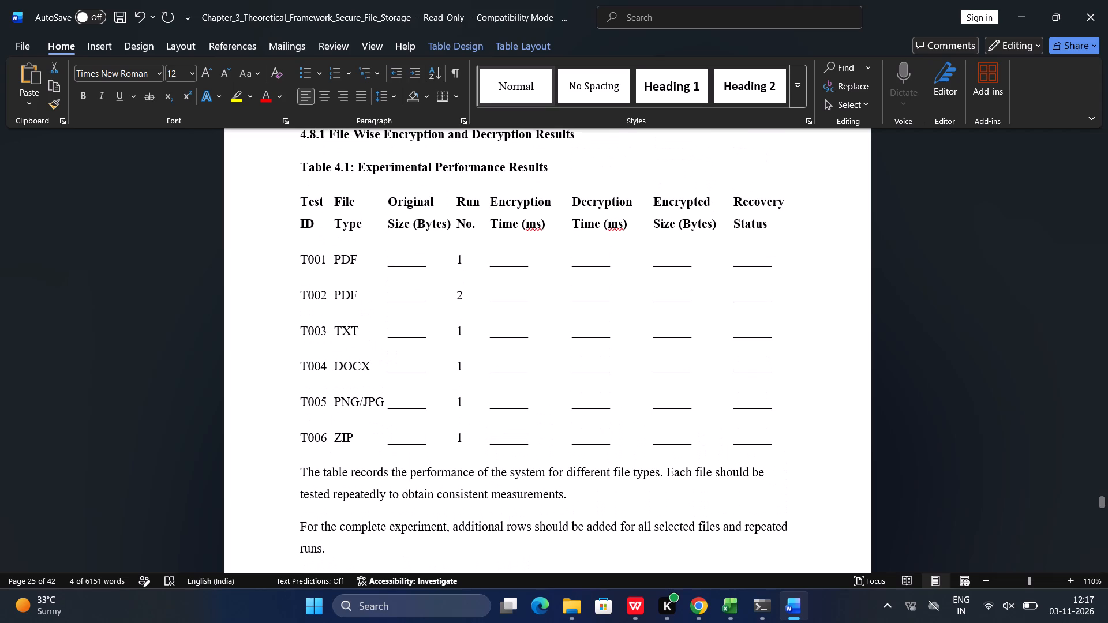
scroll(723, 357, "down", 1)
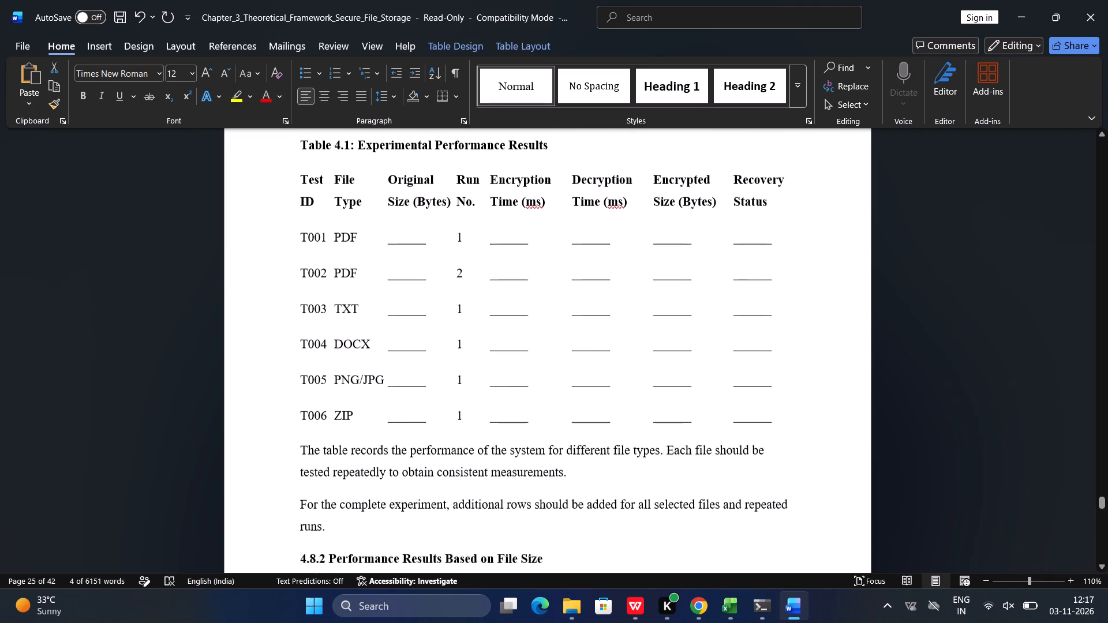
scroll(723, 357, "down", 2)
scroll(723, 357, "up", 2)
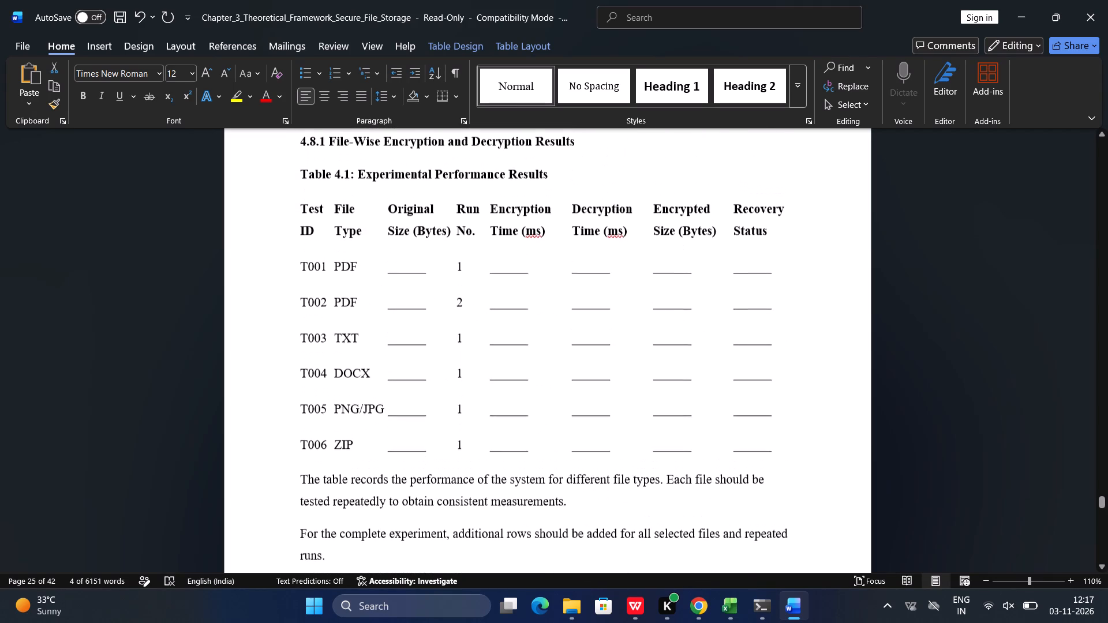
scroll(723, 357, "up", 3)
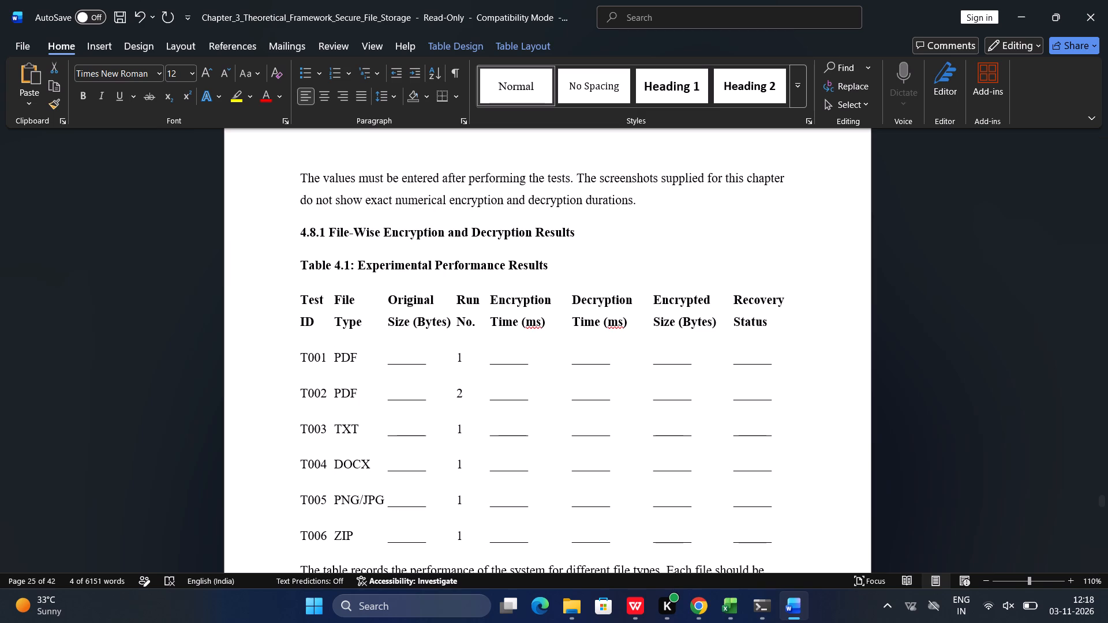
scroll(723, 357, "down", 1)
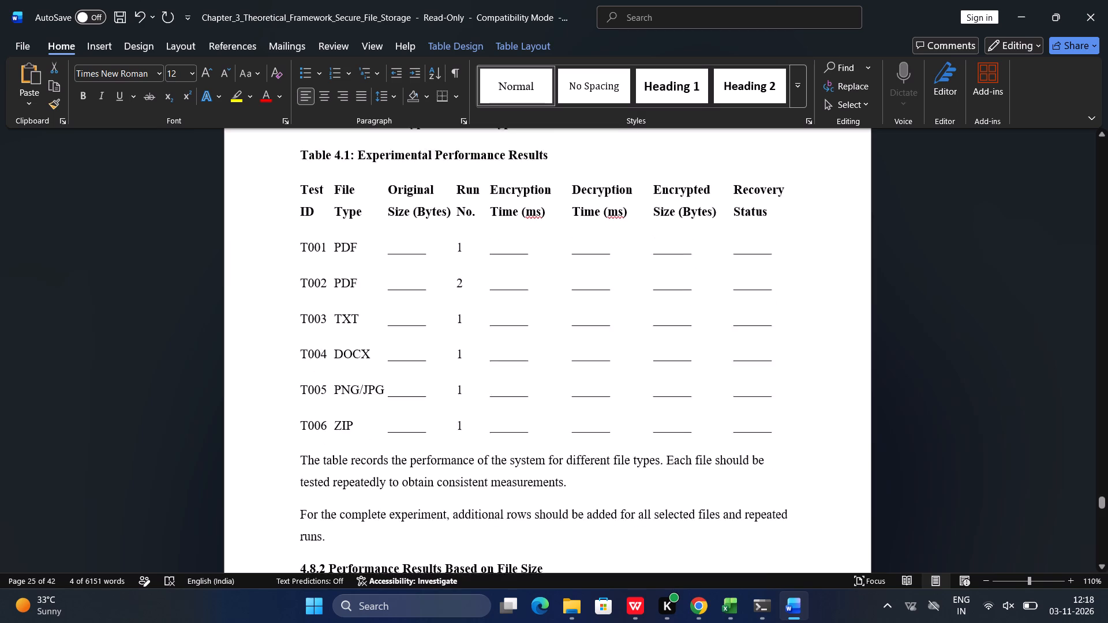
Review the remaining section 4.8 tables, from Table 4.2 on file size through integrity testing to Table 4.4, Summary of Functional Testing.
scroll(723, 357, "down", 2)
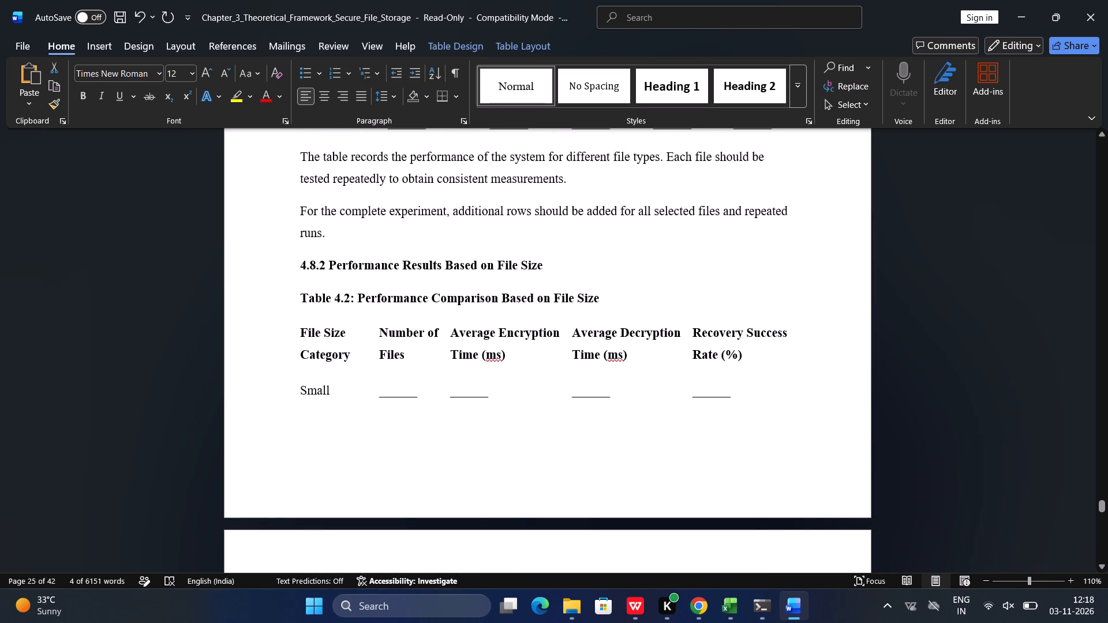
scroll(723, 357, "down", 3)
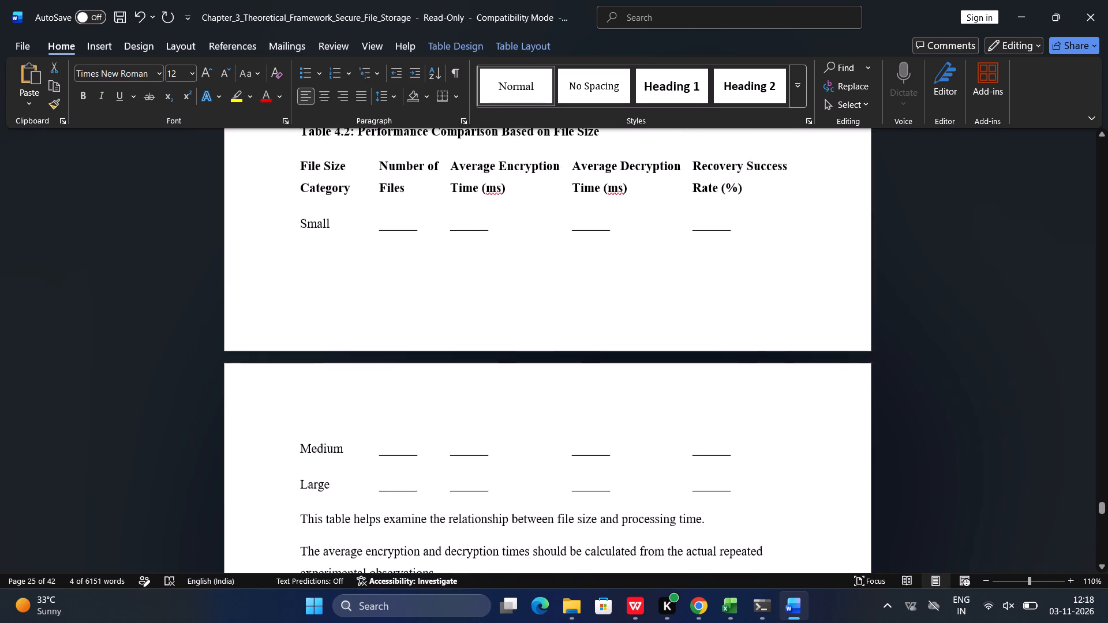
scroll(723, 357, "down", 4)
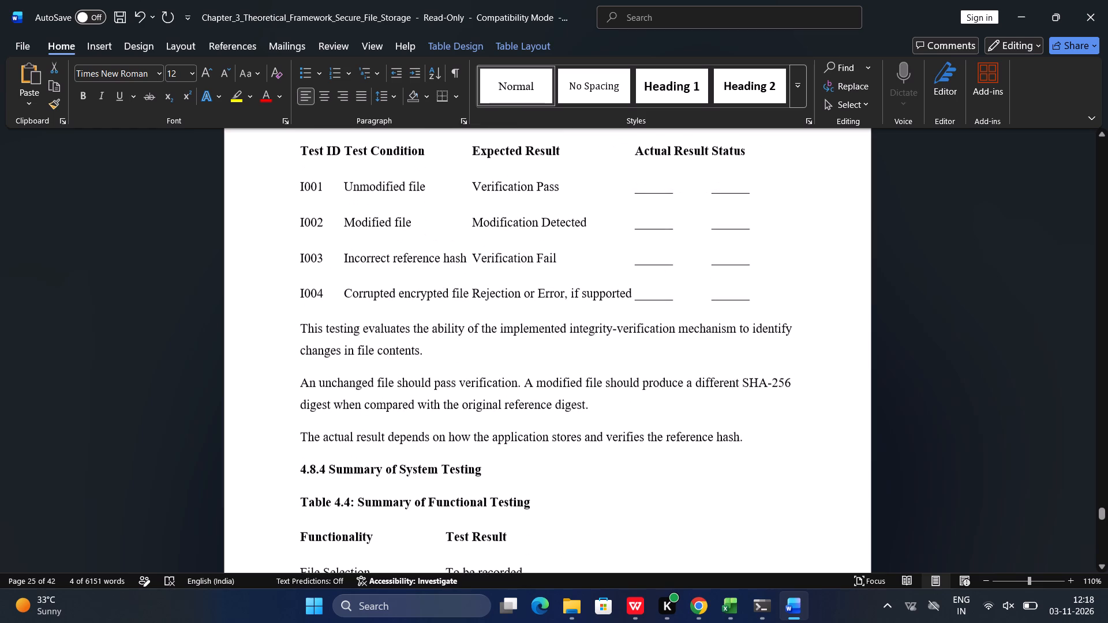
scroll(723, 357, "down", 1)
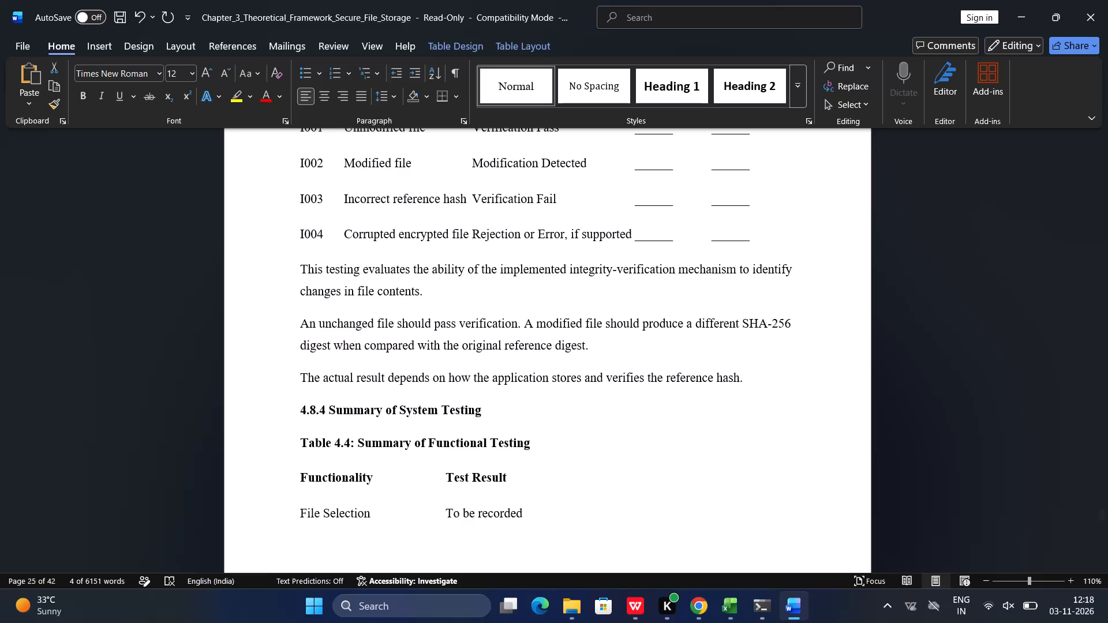
scroll(723, 357, "down", 1)
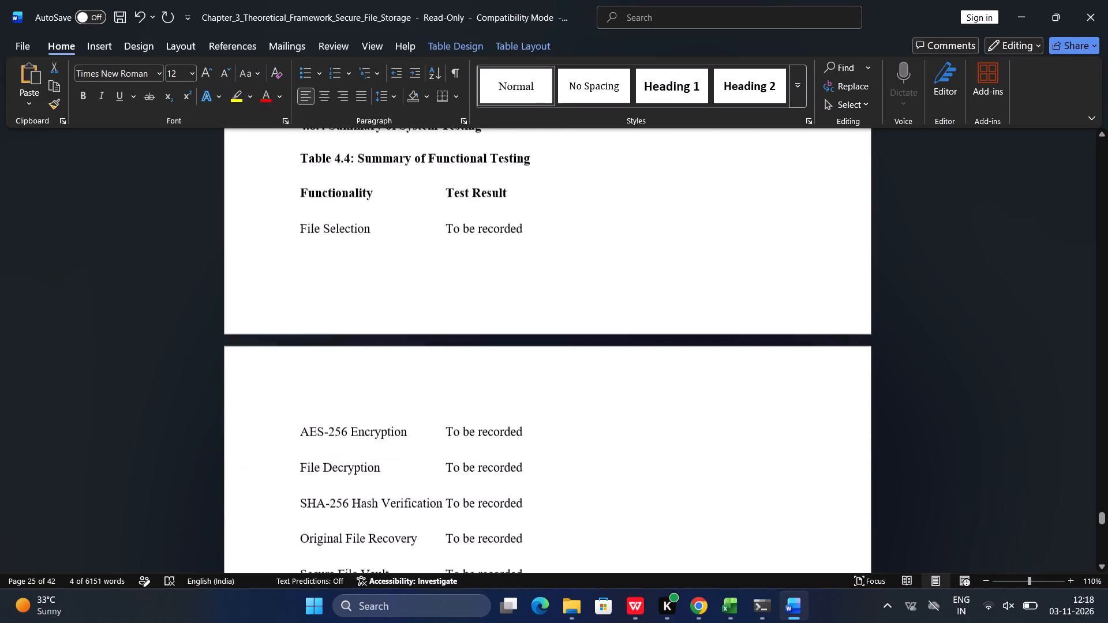
scroll(723, 357, "down", 1)
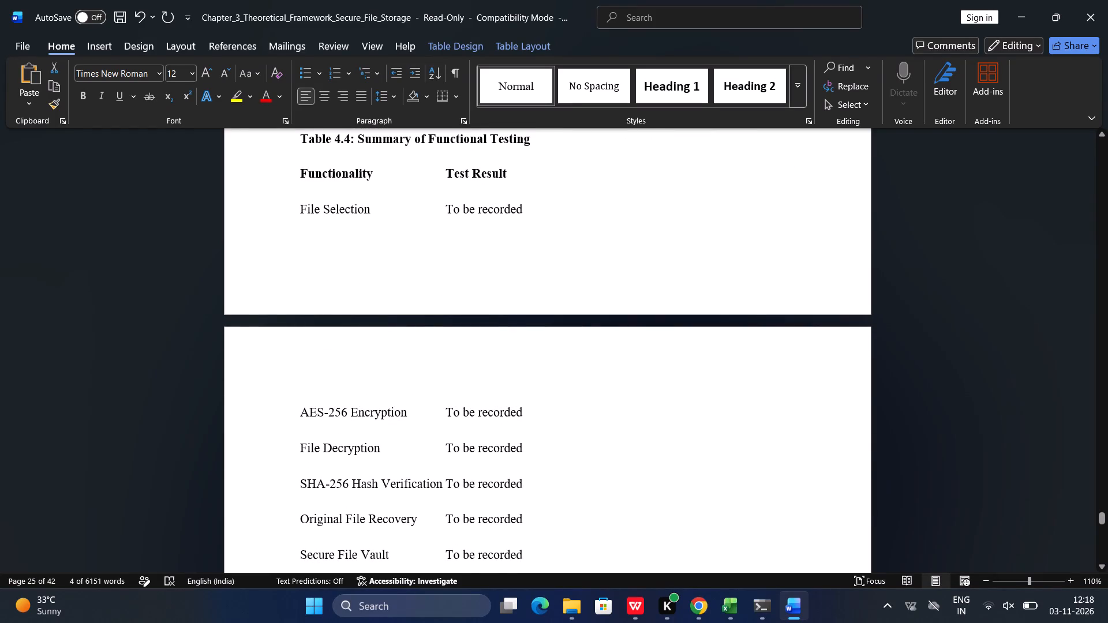
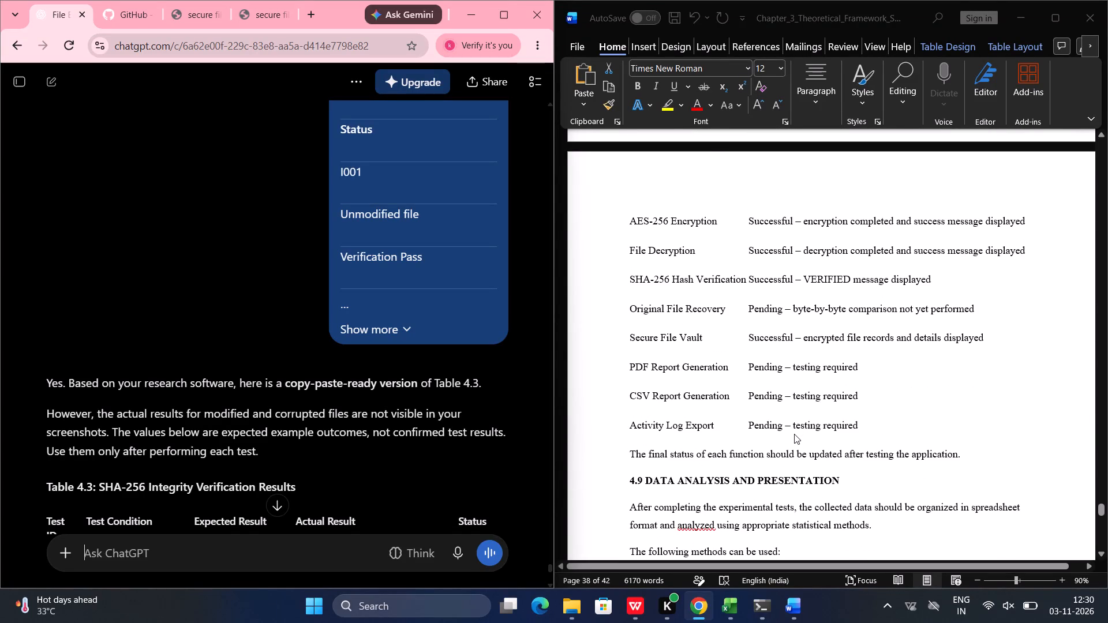
scroll(794, 434, "down", 2)
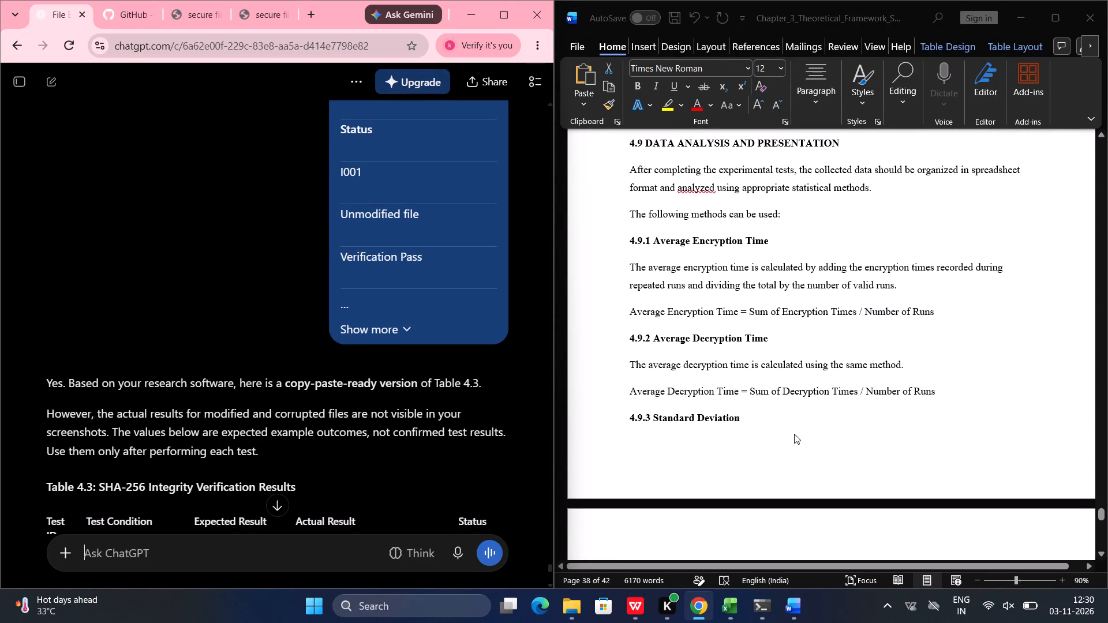
scroll(794, 434, "down", 3)
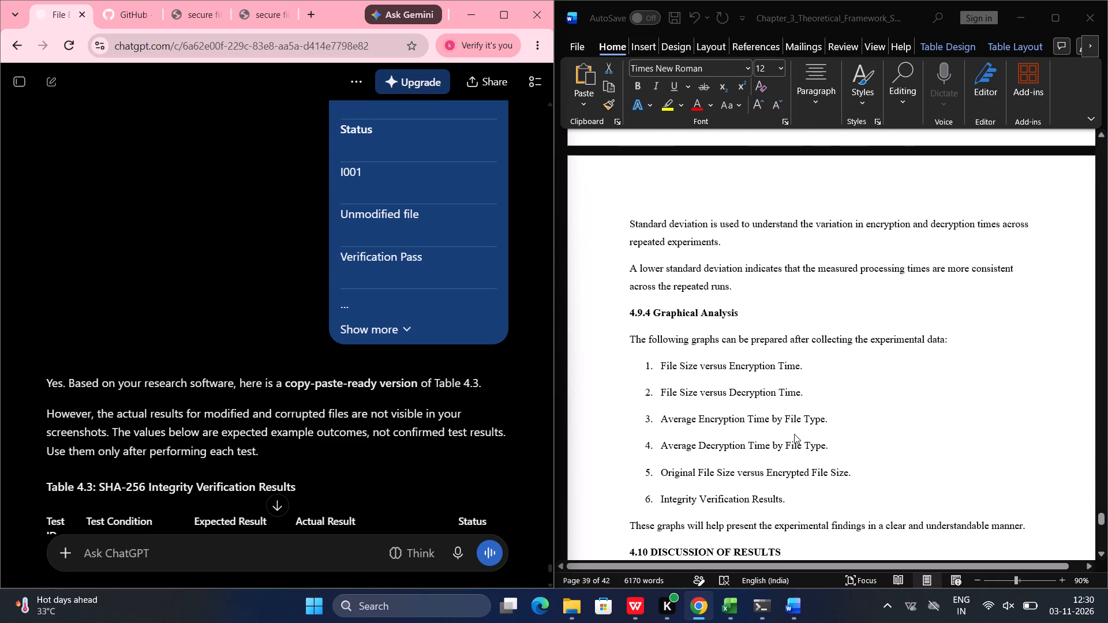
scroll(794, 434, "down", 8)
scroll(794, 434, "up", 1)
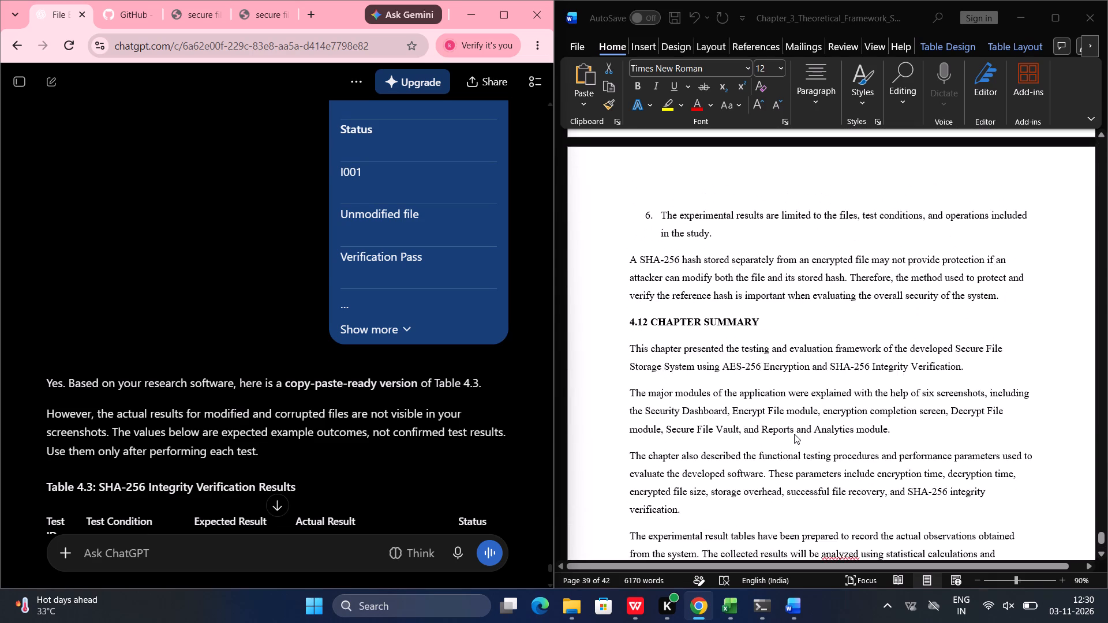
scroll(794, 434, "up", 1)
scroll(794, 434, "down", 5)
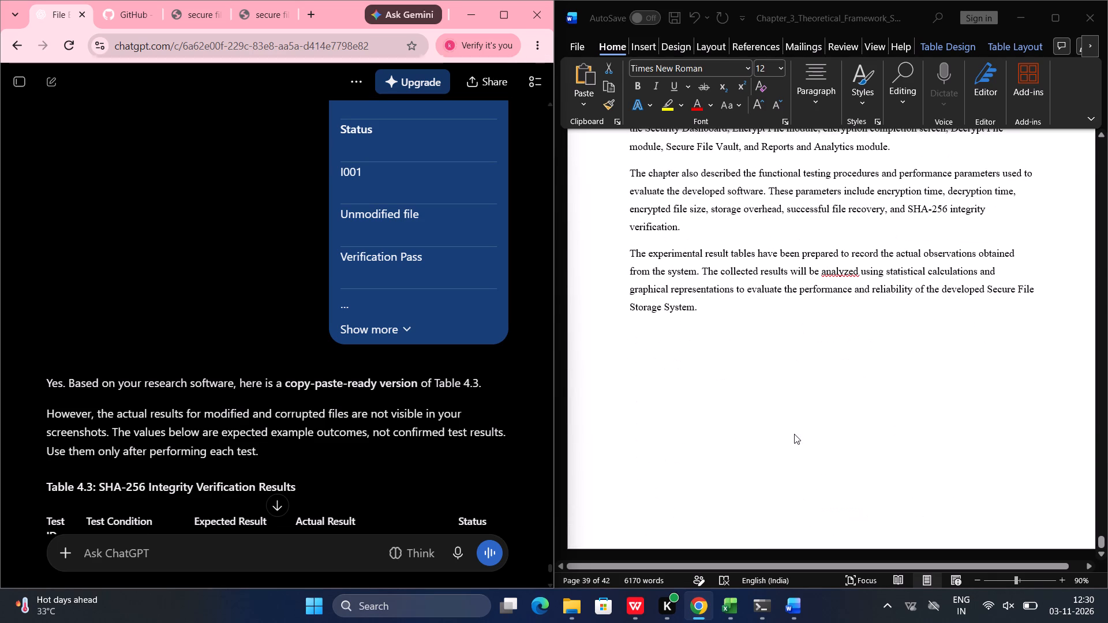
scroll(794, 434, "down", 4)
scroll(794, 434, "up", 16)
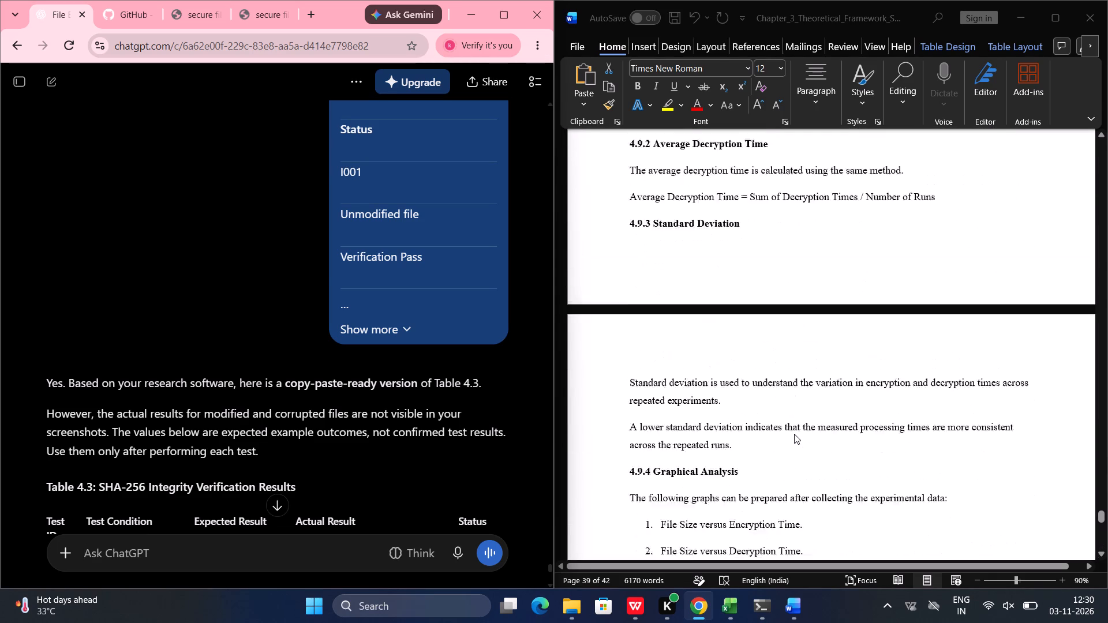
scroll(794, 434, "up", 20)
scroll(794, 434, "up", 8)
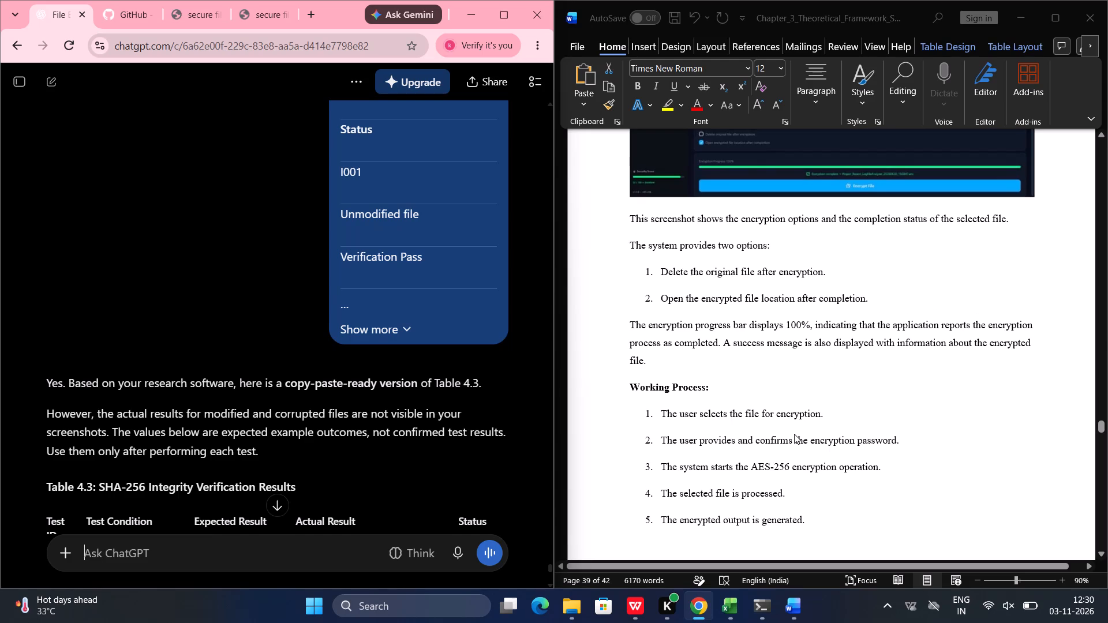
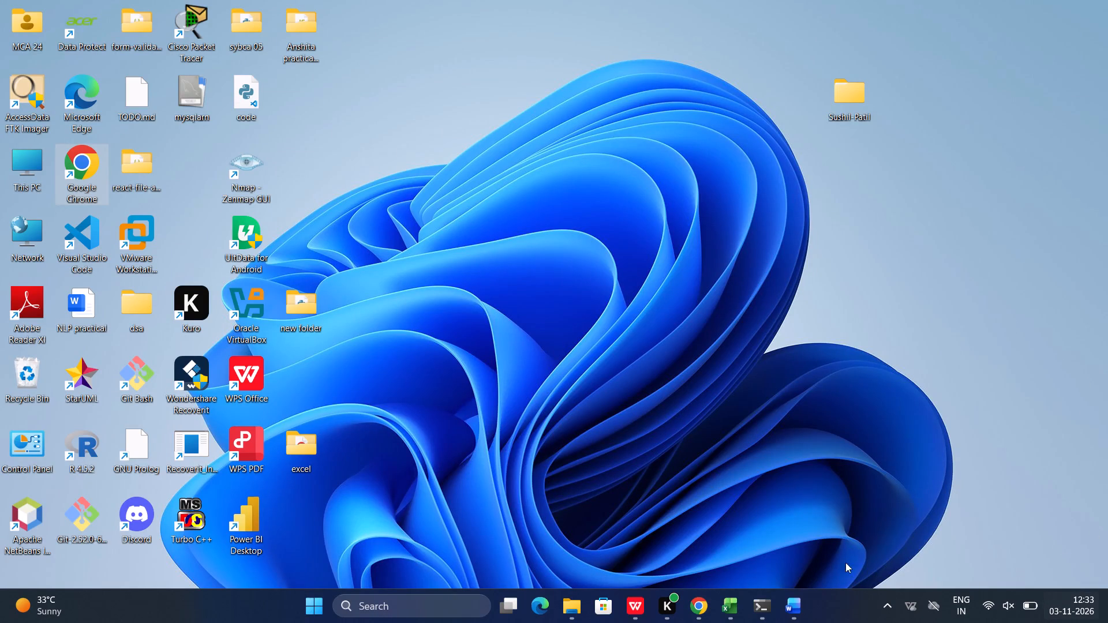
left_click(792, 604)
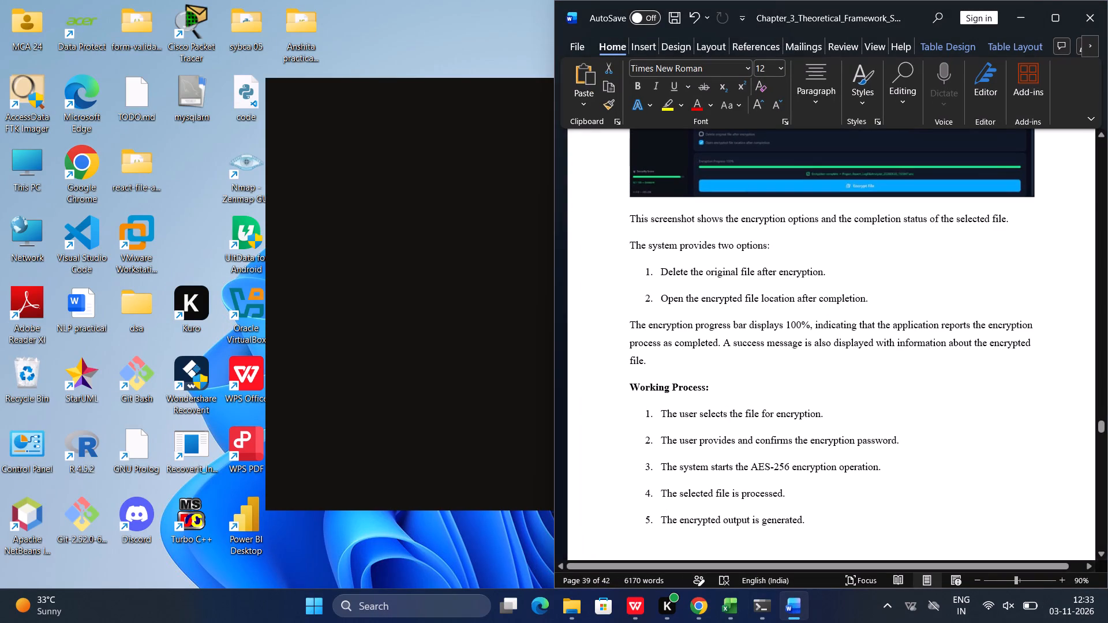
left_click(1068, 20)
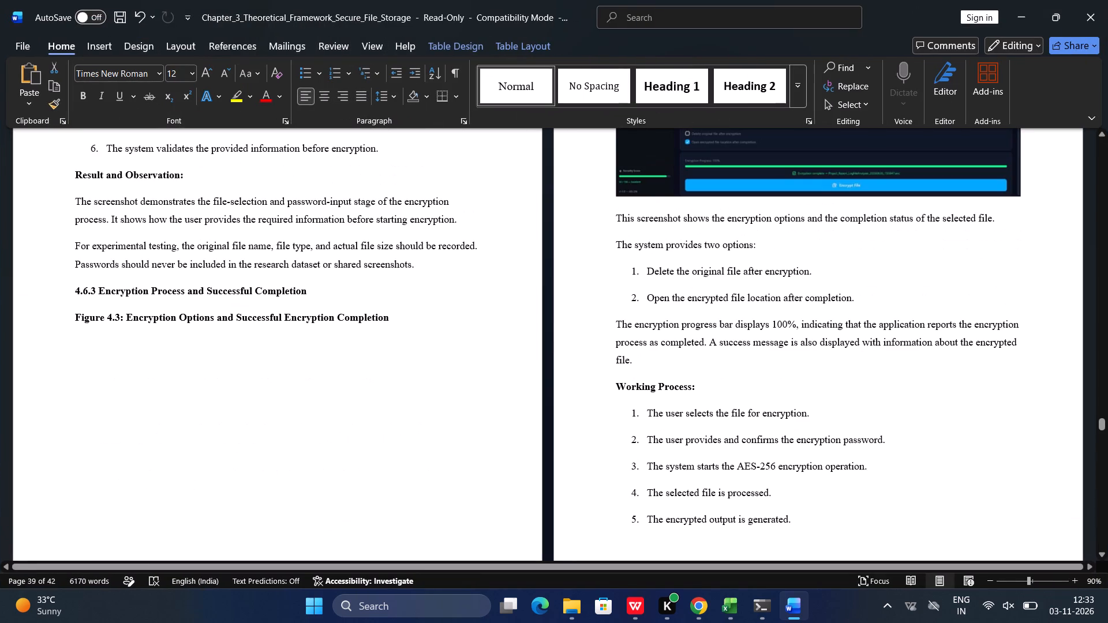
scroll(758, 385, "up", 2, "ctrl")
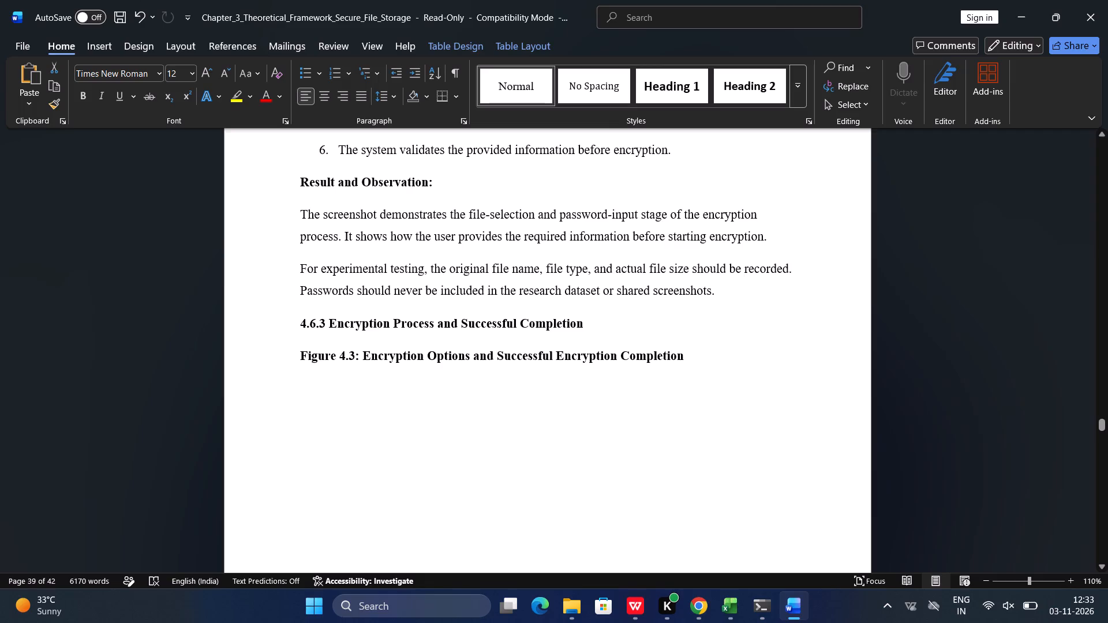
scroll(759, 371, "down", 5)
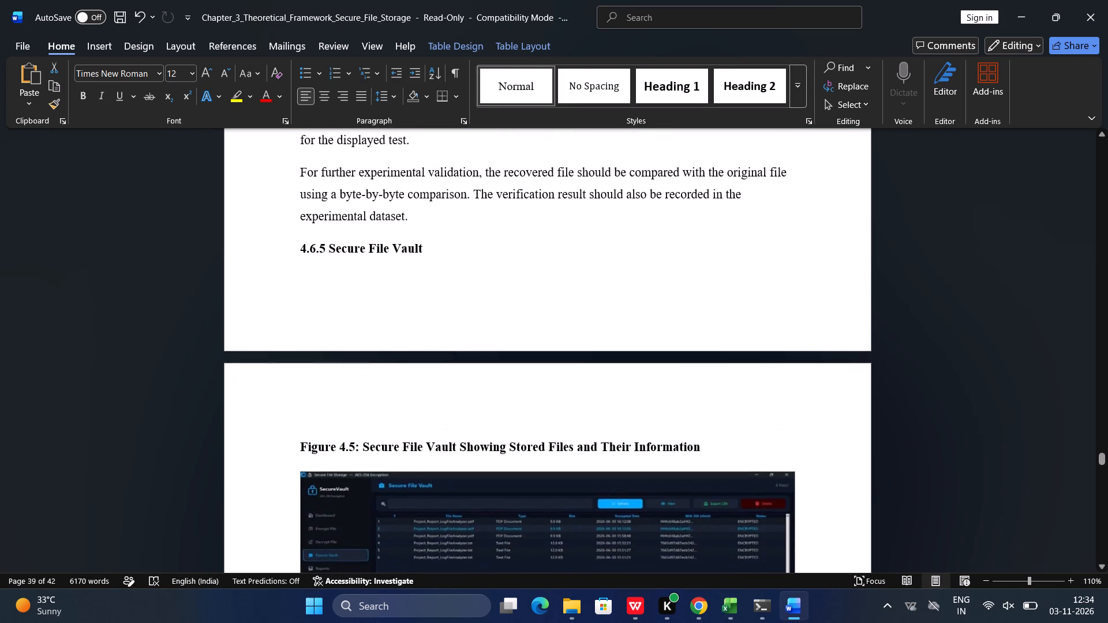
scroll(759, 371, "down", 1)
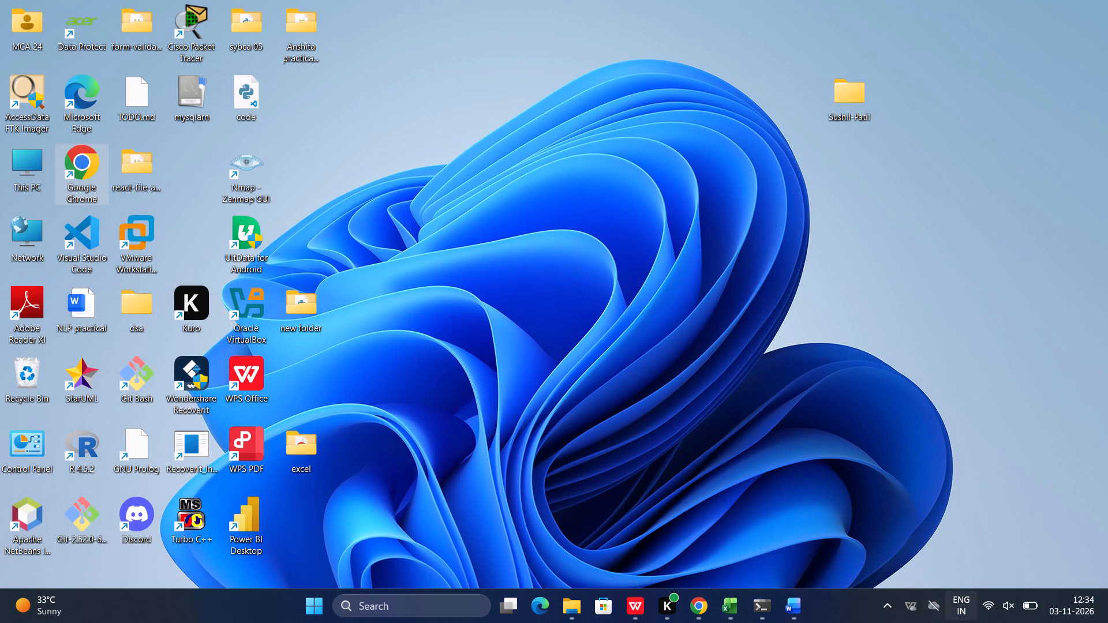
Save a copy of the read-only thesis as Chapter_3_4_Theoretical_Framework_Secure_File_Storage in the symca folder, upgraded to the newest file format.
left_click(796, 616)
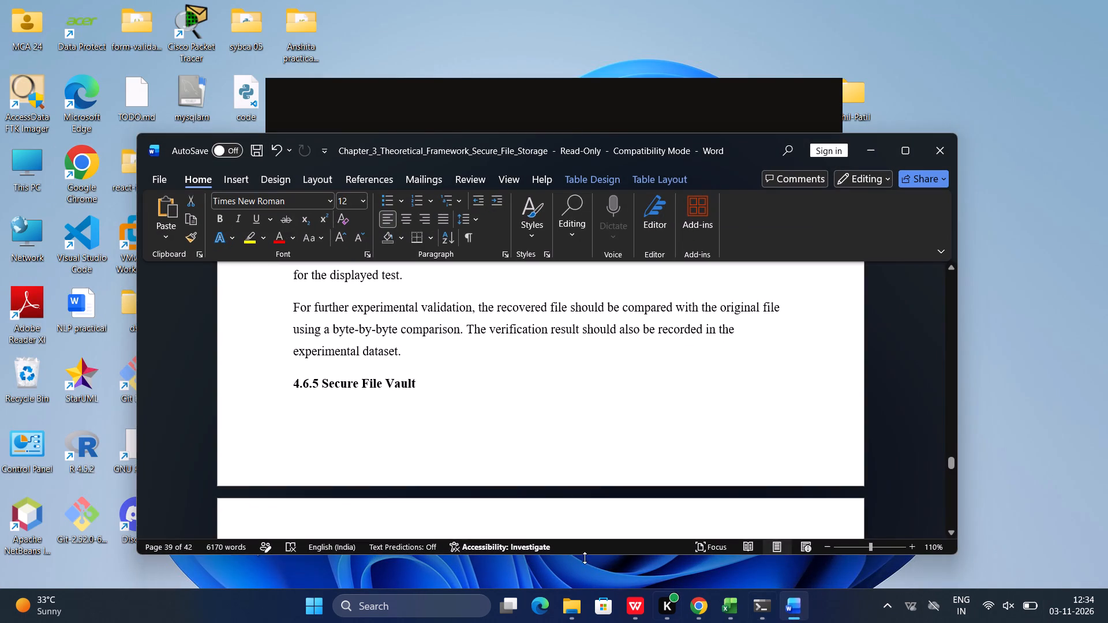
left_click(899, 156)
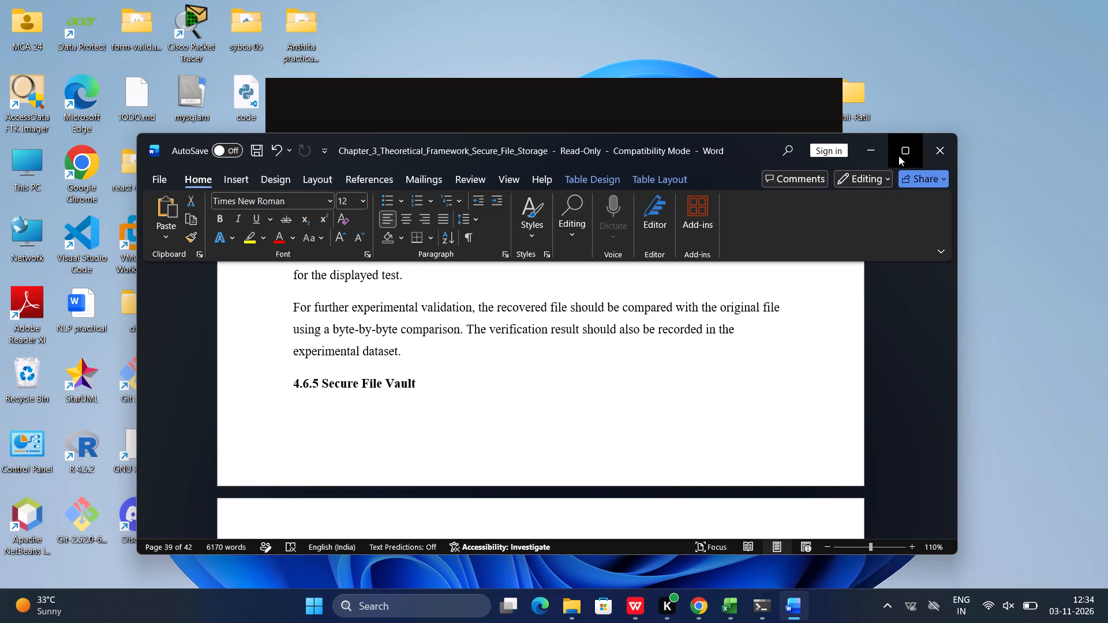
key("ctrl+s")
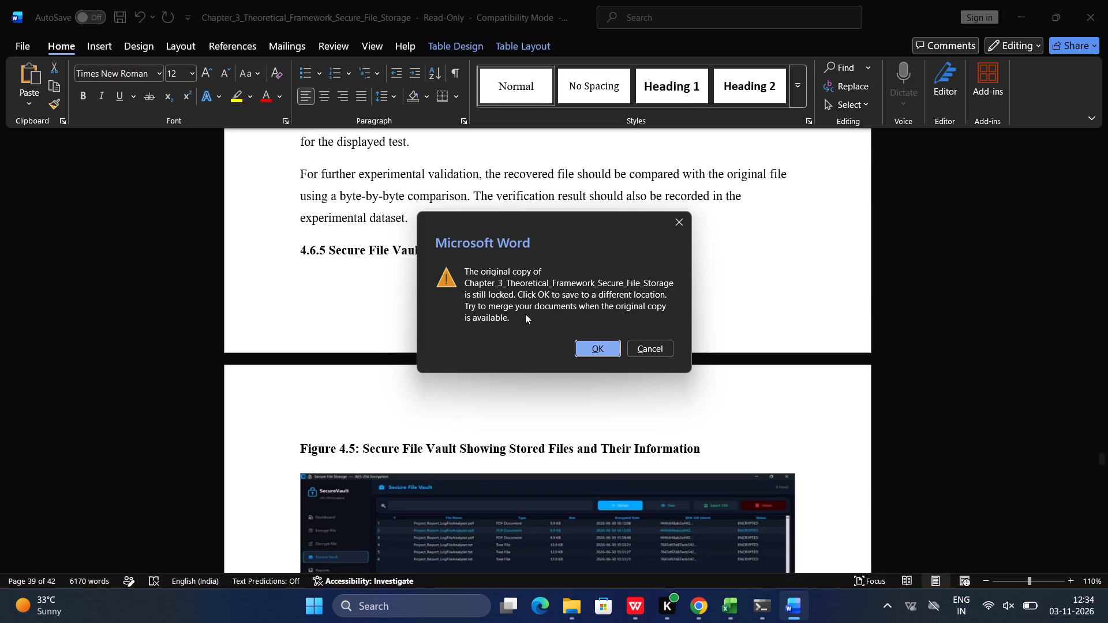
left_click(598, 349)
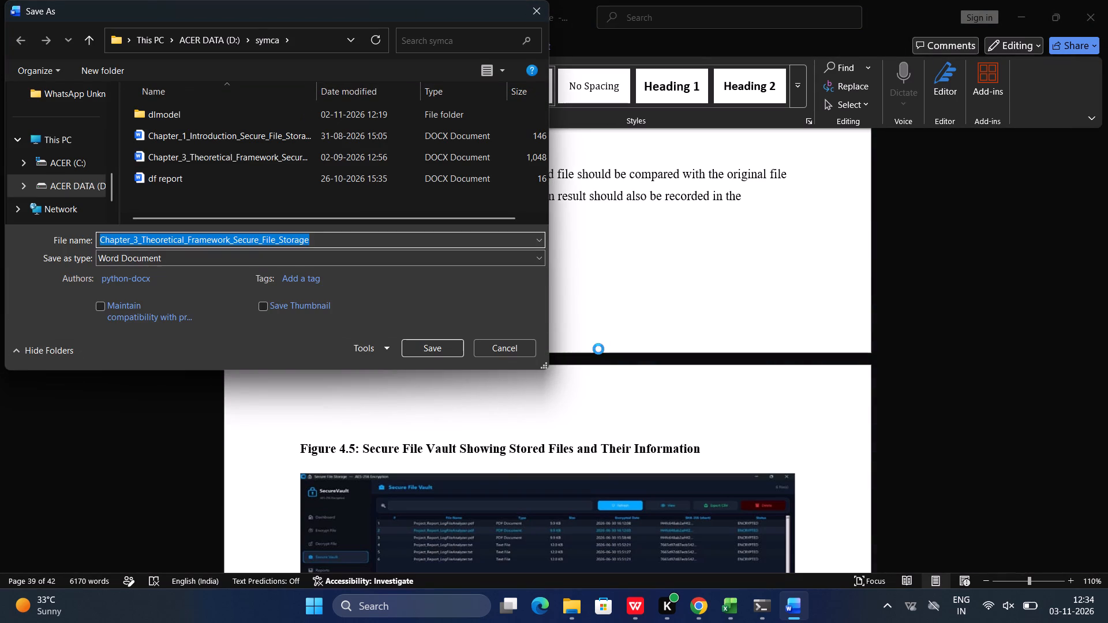
left_click(328, 242)
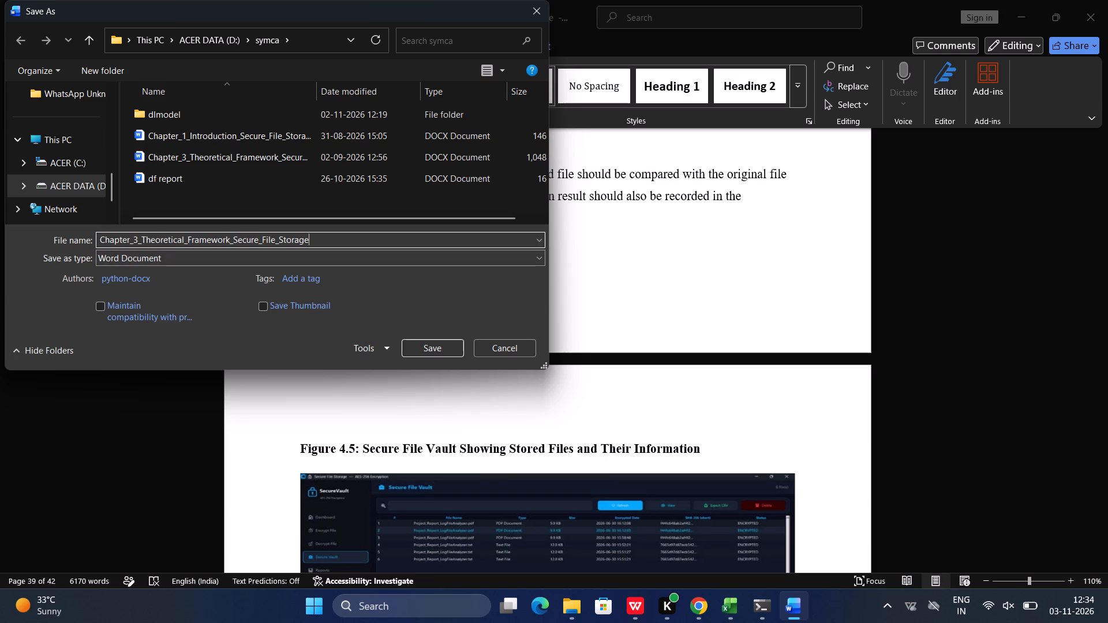
left_click(122, 241)
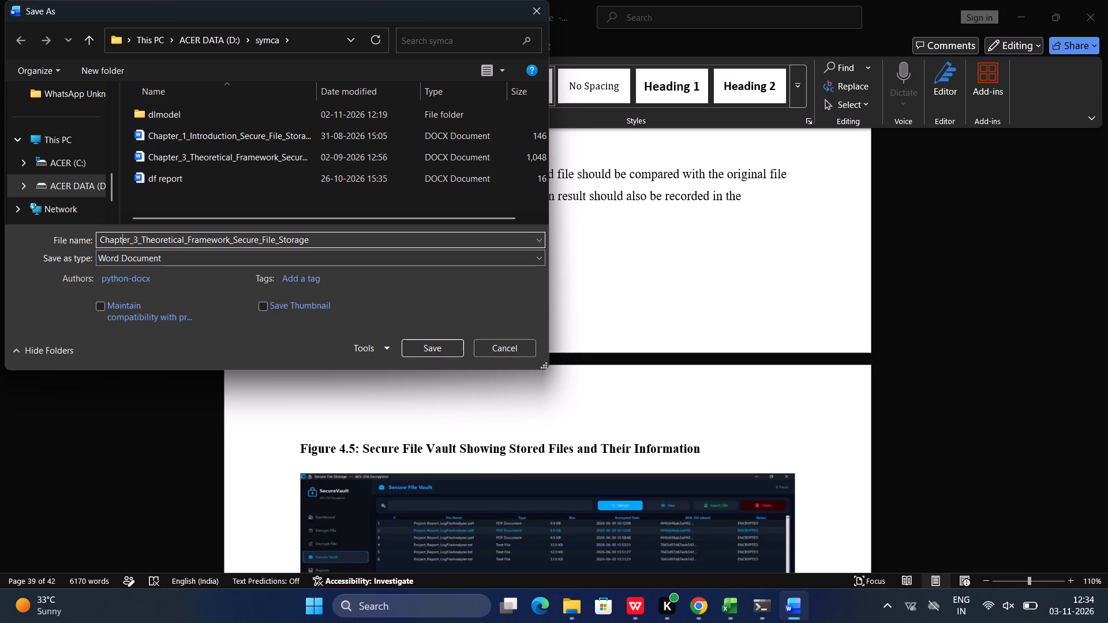
left_click(140, 240)
key("4")
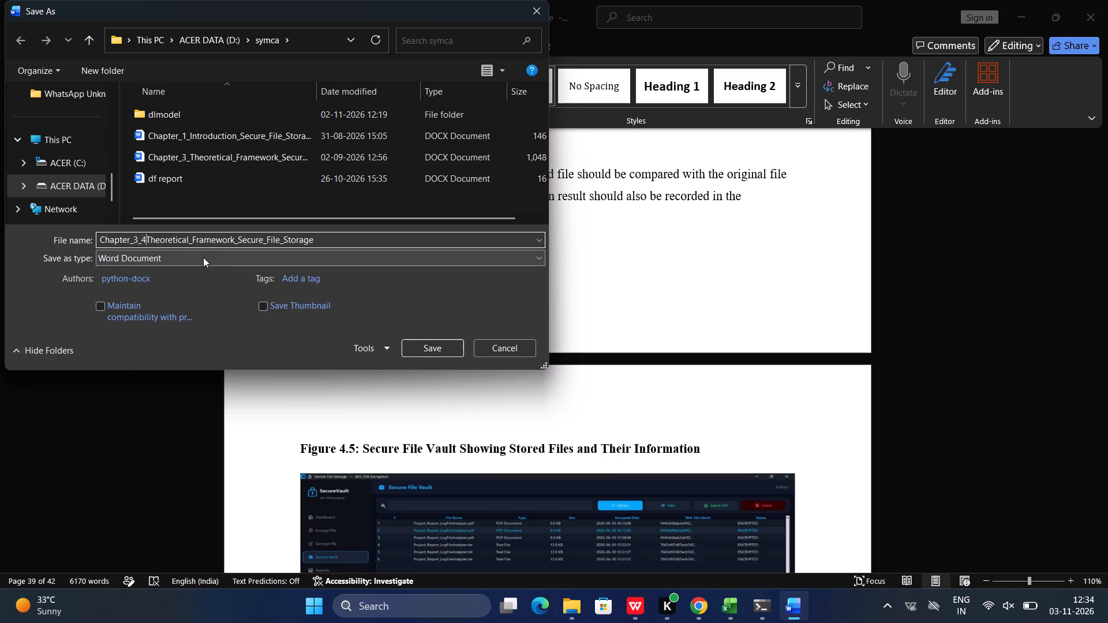
key("space")
key("BackSpace")
key("shift+underscore")
left_click(436, 345)
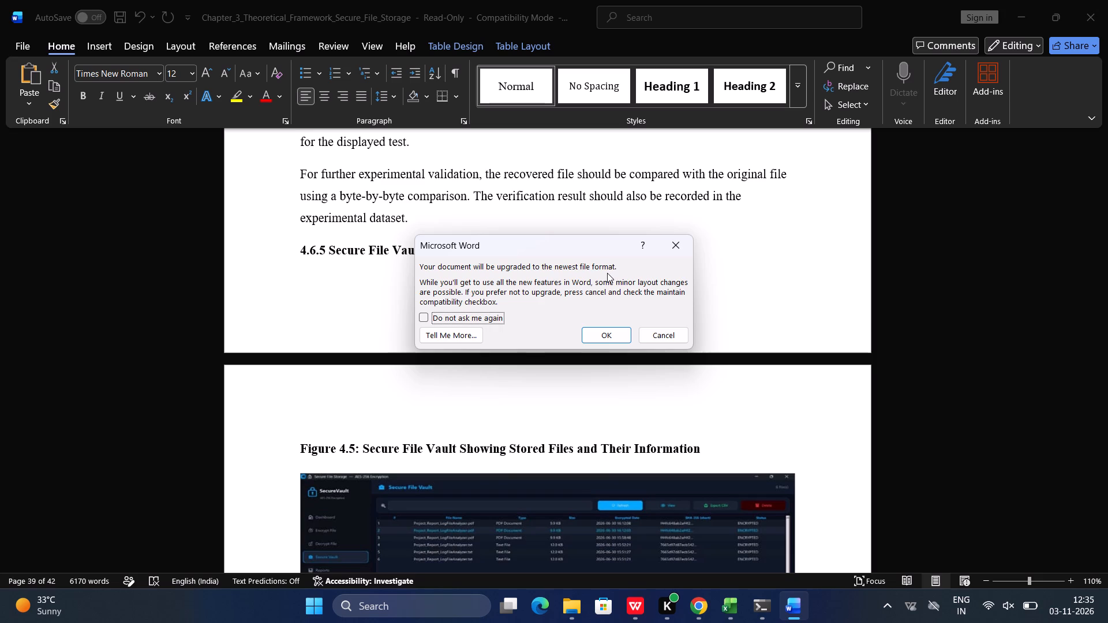
left_click(600, 335)
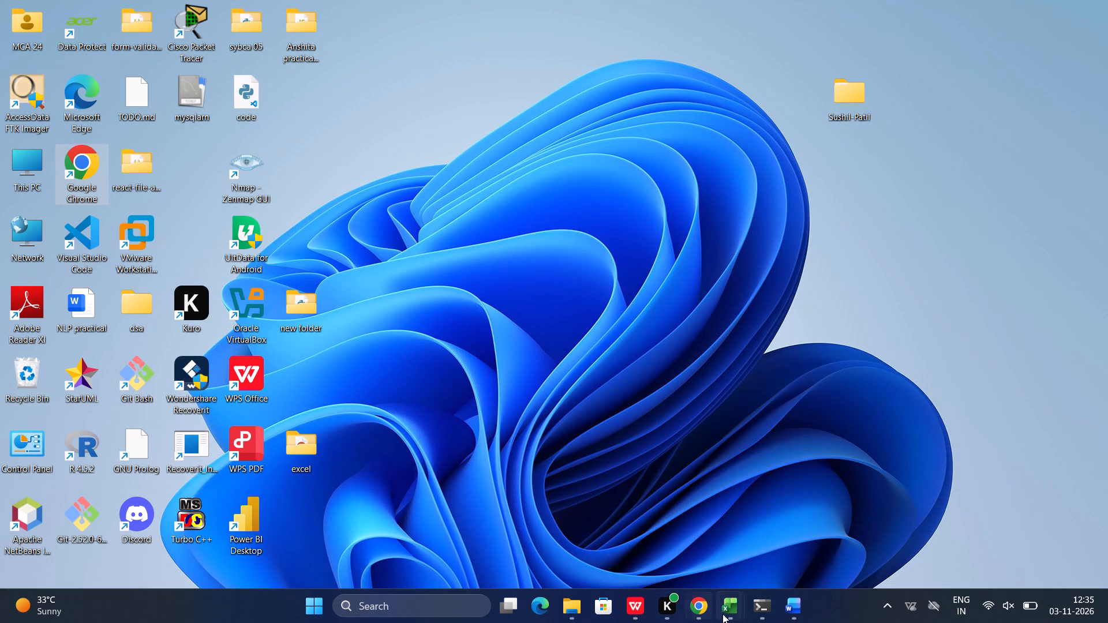
Switch to the symca folder in File Explorer.
left_click(698, 523)
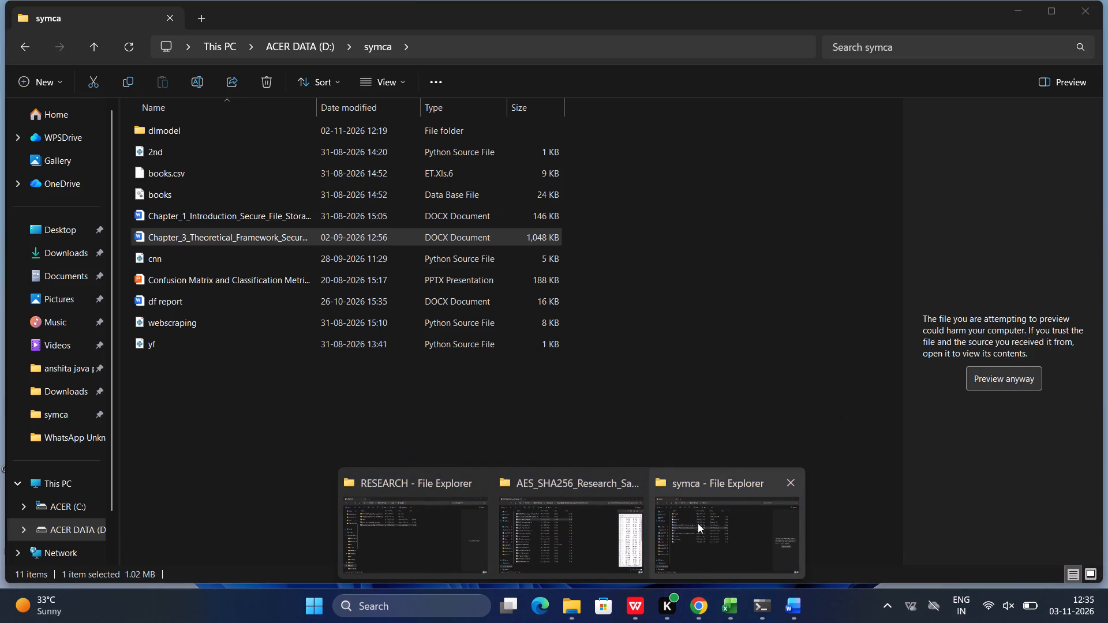
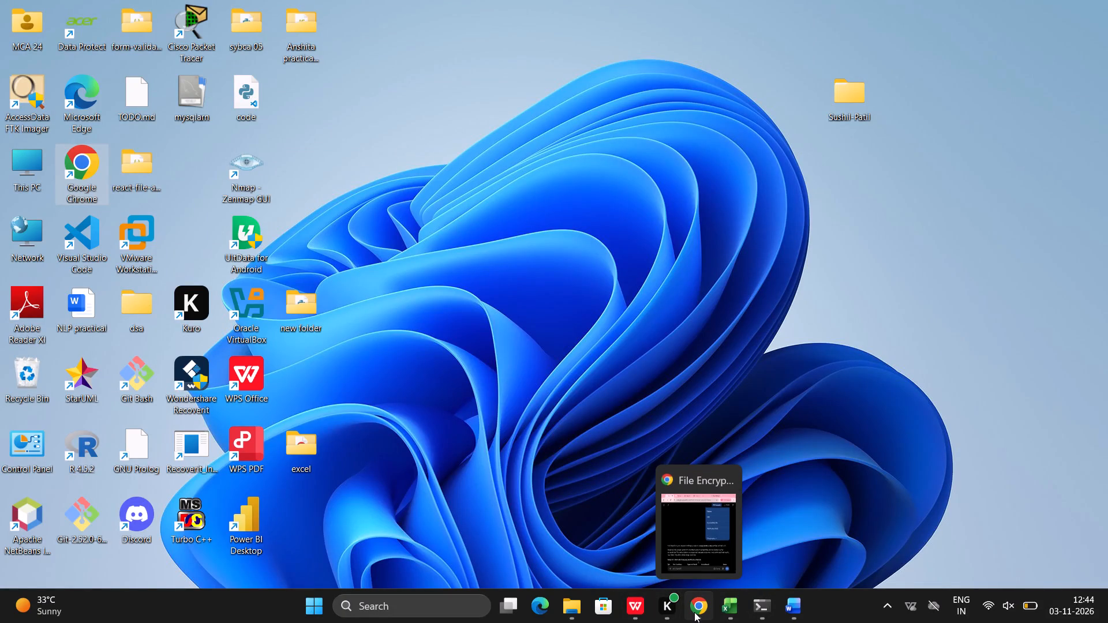
Switch back to the Chapter_3_4_Theoretical_Framework_Secure_File_Storage document in Word.
left_click(793, 606)
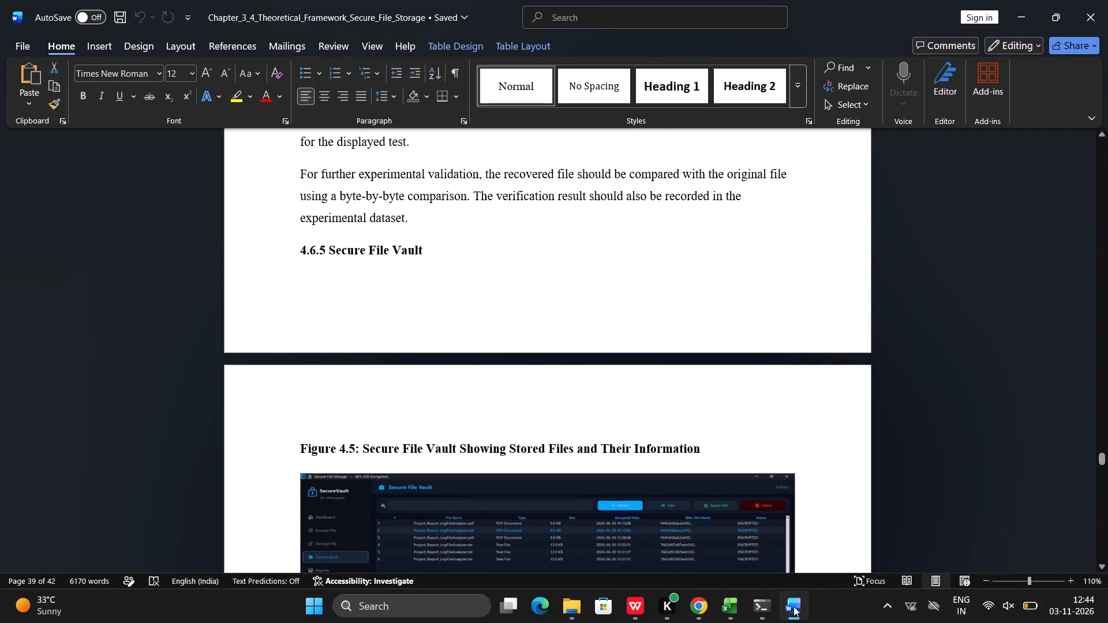